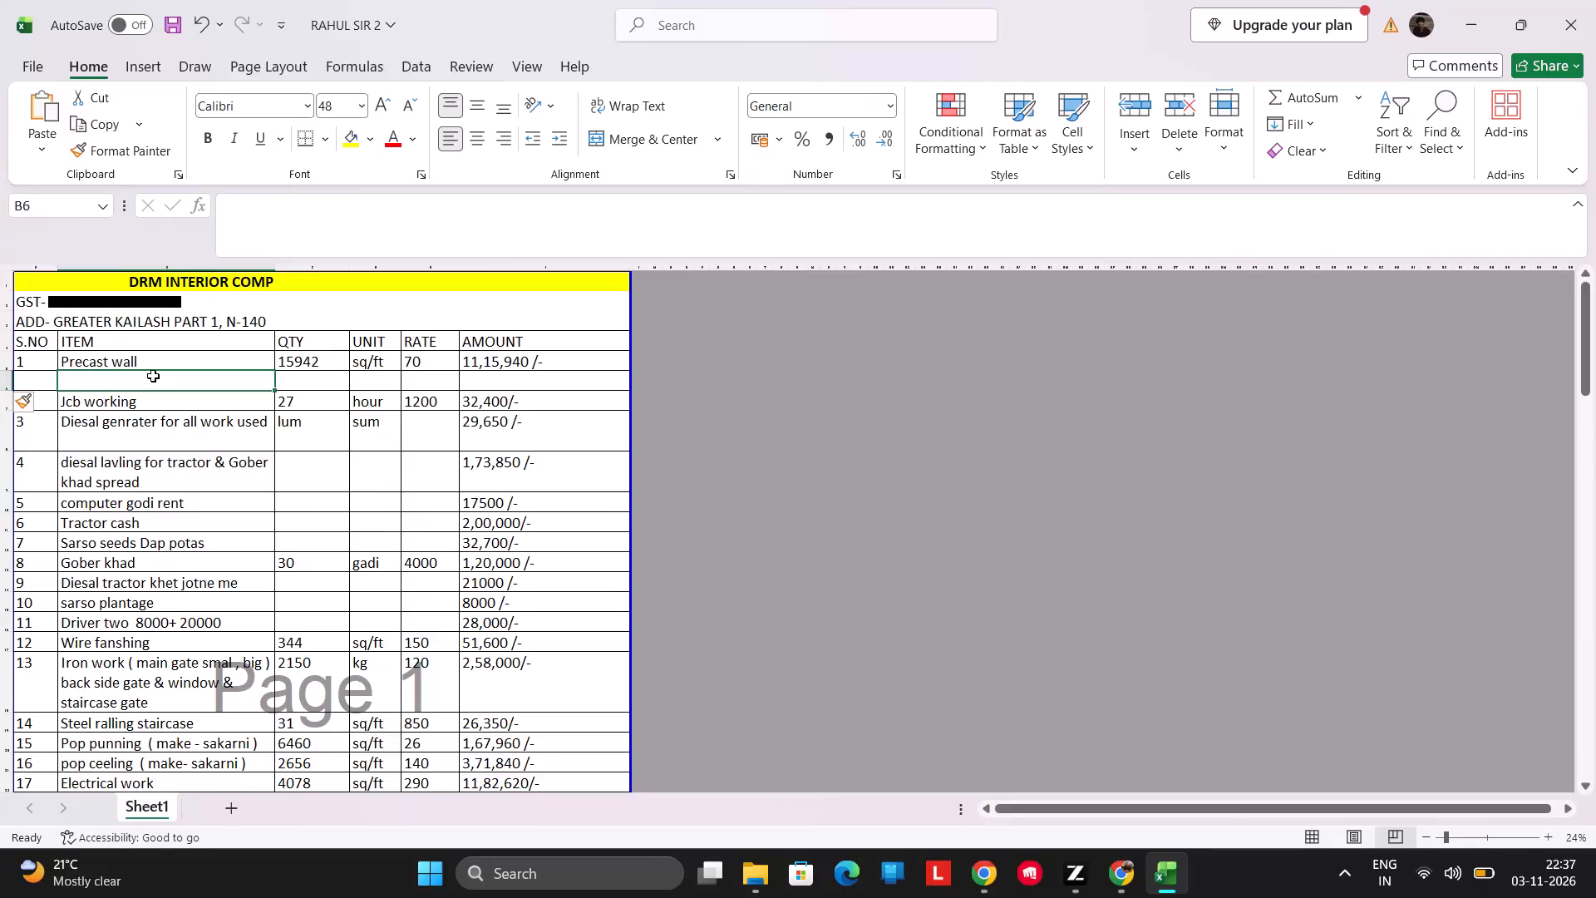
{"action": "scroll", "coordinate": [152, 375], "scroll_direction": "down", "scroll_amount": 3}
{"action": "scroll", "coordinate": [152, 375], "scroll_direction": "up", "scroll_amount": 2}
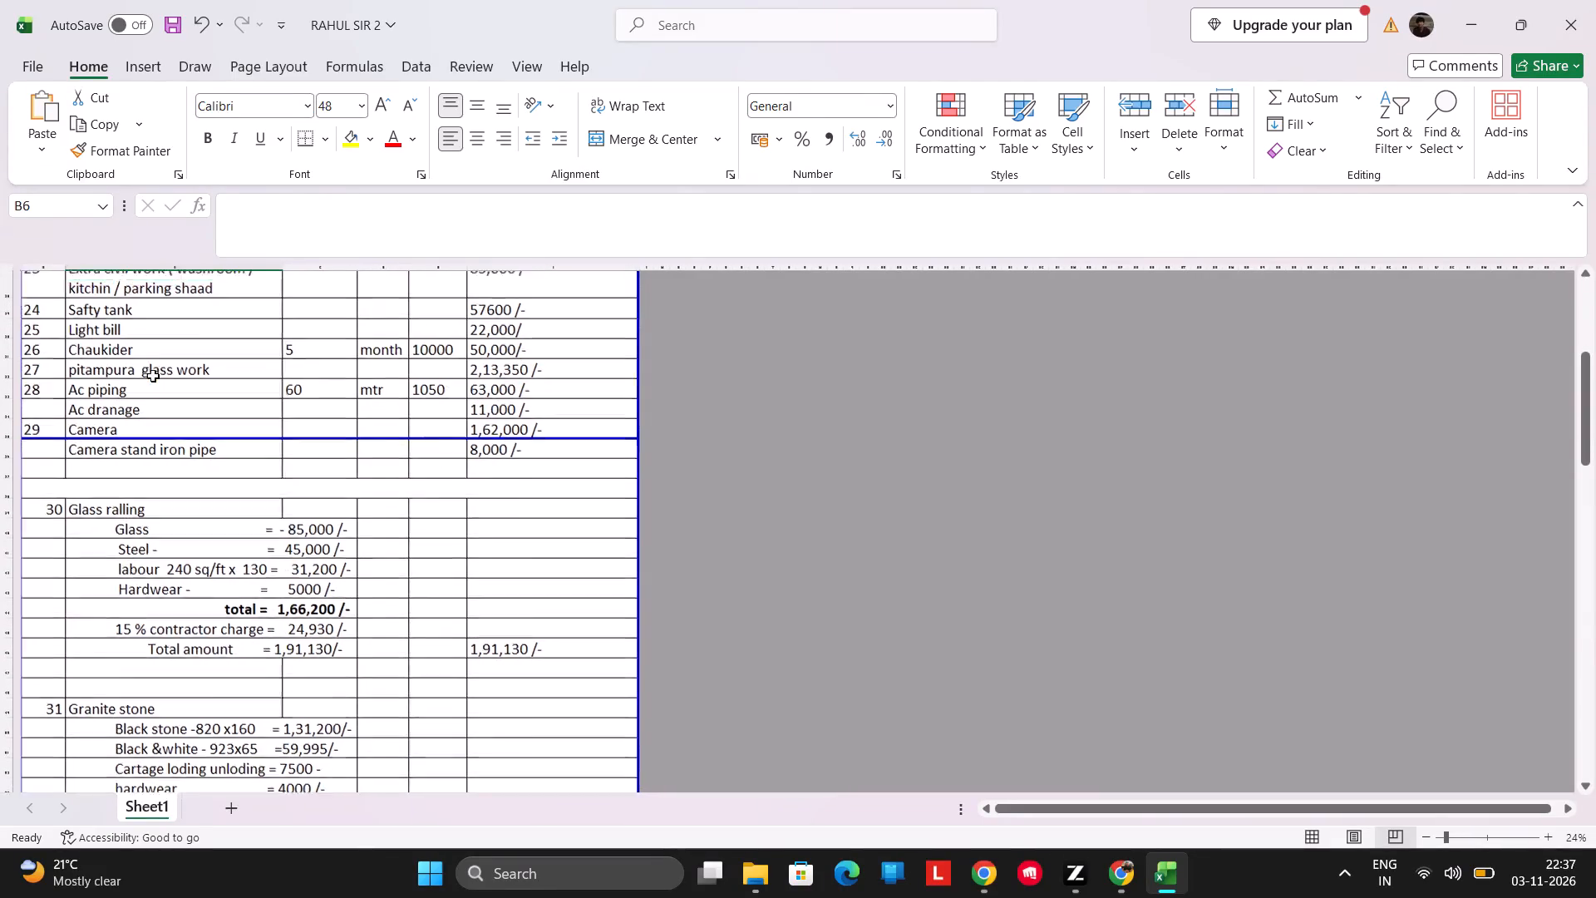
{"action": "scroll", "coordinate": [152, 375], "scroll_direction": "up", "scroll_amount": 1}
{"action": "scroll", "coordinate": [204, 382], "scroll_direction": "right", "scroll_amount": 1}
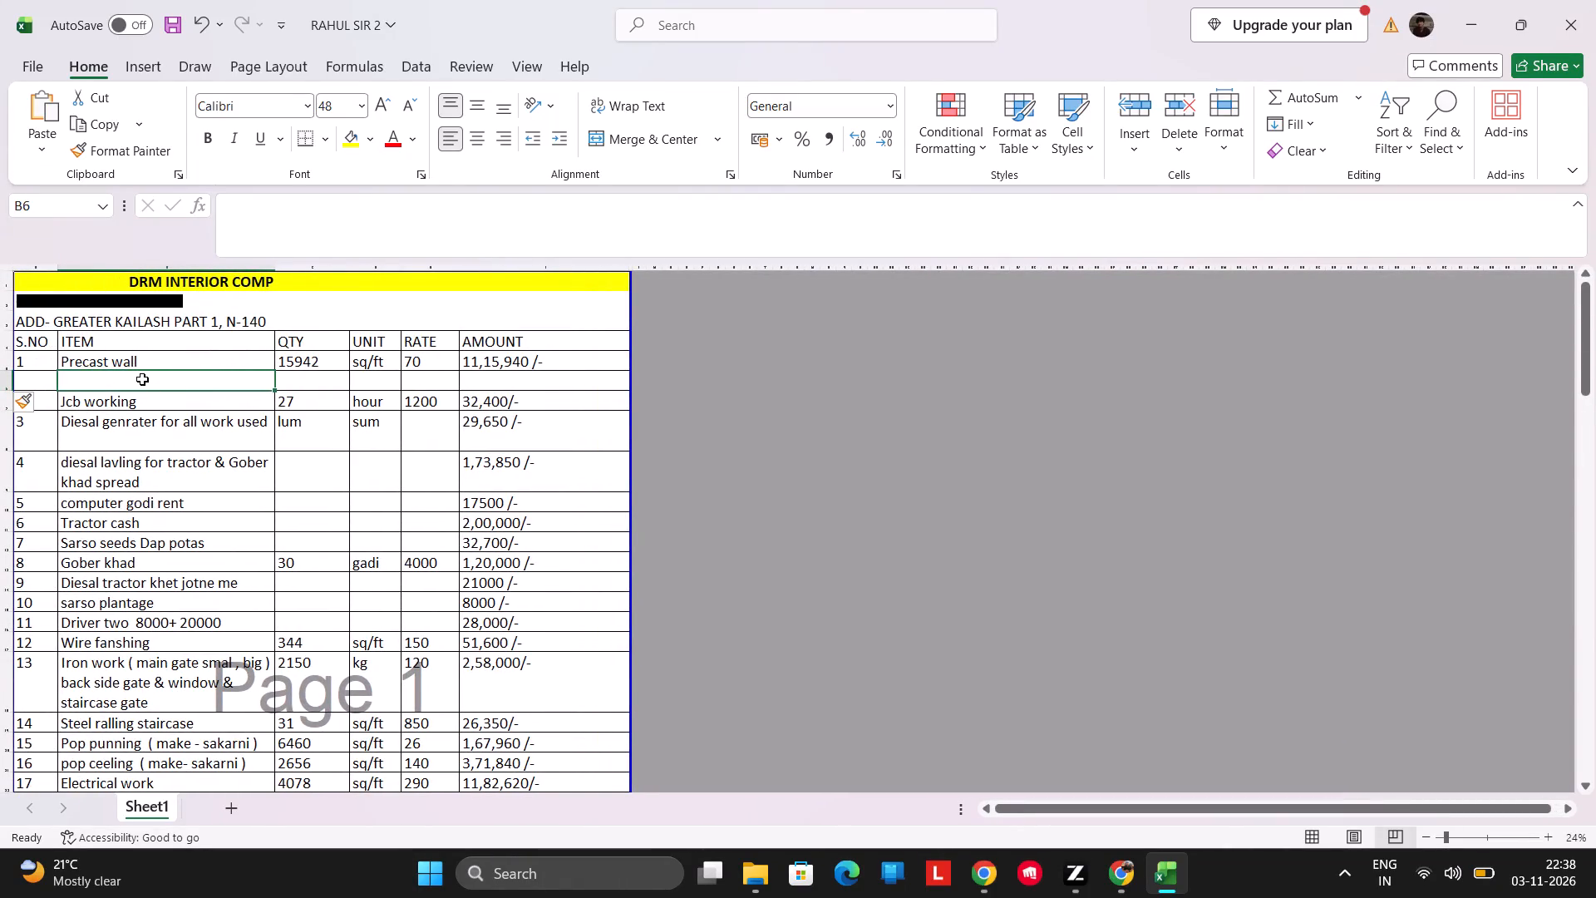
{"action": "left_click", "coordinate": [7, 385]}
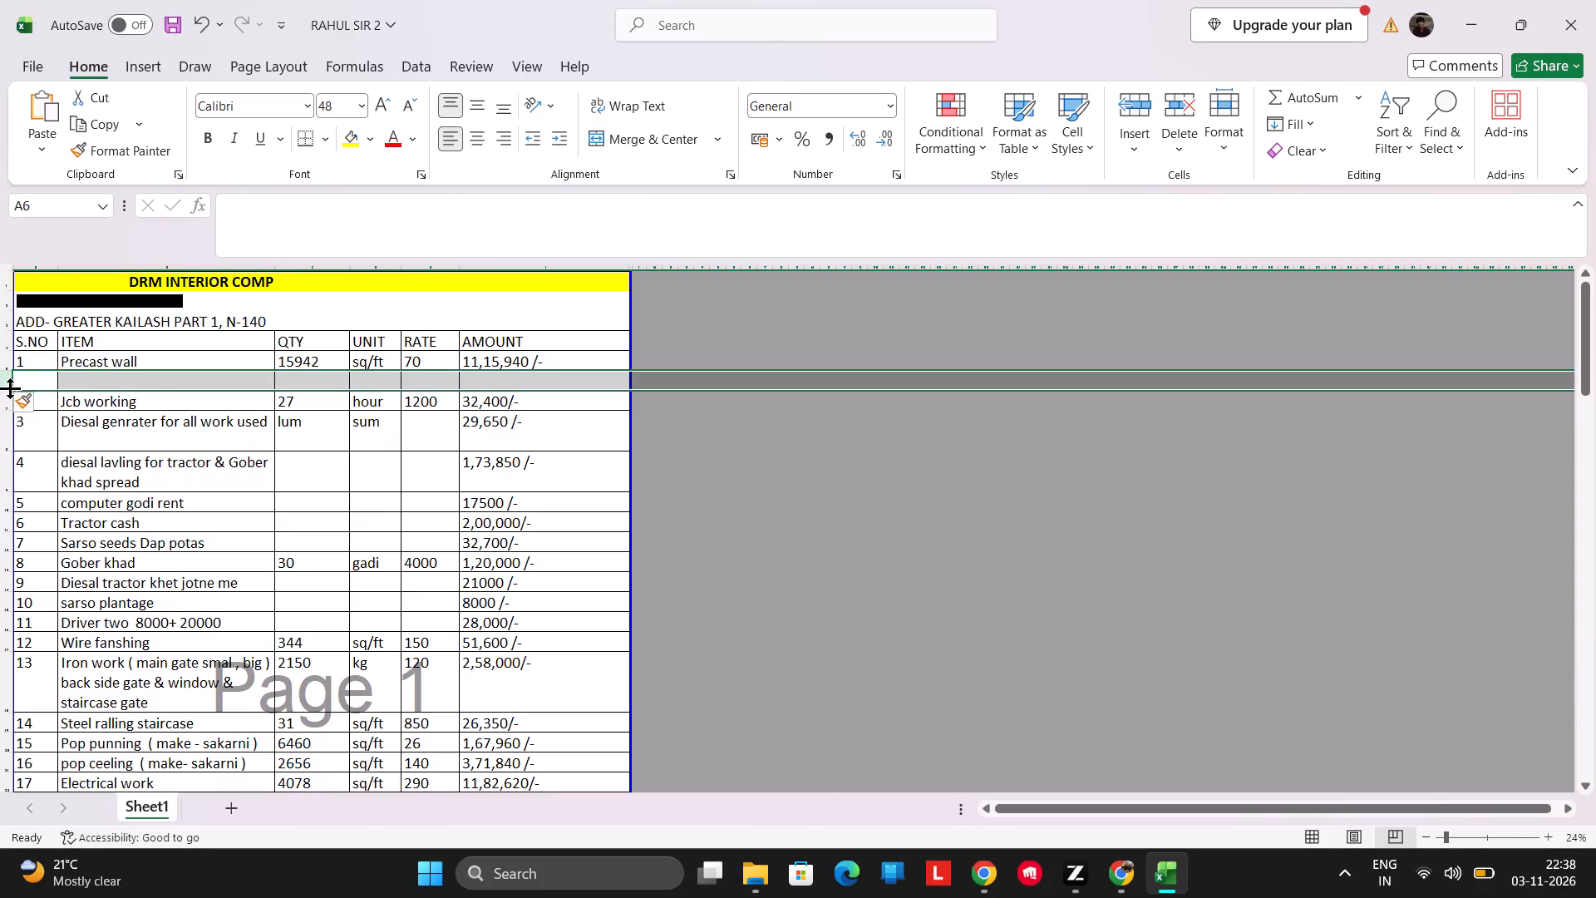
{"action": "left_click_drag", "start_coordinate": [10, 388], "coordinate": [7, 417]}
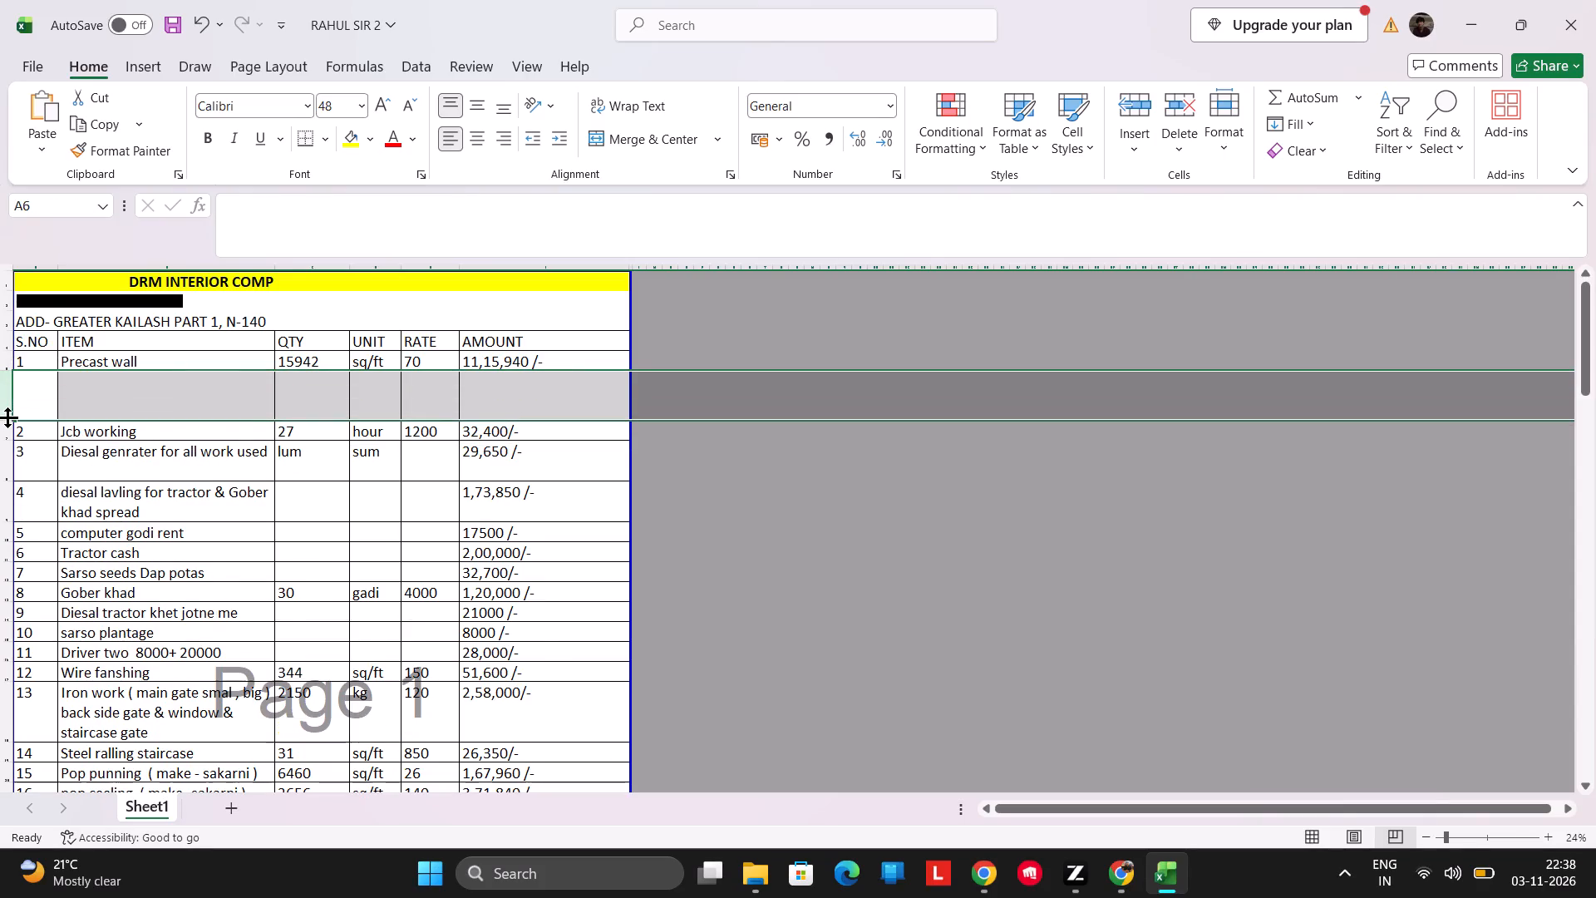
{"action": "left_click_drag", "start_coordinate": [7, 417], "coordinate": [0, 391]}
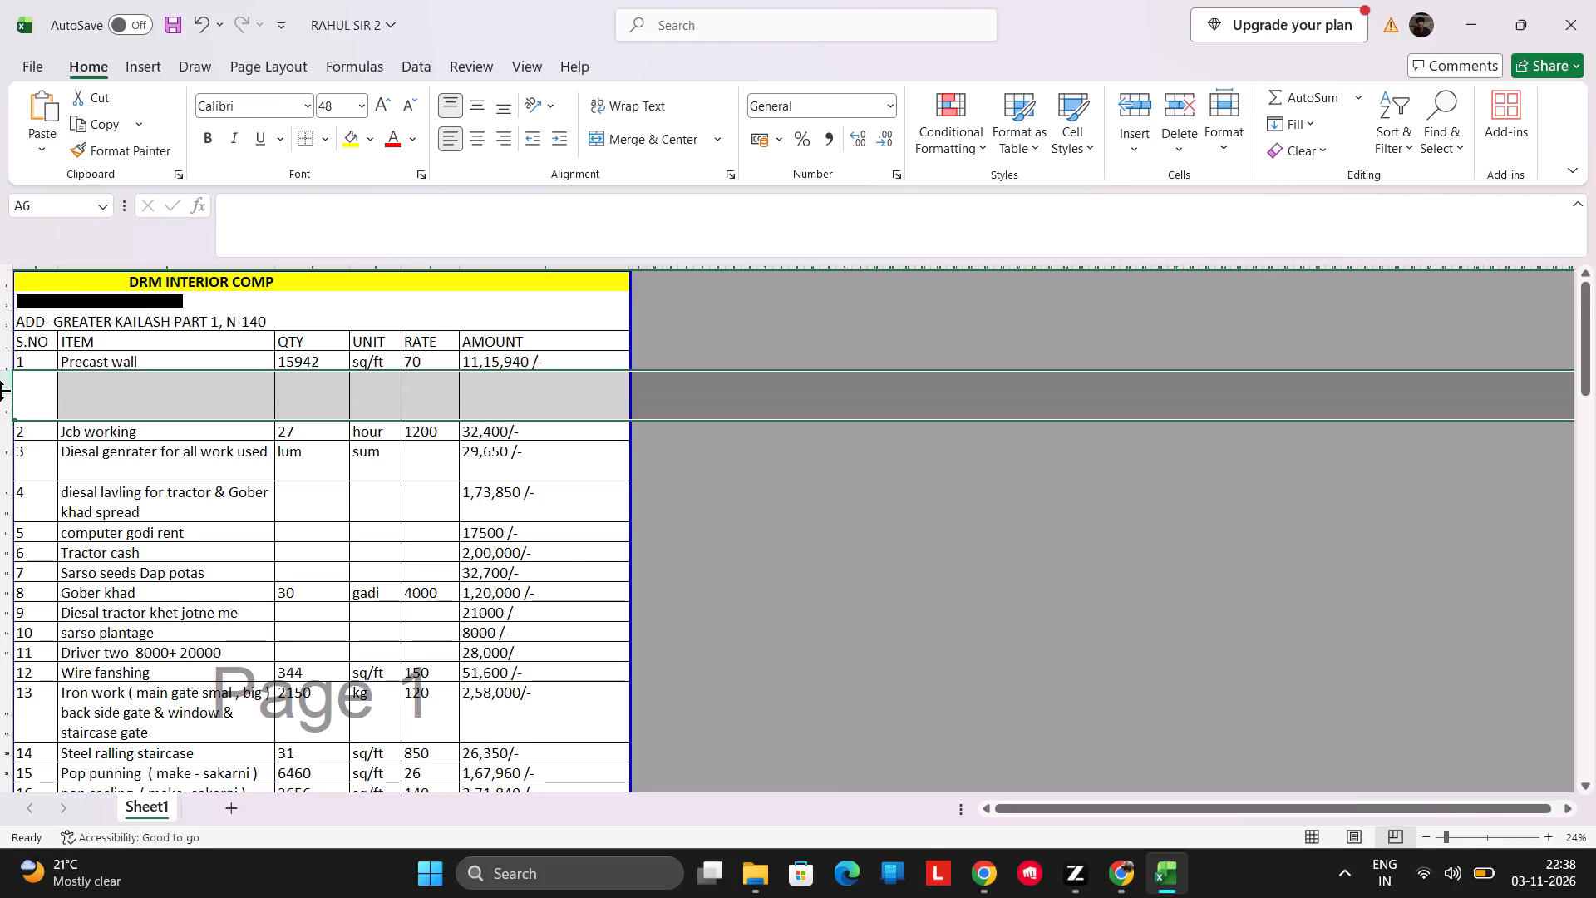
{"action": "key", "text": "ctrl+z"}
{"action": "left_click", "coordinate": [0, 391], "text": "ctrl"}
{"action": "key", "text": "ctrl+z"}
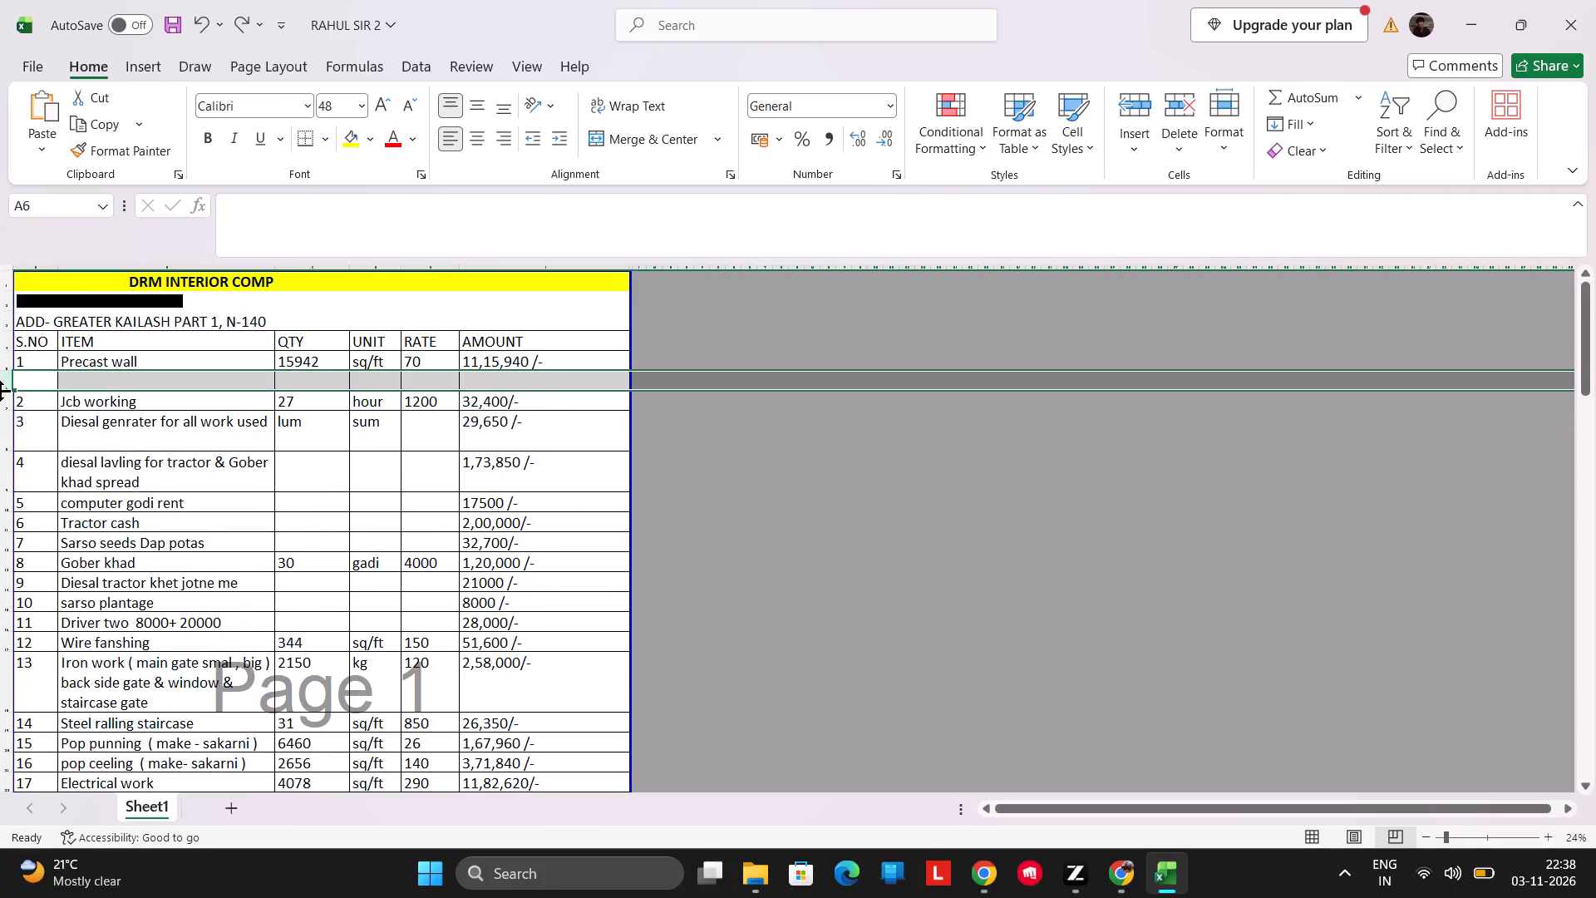
Undo the insertion of the blank row between the Precast wall and Jcb working items.
{"action": "key", "text": "ctrl+z"}
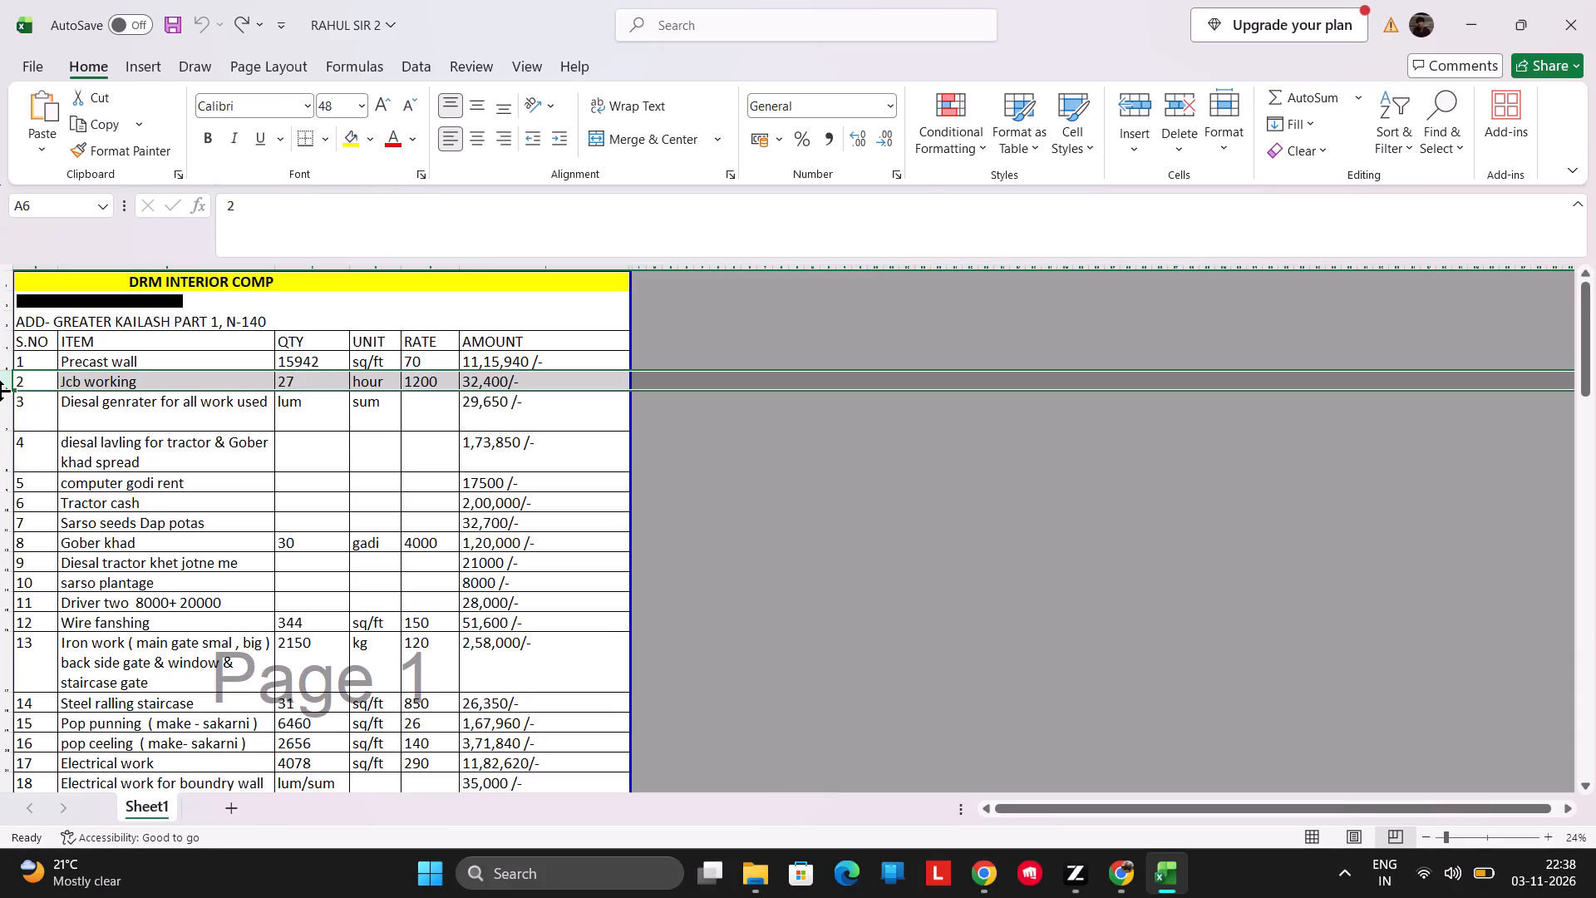
Delete the TOTAL AMOUNT entry from the last row of the bill.
{"action": "scroll", "coordinate": [0, 610], "scroll_direction": "down", "scroll_amount": 2}
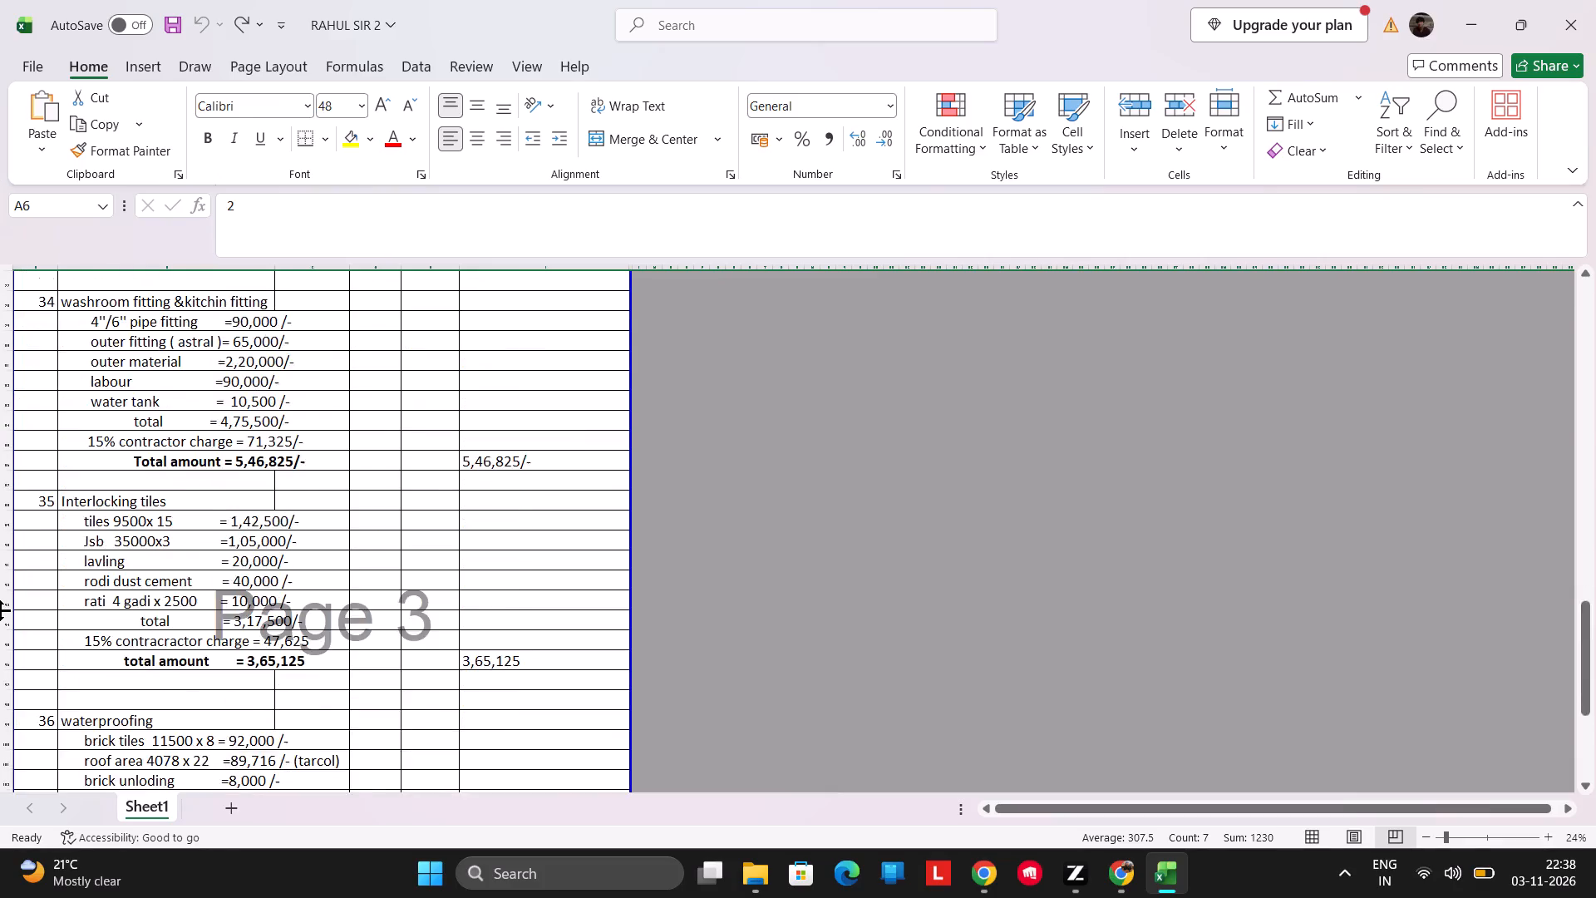
{"action": "scroll", "coordinate": [0, 610], "scroll_direction": "down", "scroll_amount": 3}
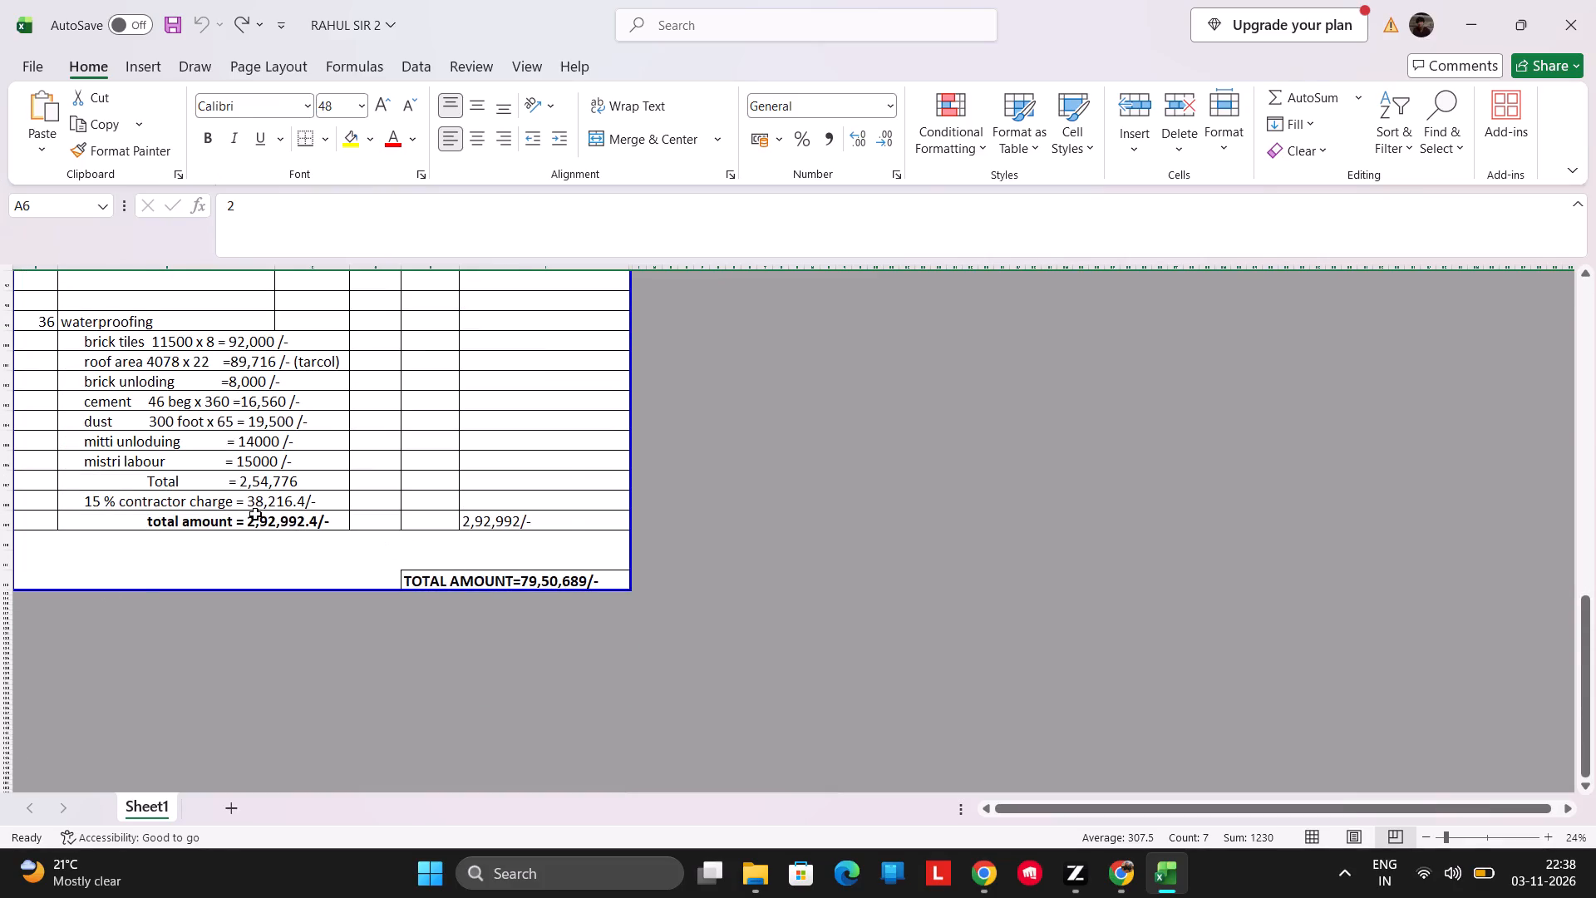
{"action": "scroll", "coordinate": [229, 506], "scroll_direction": "up", "scroll_amount": 1}
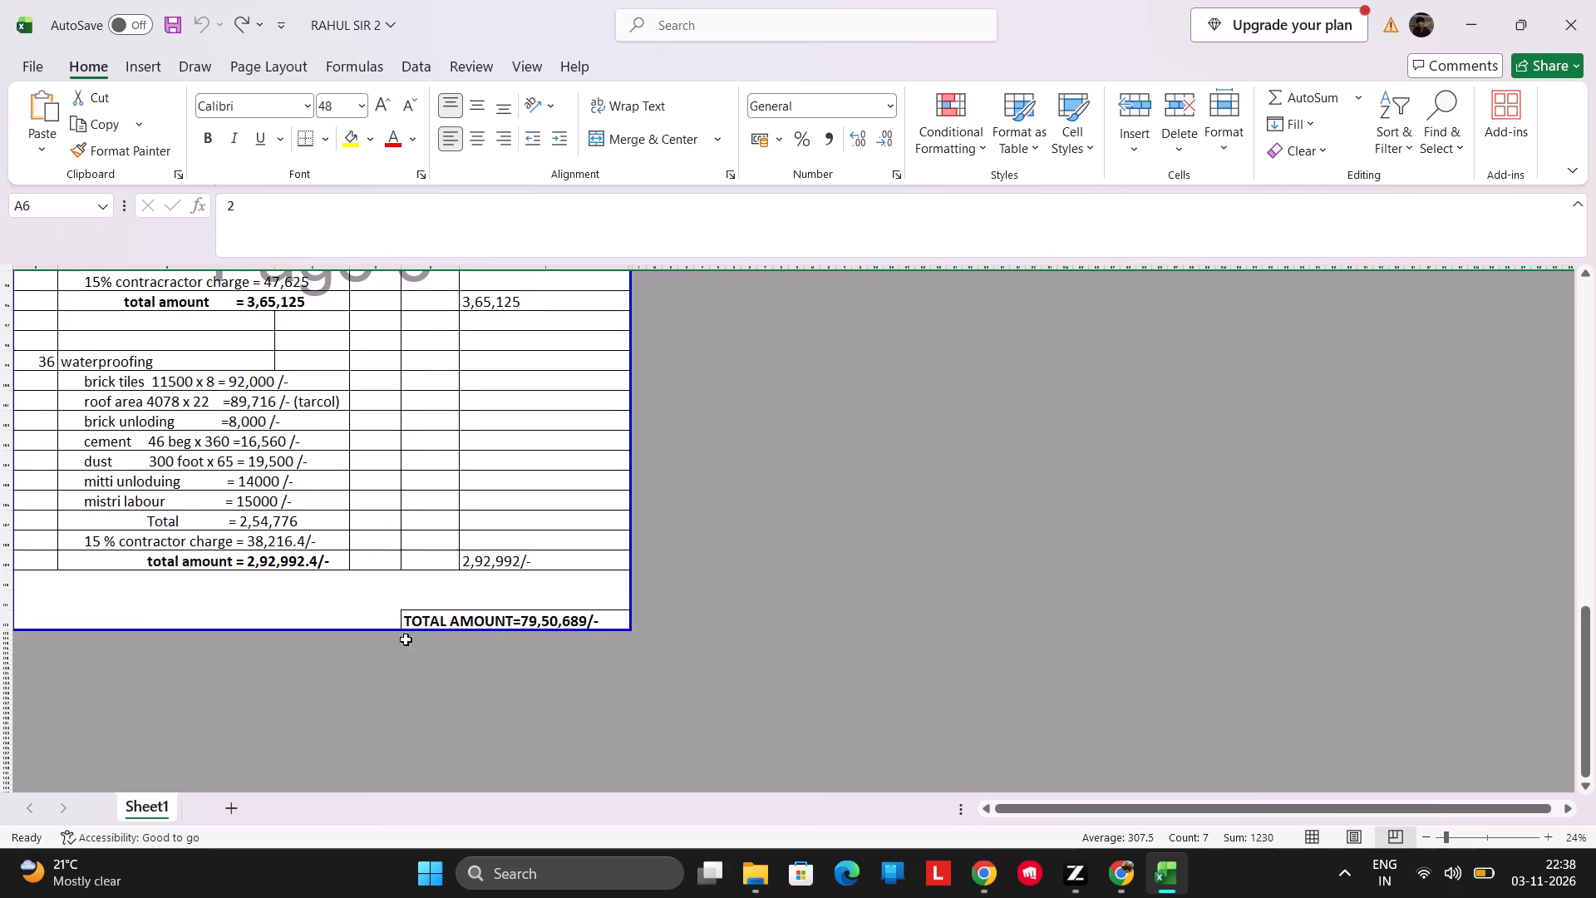
{"action": "left_click_drag", "start_coordinate": [395, 620], "coordinate": [585, 619]}
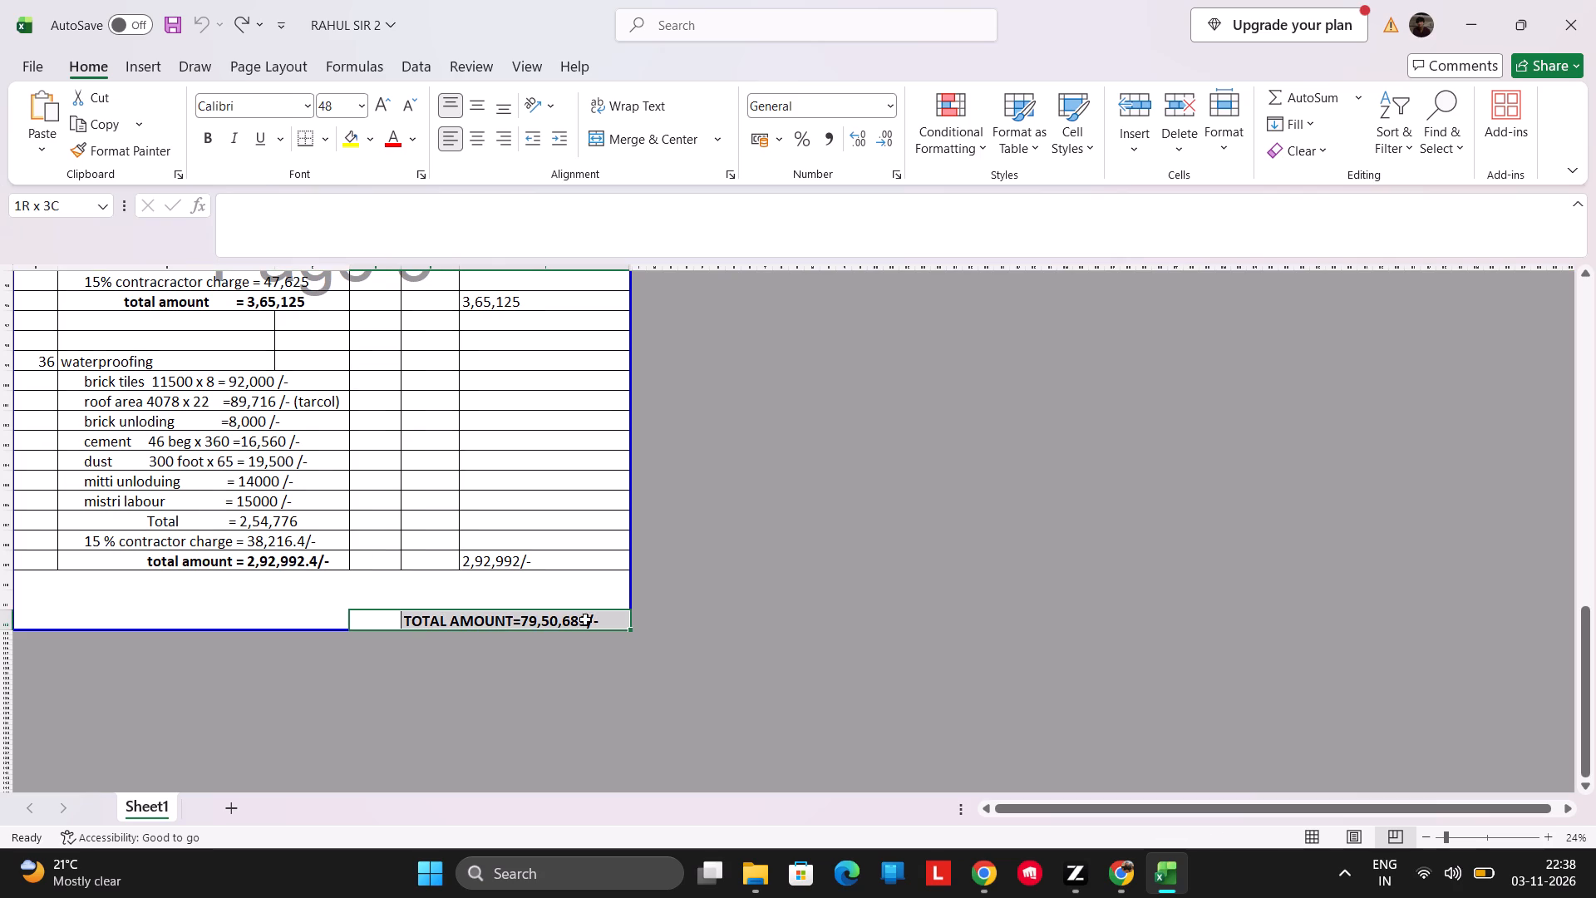
{"action": "left_click_drag", "start_coordinate": [585, 619], "coordinate": [588, 619]}
{"action": "key", "text": "Delete"}
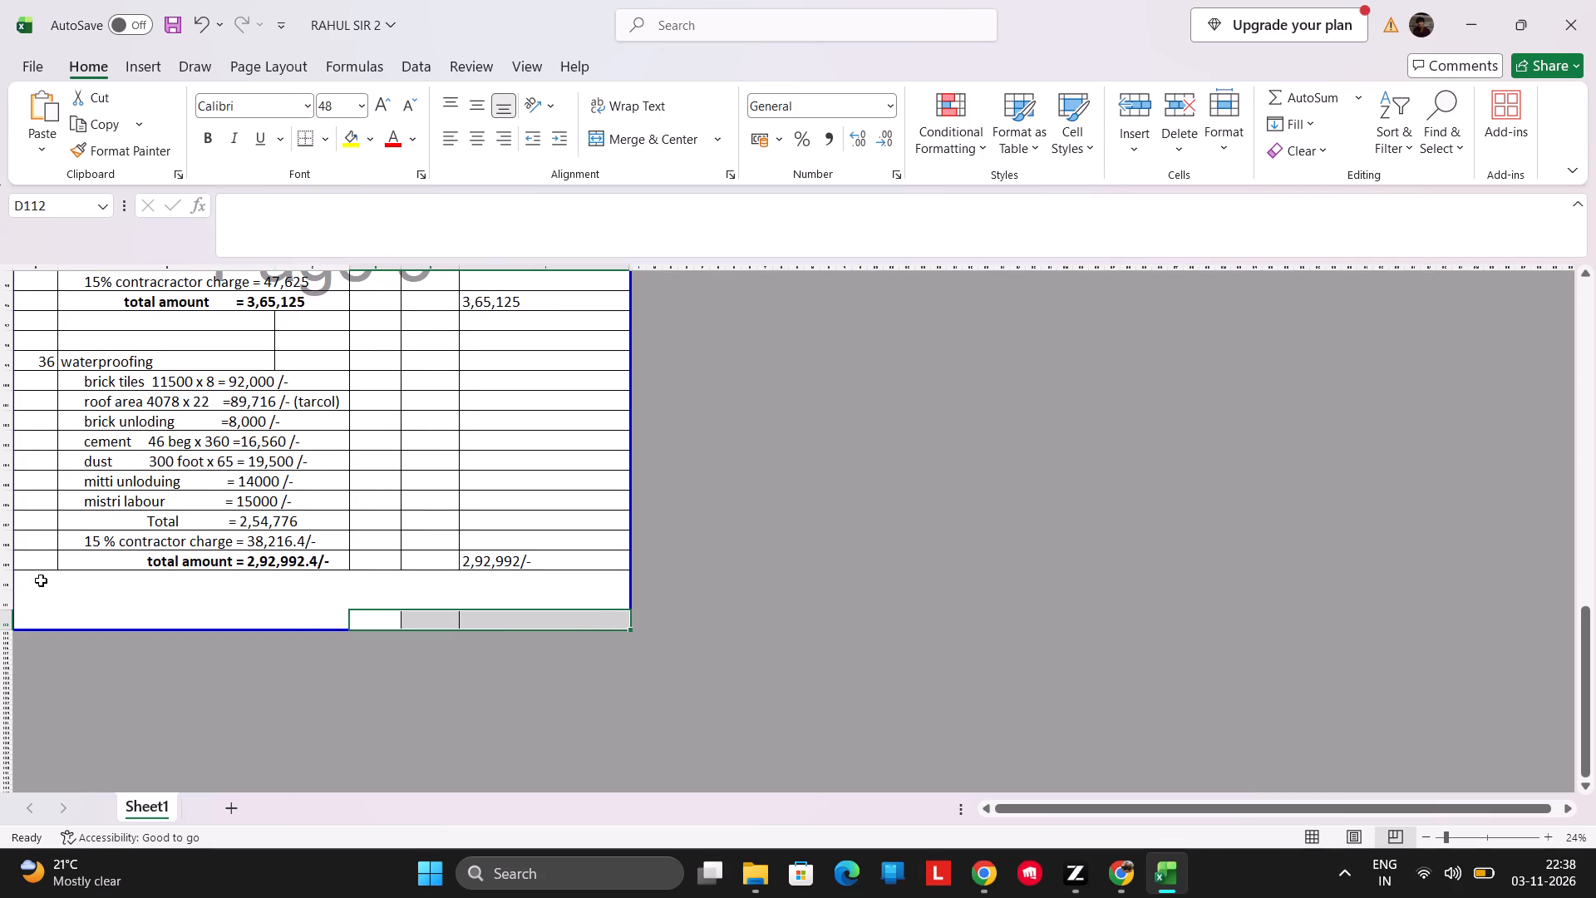
Apply all borders to the three empty rows below the waterproofing section, across all six columns.
{"action": "left_click_drag", "start_coordinate": [22, 575], "coordinate": [247, 584]}
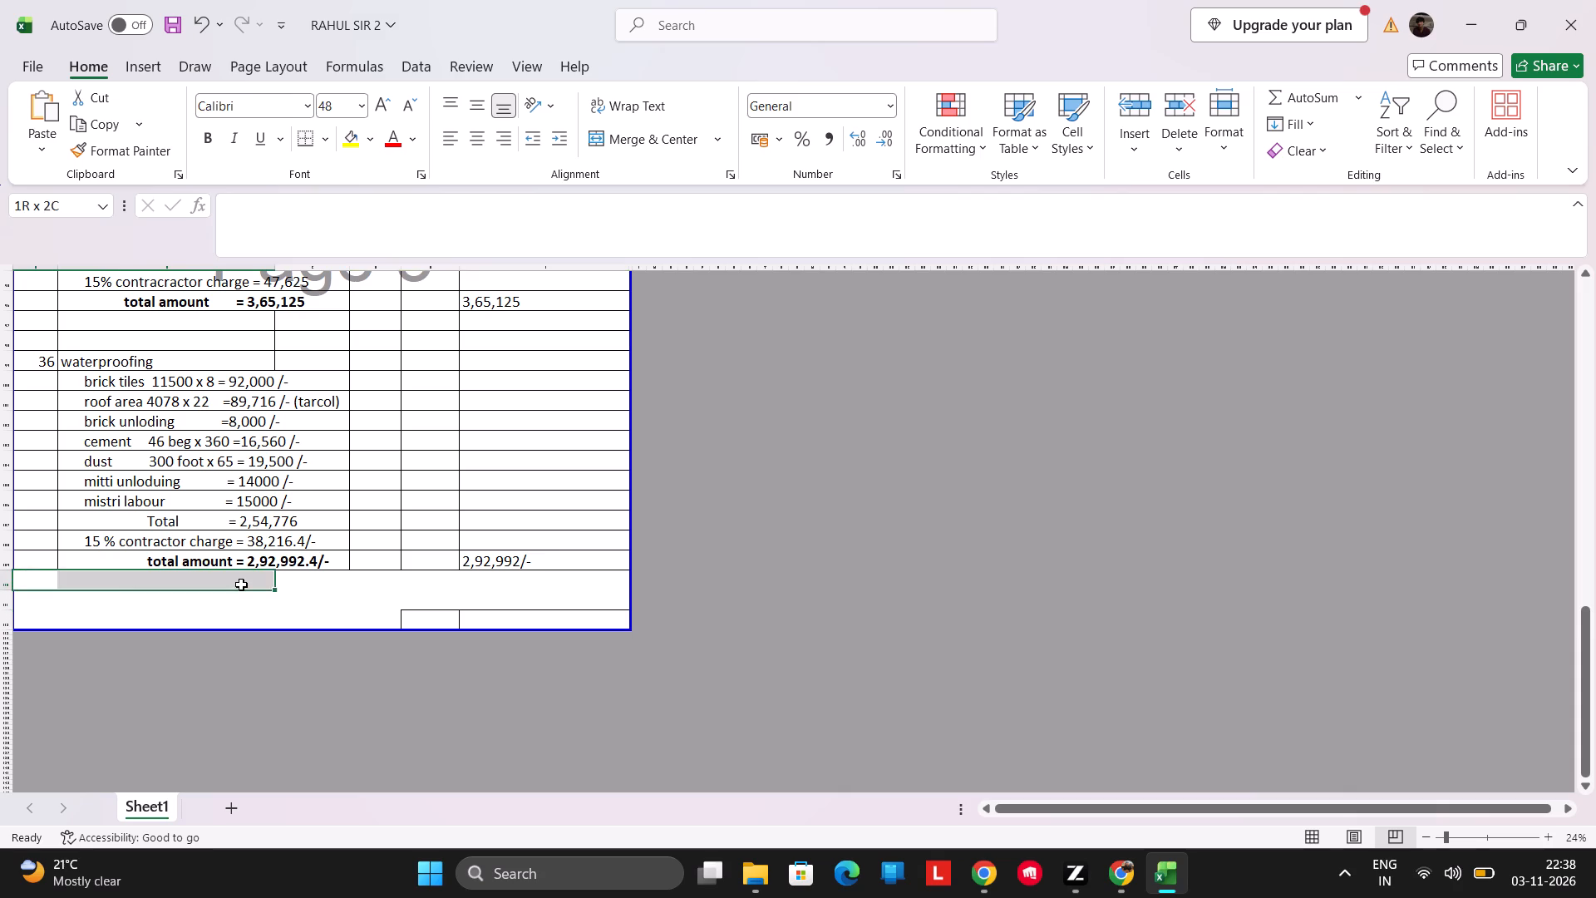
{"action": "left_click_drag", "start_coordinate": [247, 584], "coordinate": [564, 627]}
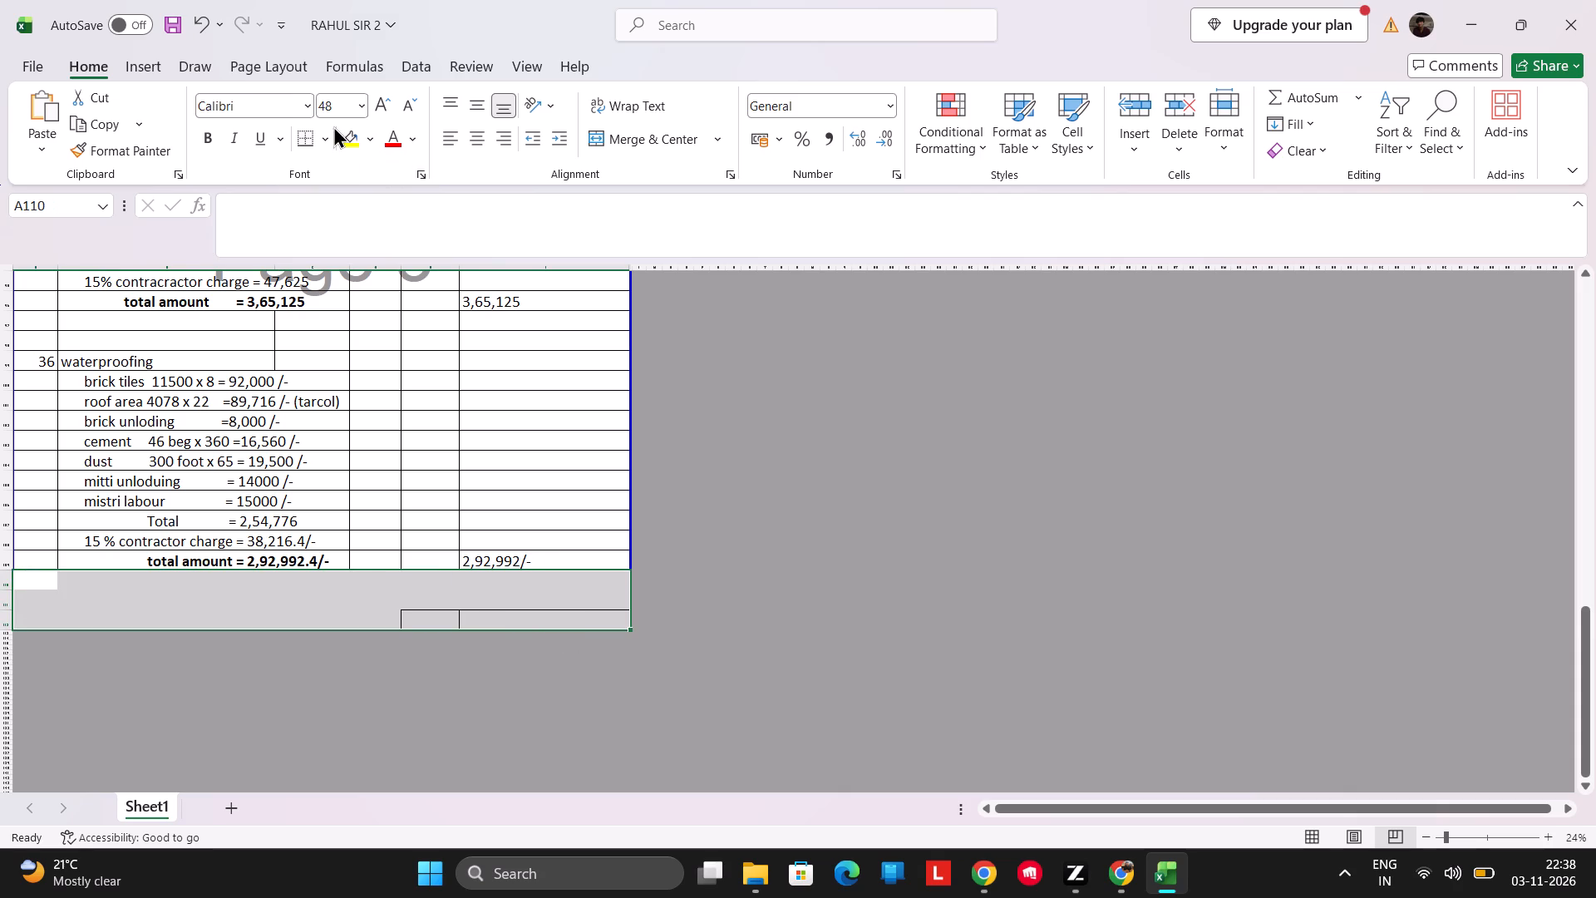
{"action": "left_click", "coordinate": [329, 136]}
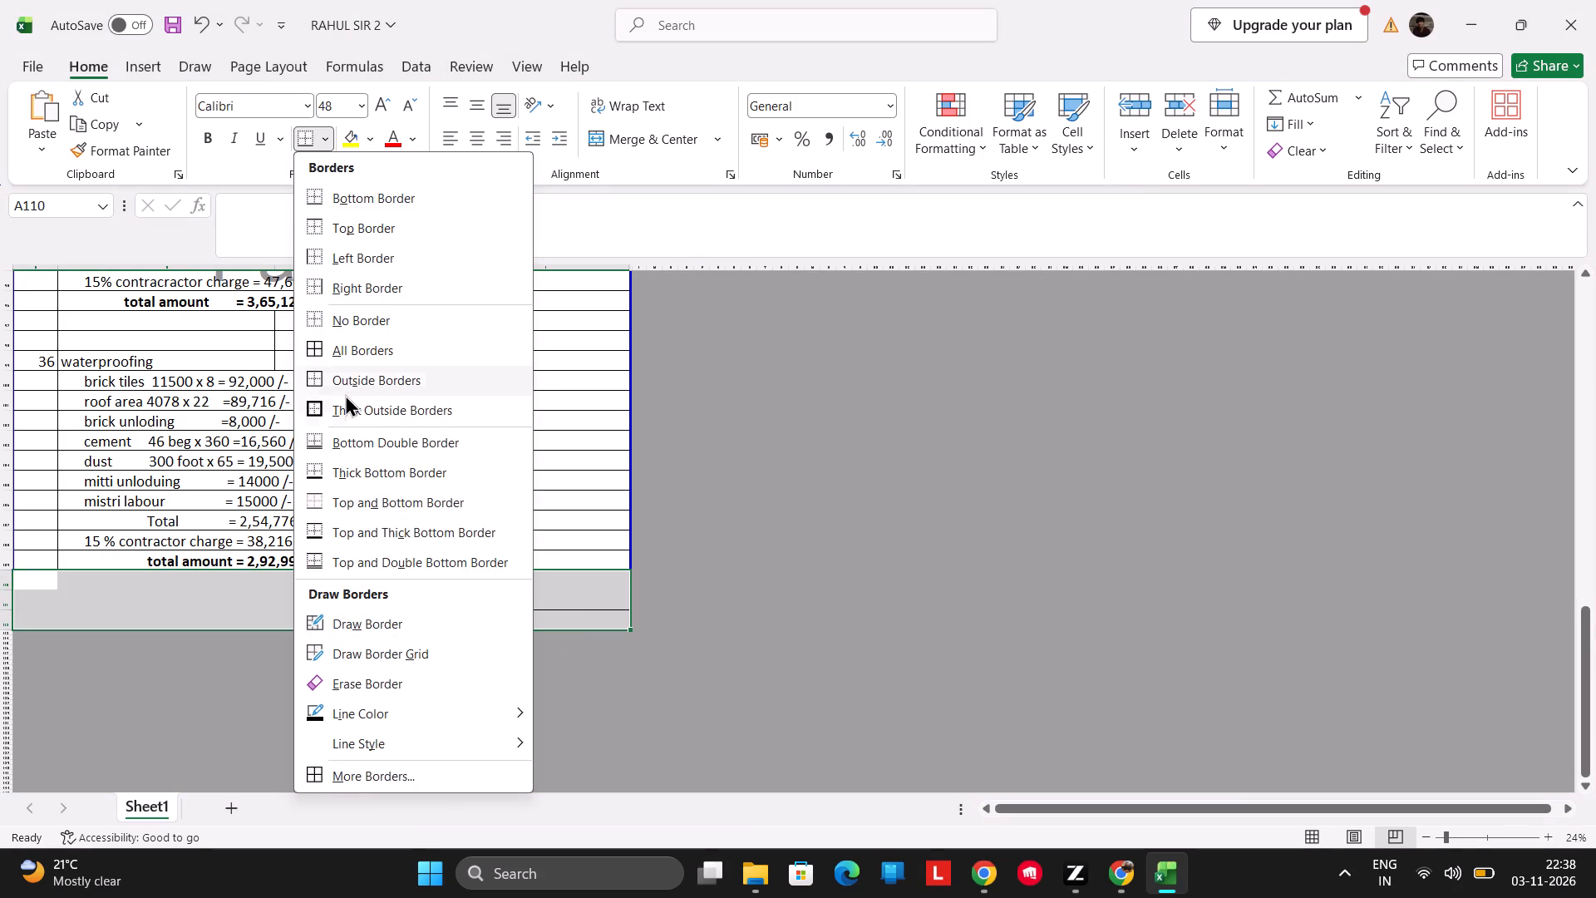
{"action": "left_click", "coordinate": [347, 339]}
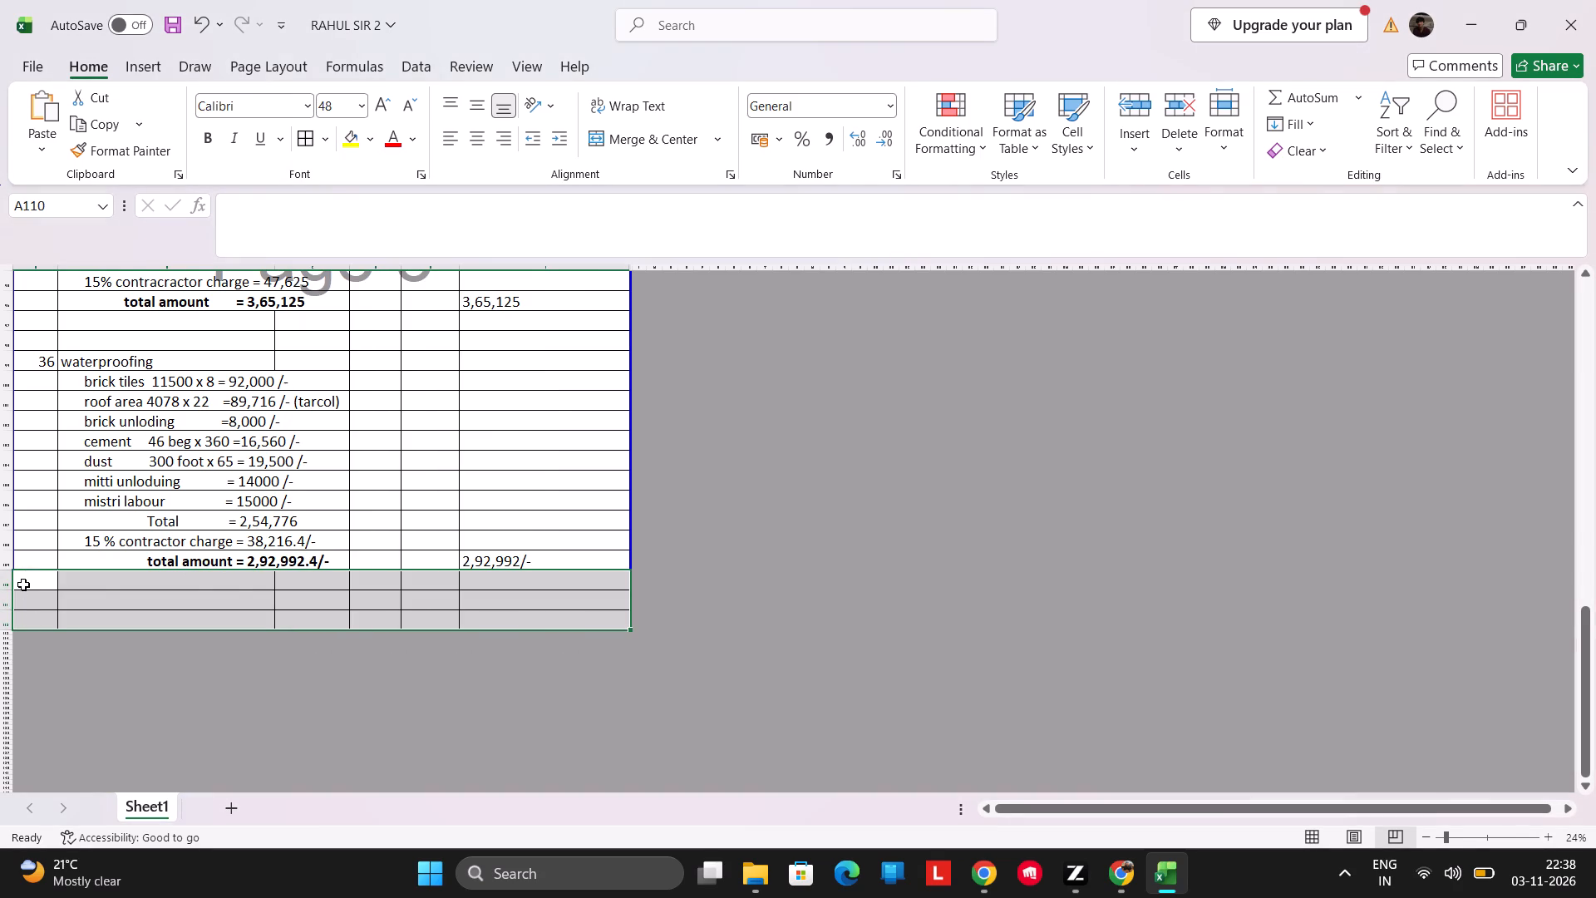
Enter serial number 37 in the first empty row below the waterproofing section.
{"action": "left_click", "coordinate": [26, 581]}
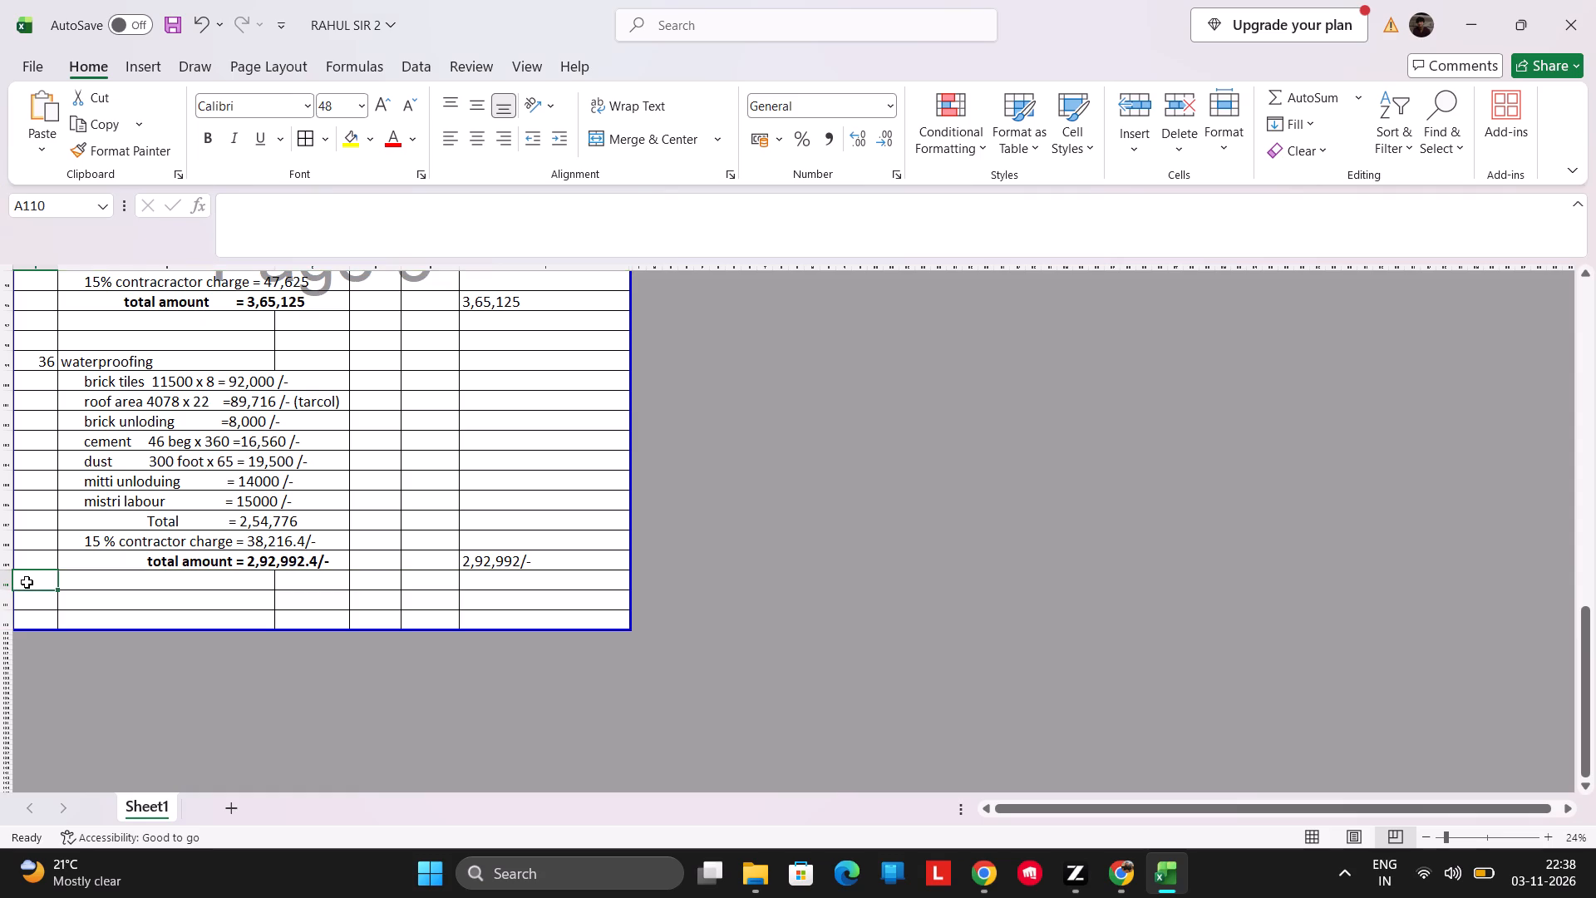
{"action": "type", "text": "37"}
{"action": "key", "text": "space"}
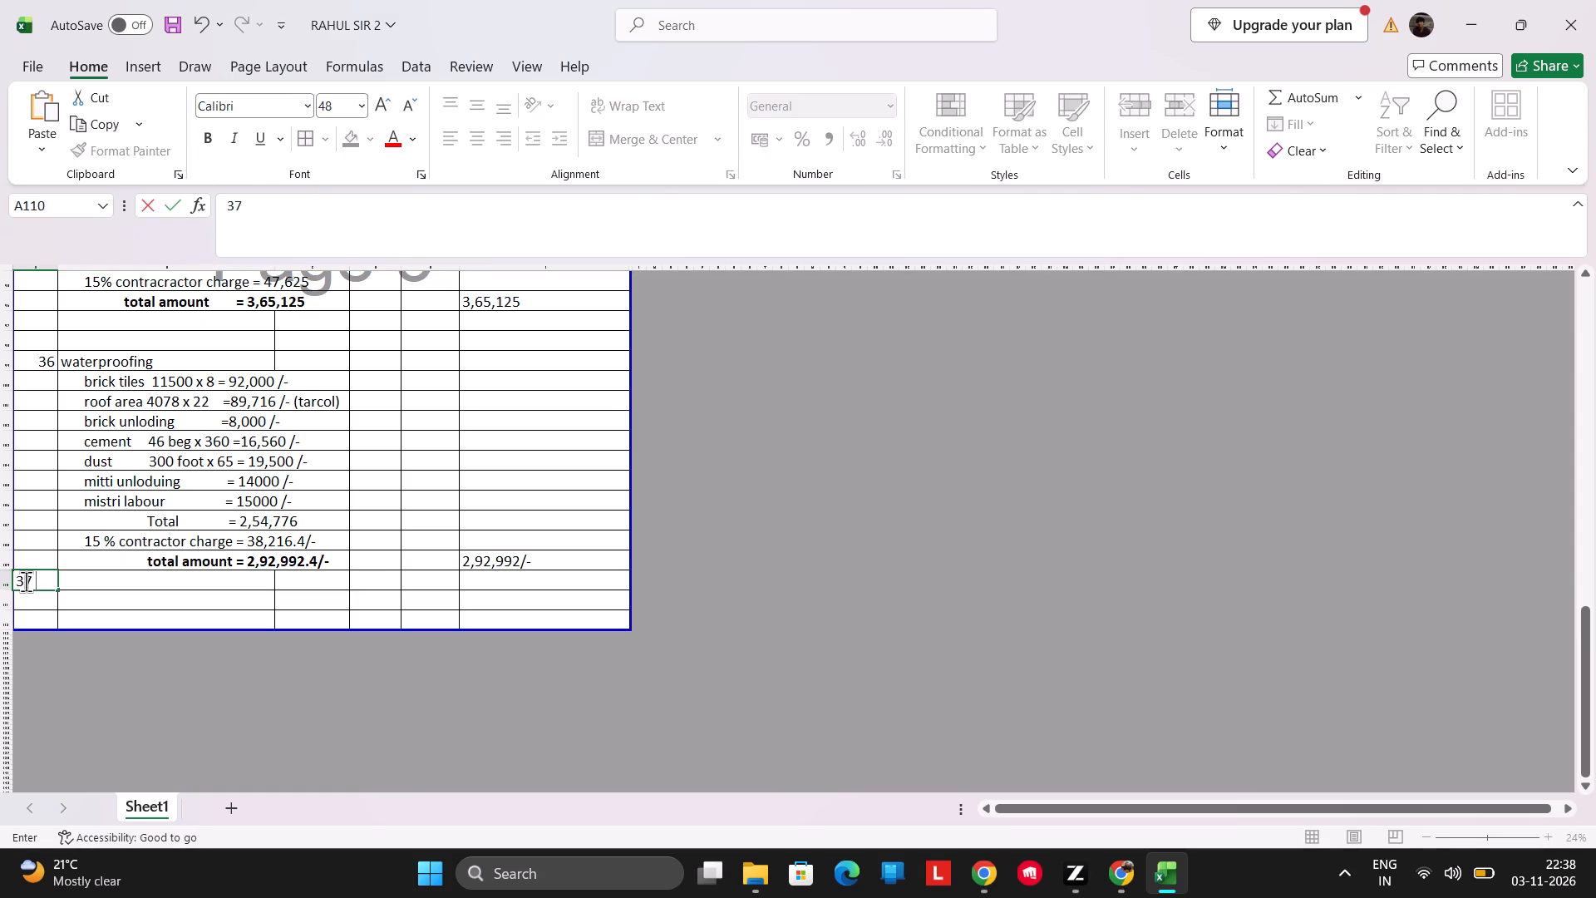
{"action": "key", "text": "Return"}
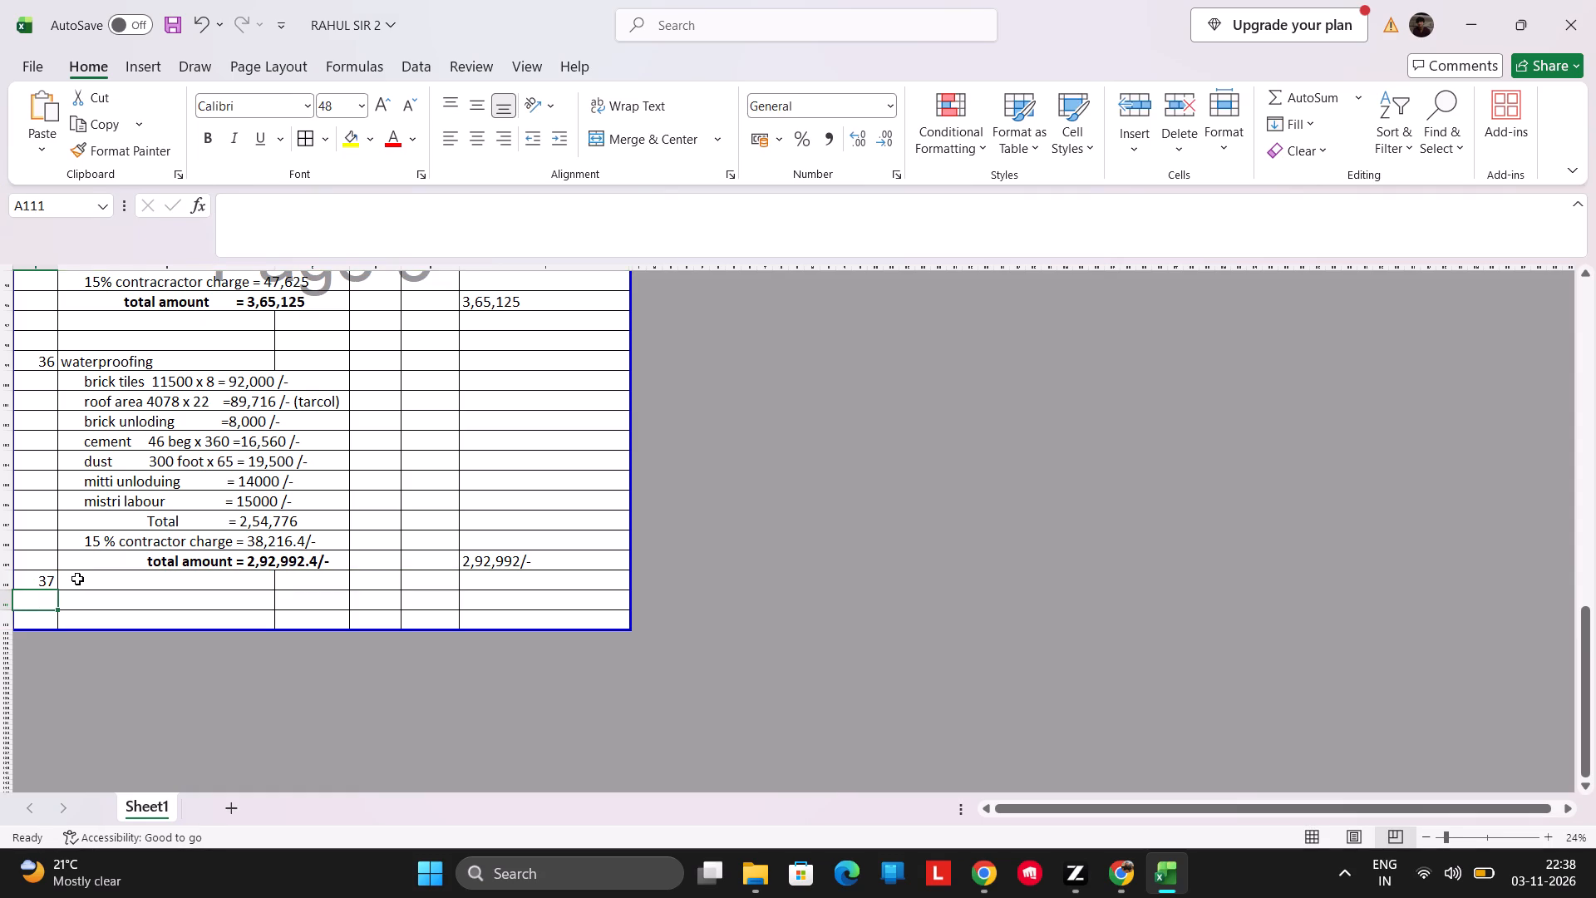
Enter "tar fanshing" as the item name for serial number 37.
{"action": "left_click", "coordinate": [76, 578]}
{"action": "type", "text": "tar"}
{"action": "key", "text": "space"}
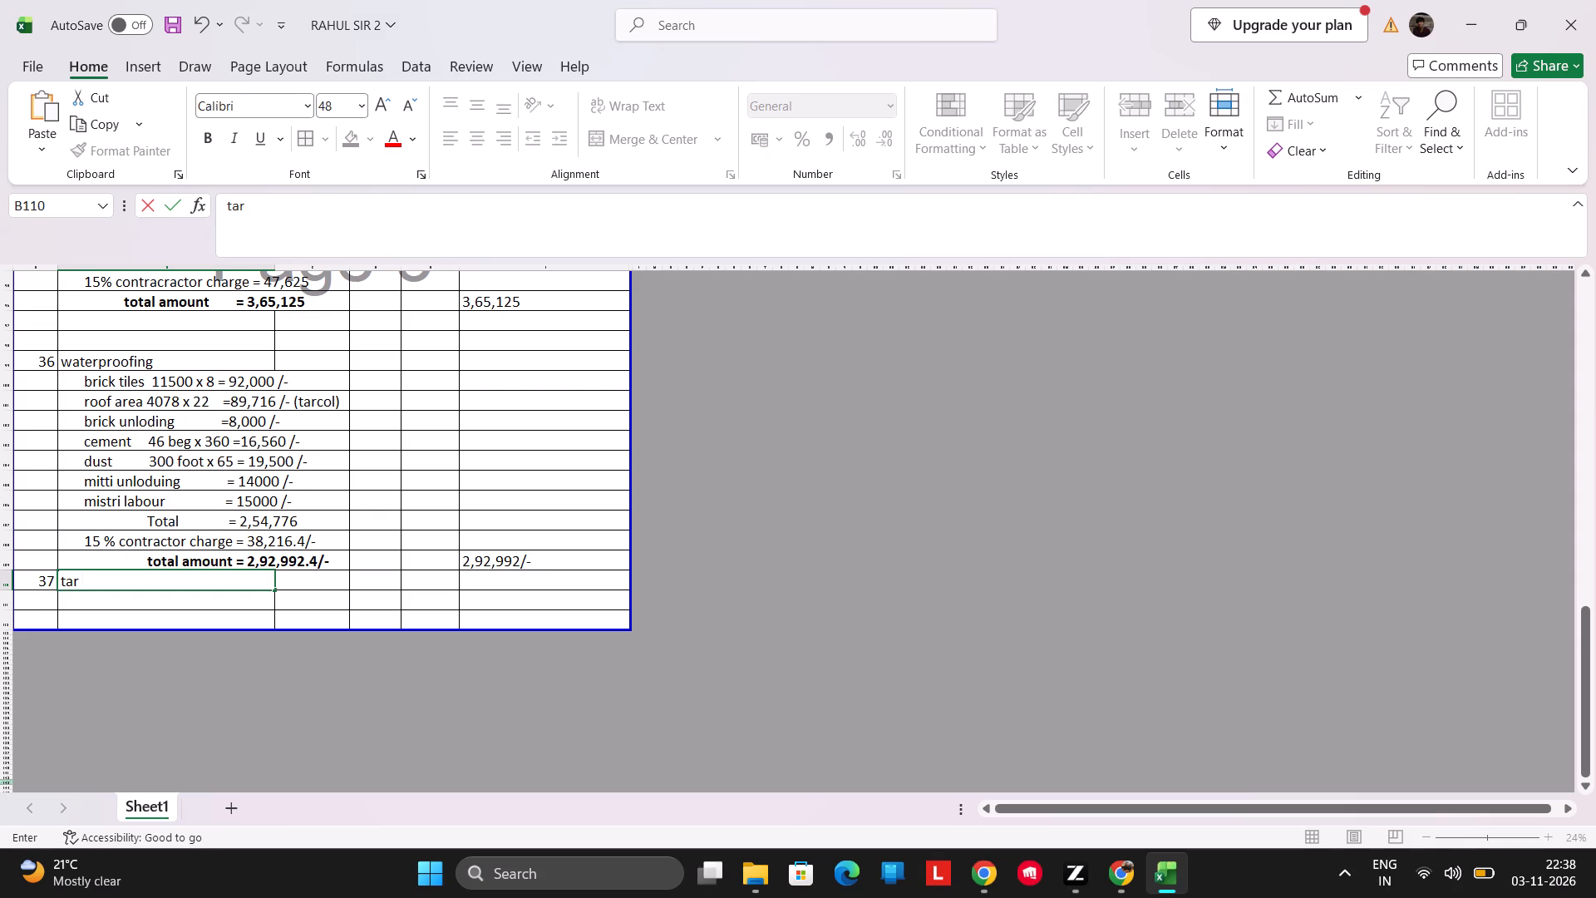
{"action": "type", "text": "fan"}
{"action": "type", "text": "sh"}
{"action": "key", "text": "BackSpace"}
{"action": "key", "text": "BackSpace"}
{"action": "key", "text": "BackSpace"}
{"action": "key", "text": "BackSpace"}
{"action": "key", "text": "BackSpace"}
{"action": "key", "text": "BackSpace"}
{"action": "key", "text": "BackSpace"}
{"action": "key", "text": "BackSpace"}
{"action": "key", "text": "BackSpace"}
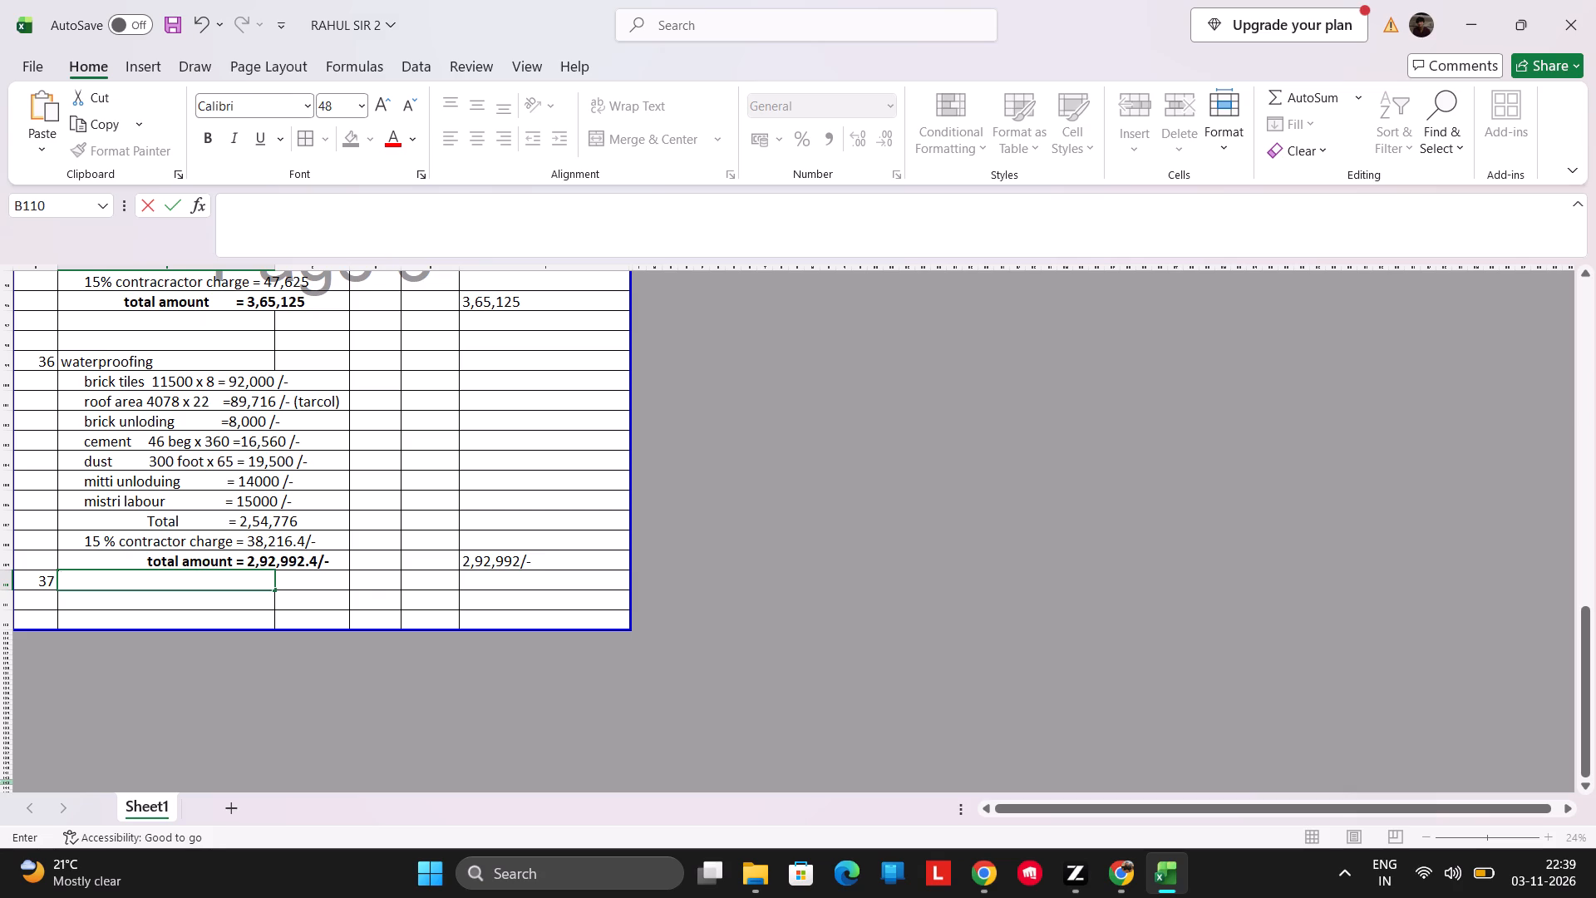
{"action": "type", "text": "tar"}
{"action": "key", "text": "space"}
{"action": "type", "text": "fanshing"}
{"action": "key", "text": "space"}
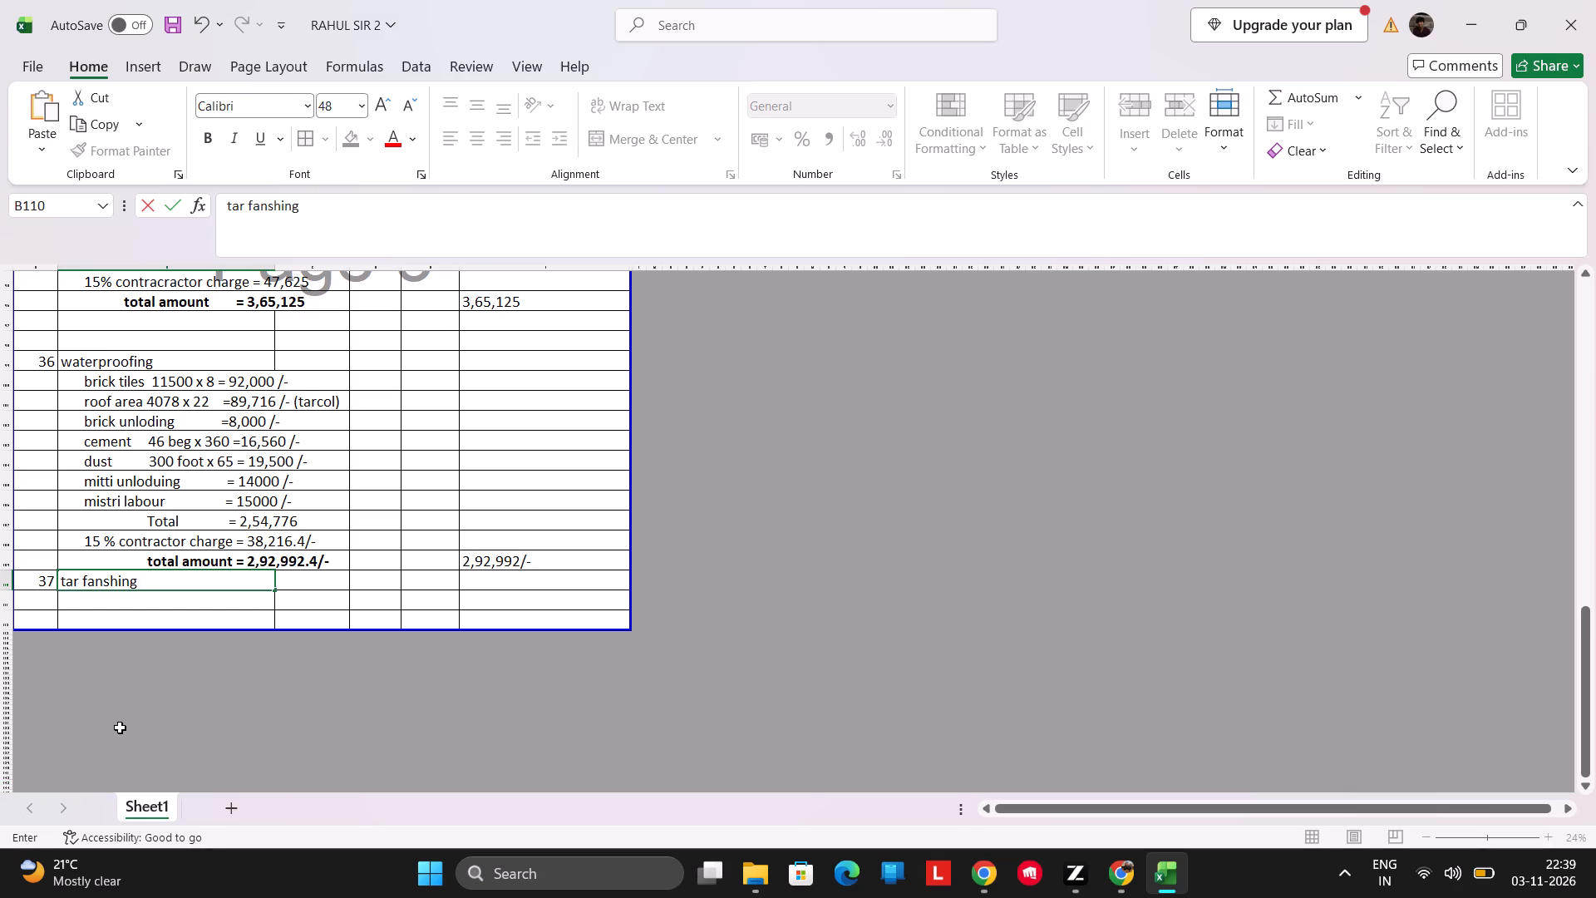
{"action": "key", "text": "Return"}
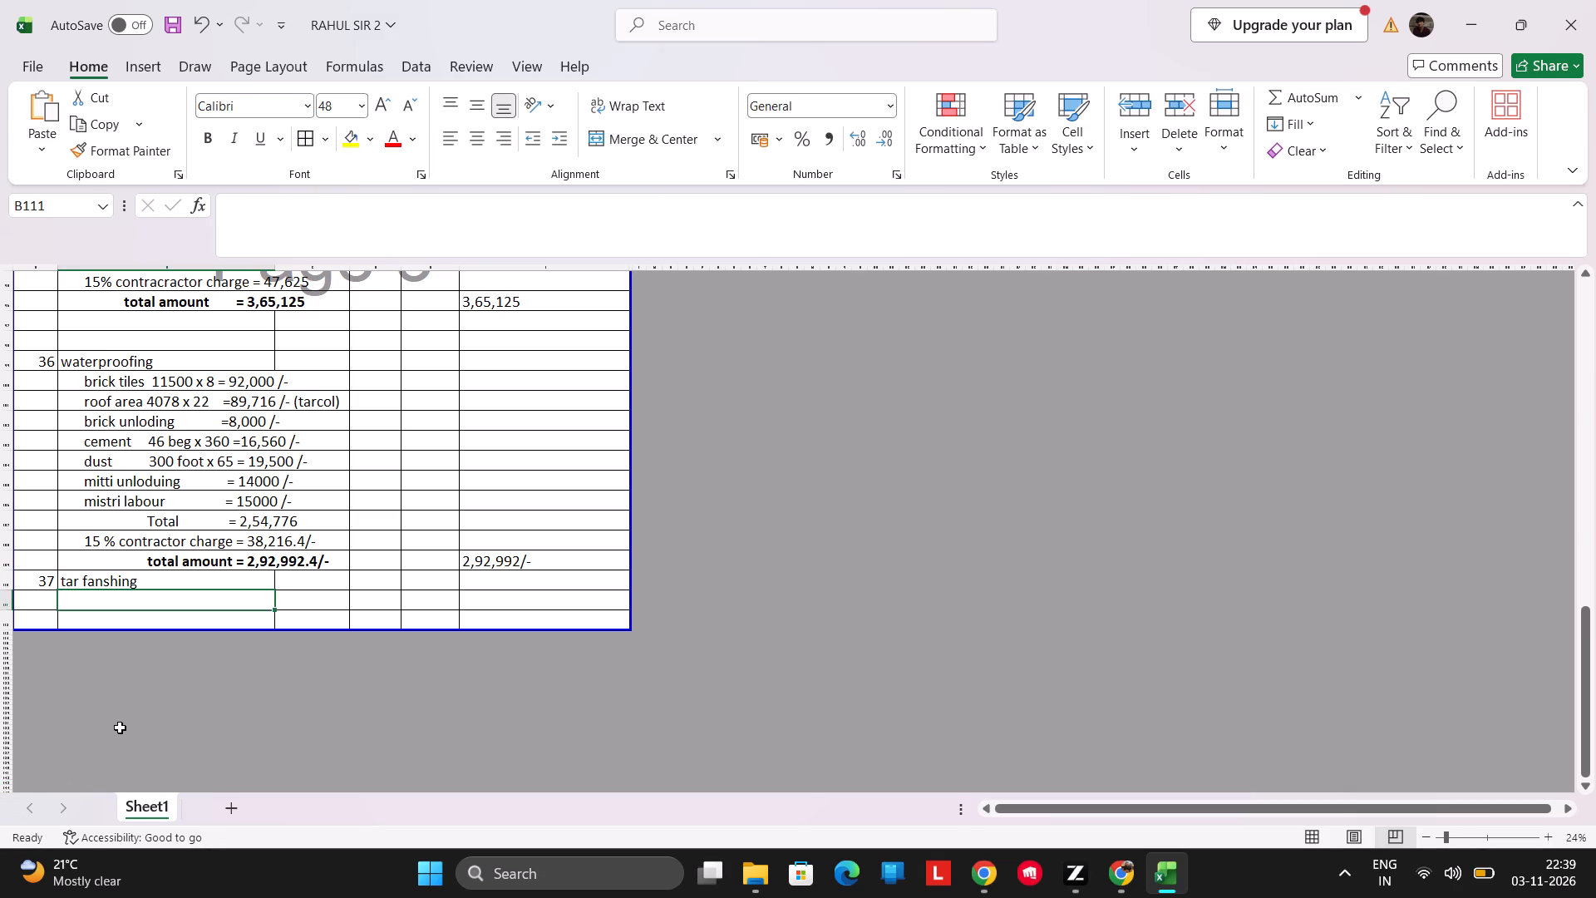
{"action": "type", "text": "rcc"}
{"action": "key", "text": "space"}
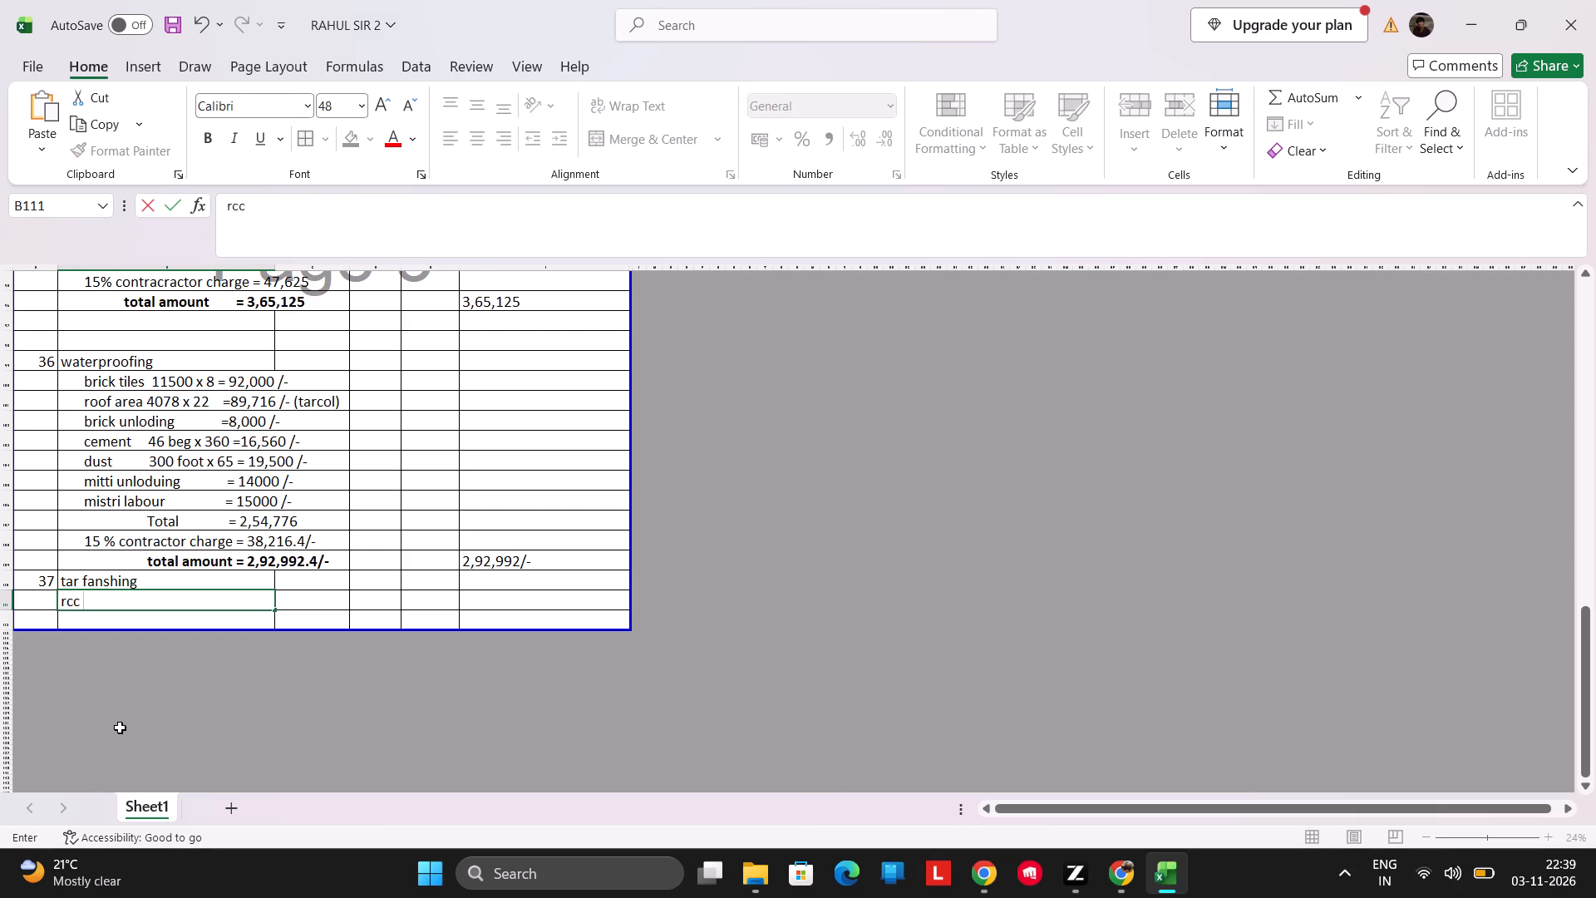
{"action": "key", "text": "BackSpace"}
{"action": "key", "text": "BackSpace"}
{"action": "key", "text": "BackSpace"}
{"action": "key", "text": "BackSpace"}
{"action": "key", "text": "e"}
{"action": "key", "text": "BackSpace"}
Enter the cost line "Rcc pole = 100 nos x 200 = 20,000/-" in the row directly below "tar fanshing".
{"action": "key", "text": "r"}
{"action": "type", "text": "cc"}
{"action": "key", "text": "space"}
{"action": "type", "text": "pool"}
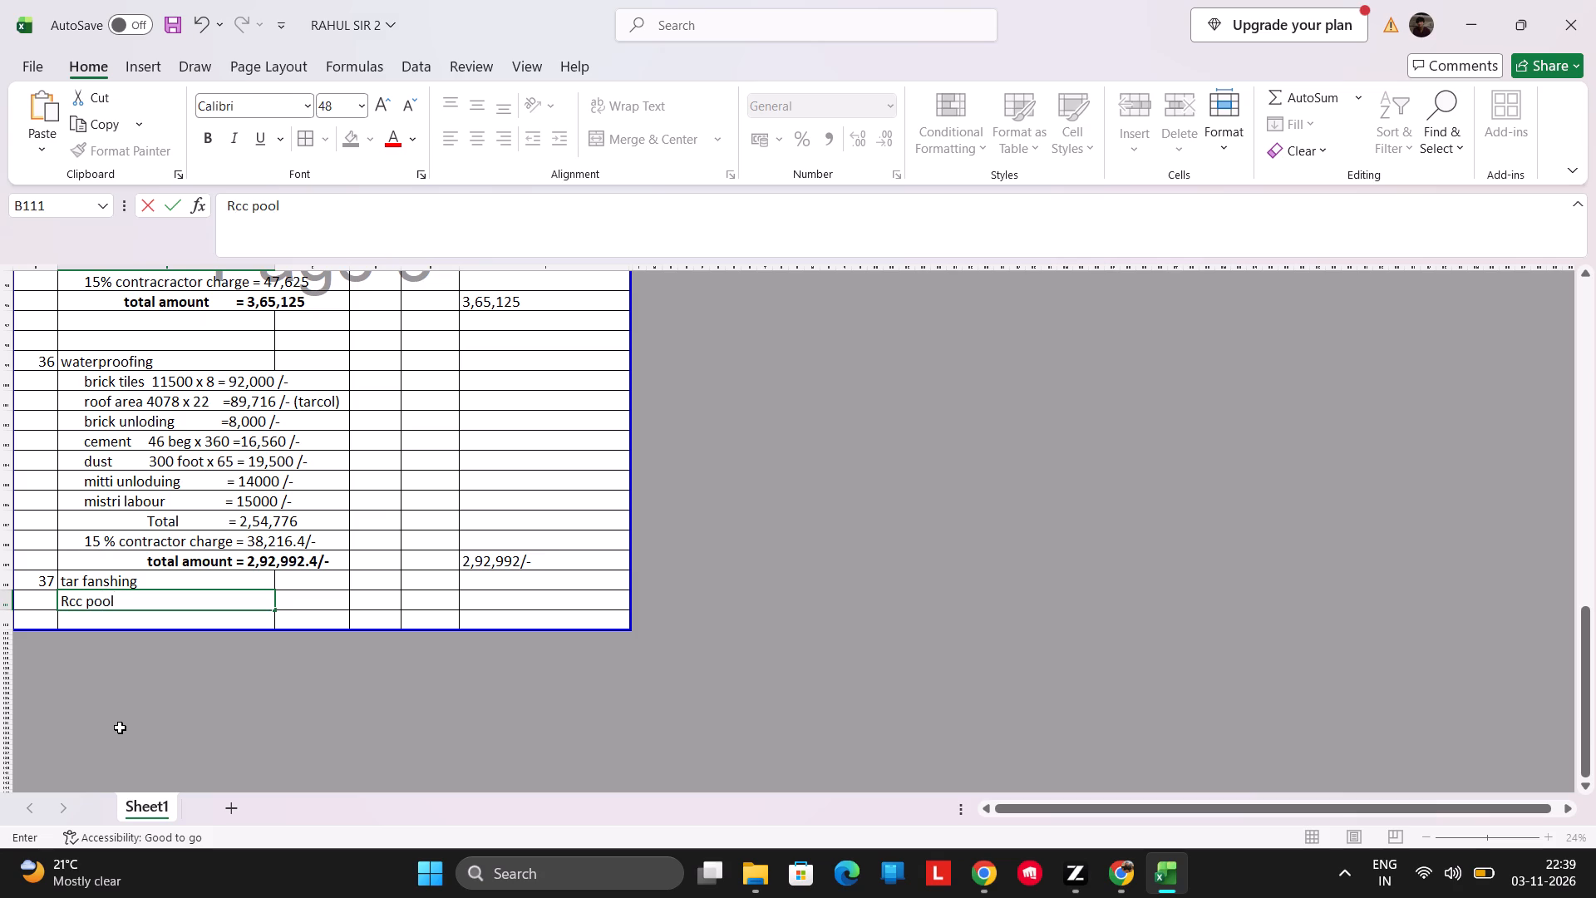
{"action": "key", "text": "BackSpace"}
{"action": "key", "text": "BackSpace"}
{"action": "type", "text": "le"}
{"action": "key", "text": "space"}
{"action": "type", "text": "="}
{"action": "key", "text": "space"}
{"action": "type", "text": "100"}
{"action": "key", "text": "space"}
{"action": "type", "text": "nos"}
{"action": "key", "text": "space"}
{"action": "type", "text": "x"}
{"action": "key", "text": "space"}
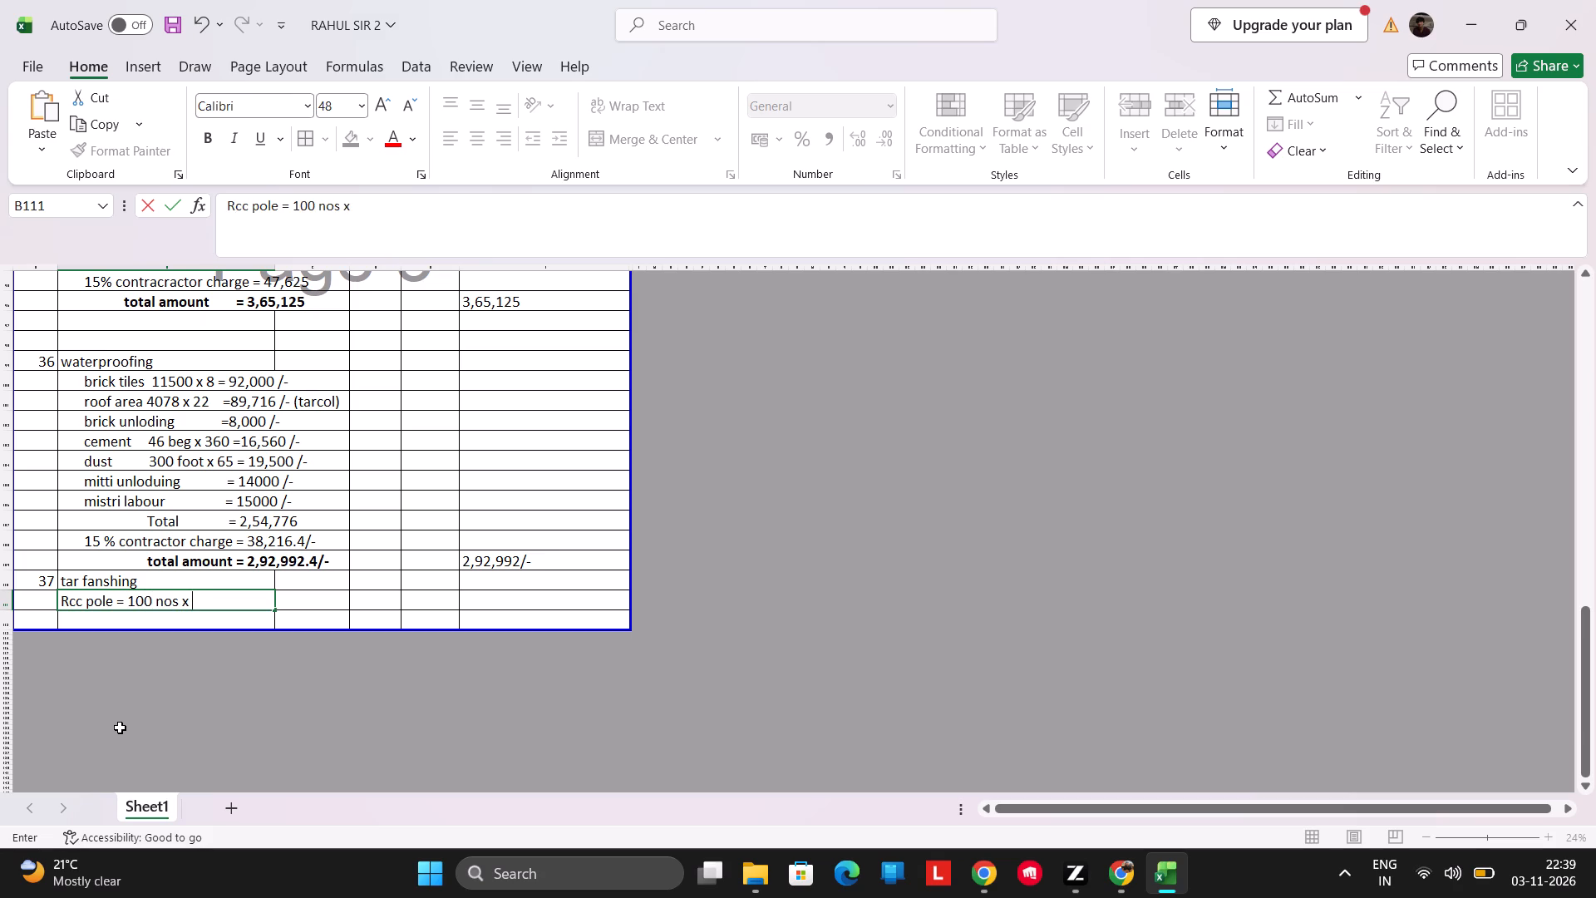
{"action": "type", "text": "200"}
{"action": "key", "text": "space"}
{"action": "key", "text": "equal"}
{"action": "key", "text": "space"}
{"action": "type", "text": "200"}
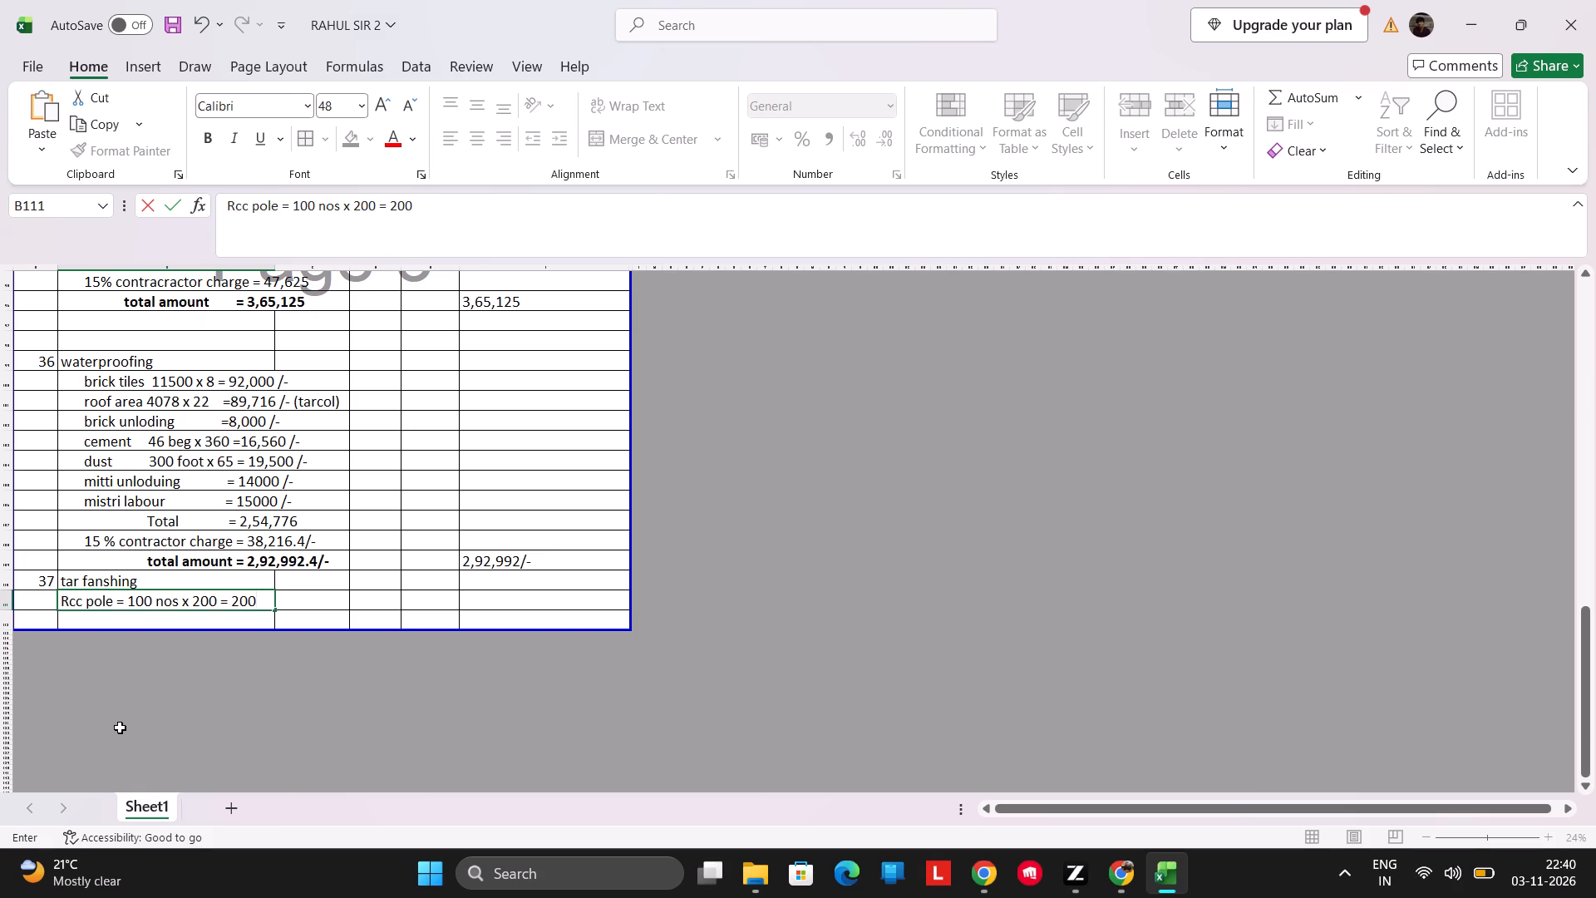
{"action": "key", "text": "BackSpace"}
{"action": "key", "text": "BackSpace"}
{"action": "type", "text": "0,000"}
{"action": "type", "text": "/-"}
{"action": "key", "text": "space"}
{"action": "key", "text": "Return"}
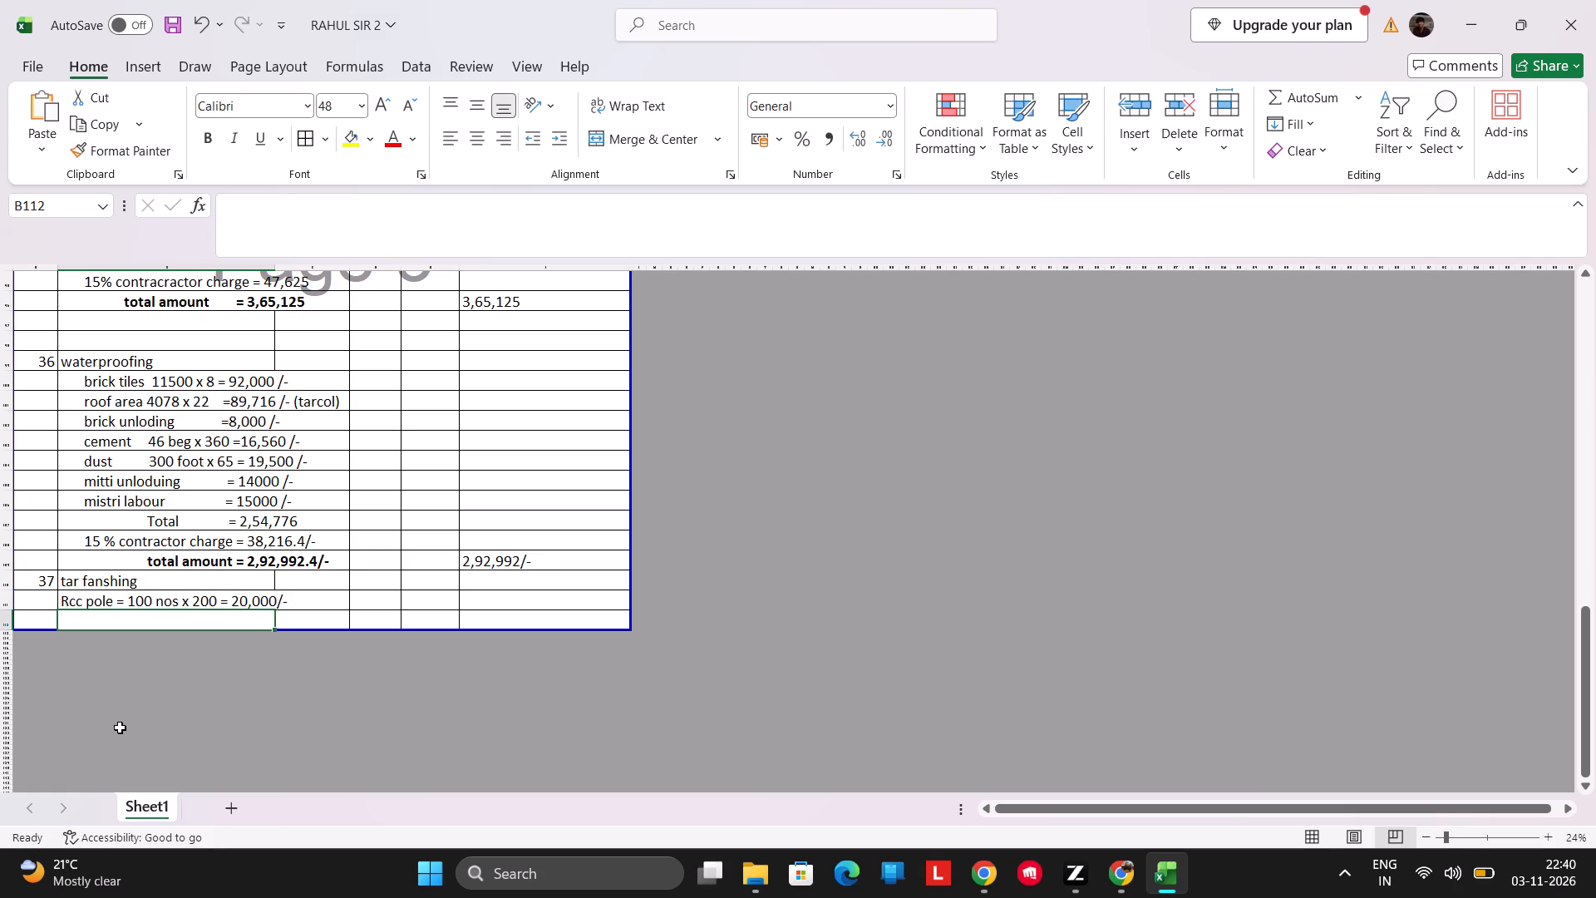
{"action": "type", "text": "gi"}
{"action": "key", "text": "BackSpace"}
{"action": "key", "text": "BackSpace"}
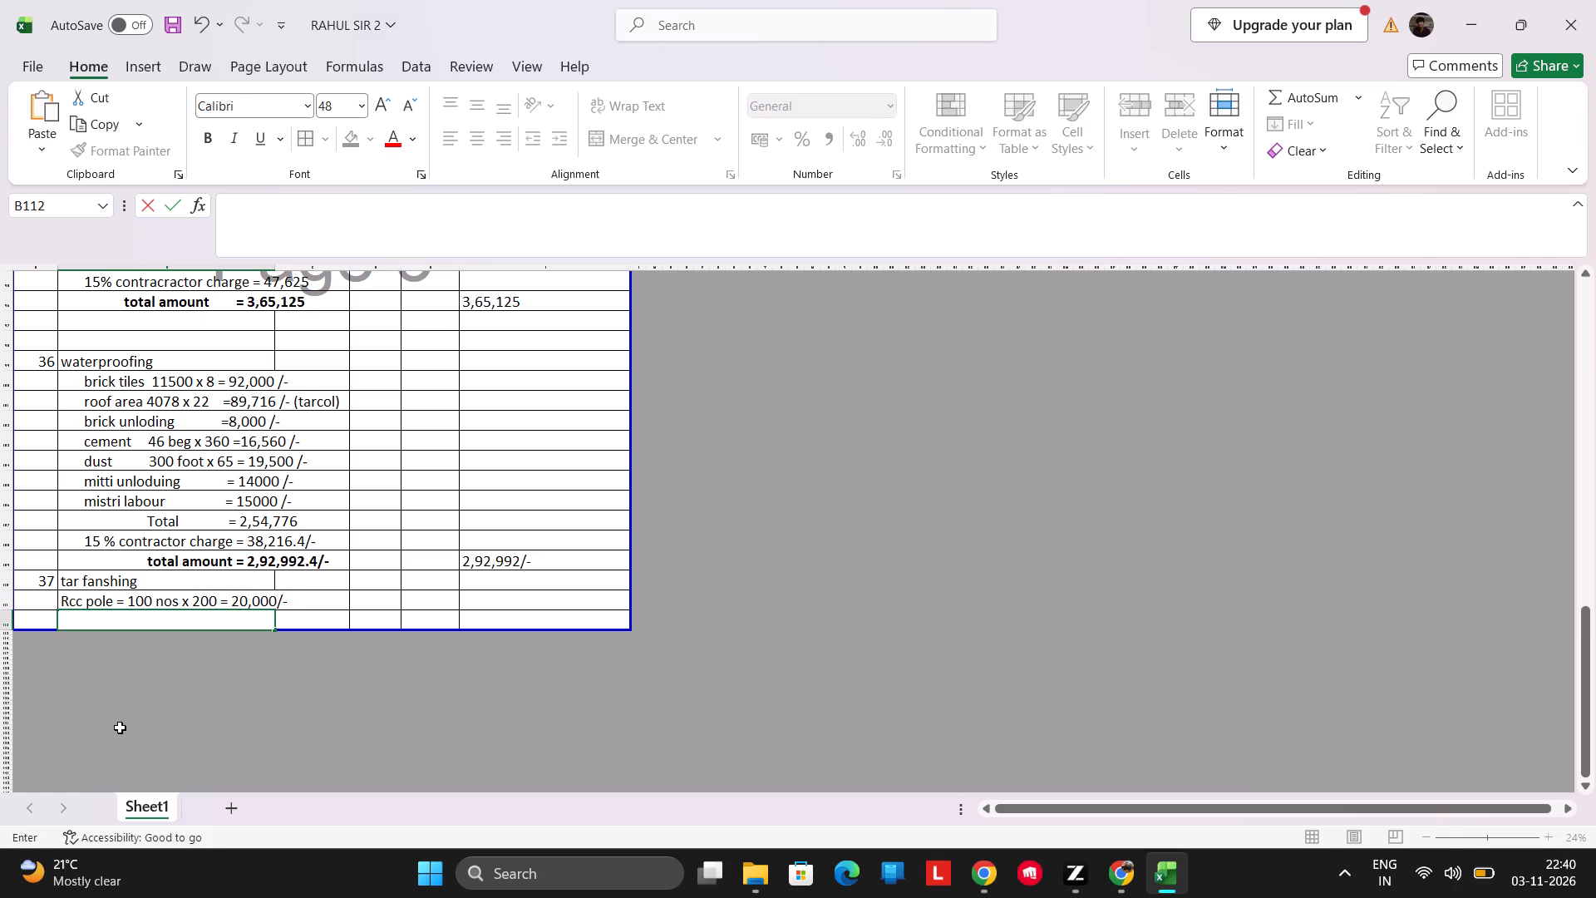
Enter the cost line "Gi wire = 8 role x 4800 = 36,400 /-" in the row below the Rcc pole line.
{"action": "key", "text": "g"}
{"action": "type", "text": "i"}
{"action": "key", "text": "space"}
{"action": "type", "text": "wir"}
{"action": "type", "text": "w"}
{"action": "key", "text": "space"}
{"action": "key", "text": "BackSpace"}
{"action": "key", "text": "BackSpace"}
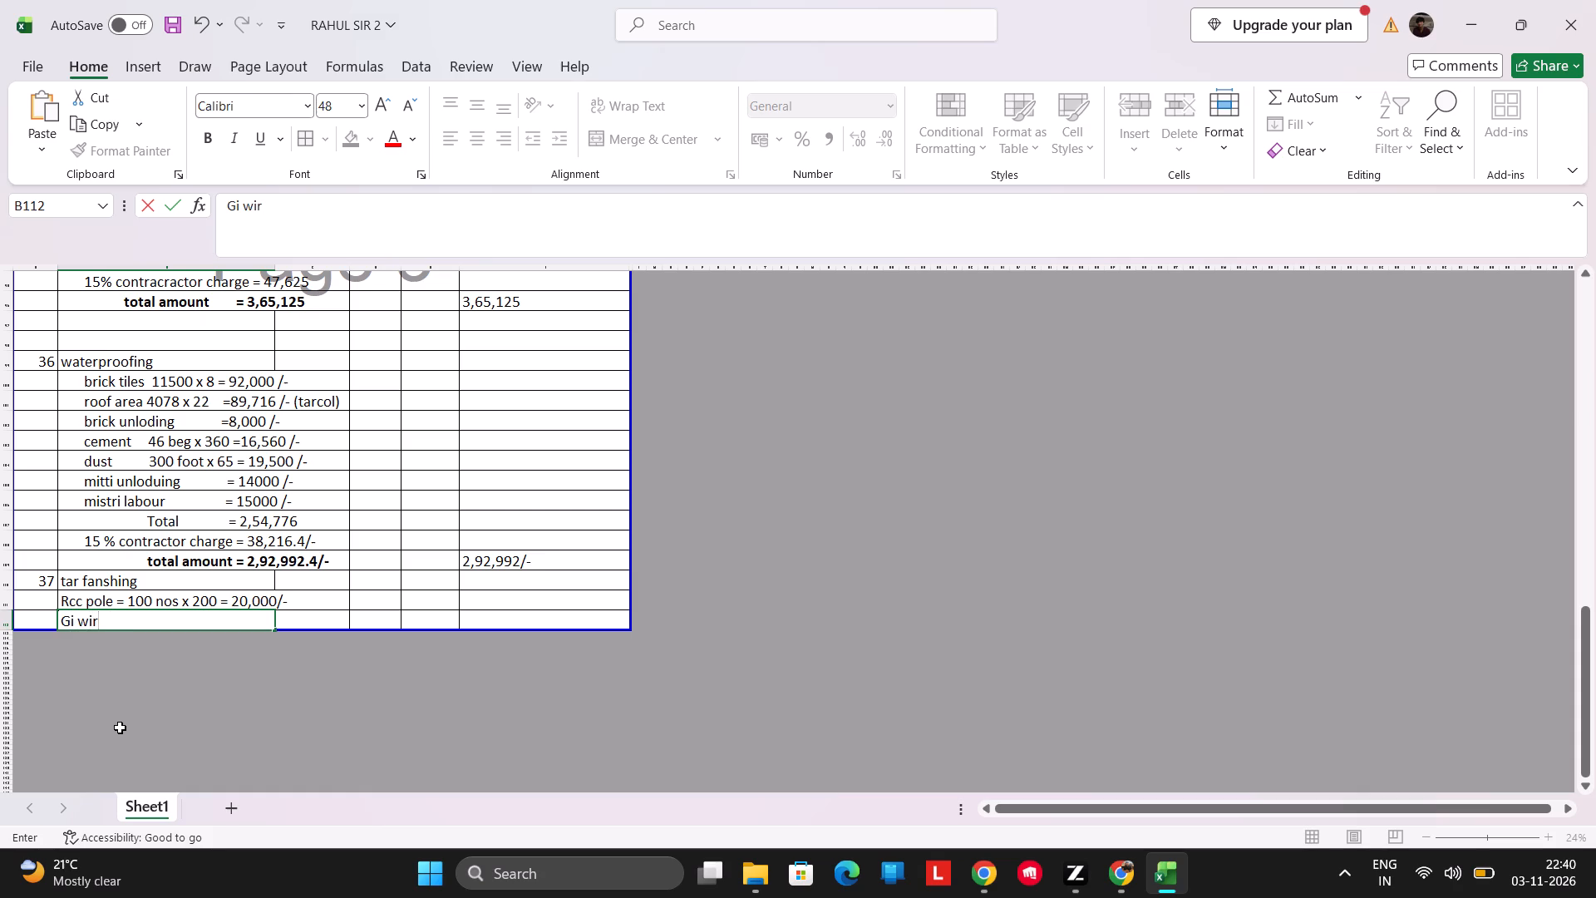
{"action": "type", "text": "e"}
{"action": "key", "text": "space"}
{"action": "type", "text": "="}
{"action": "key", "text": "space"}
{"action": "key", "text": "8"}
{"action": "key", "text": "space"}
{"action": "type", "text": "r"}
{"action": "type", "text": "ole"}
{"action": "key", "text": "space"}
{"action": "type", "text": "x"}
{"action": "key", "text": "space"}
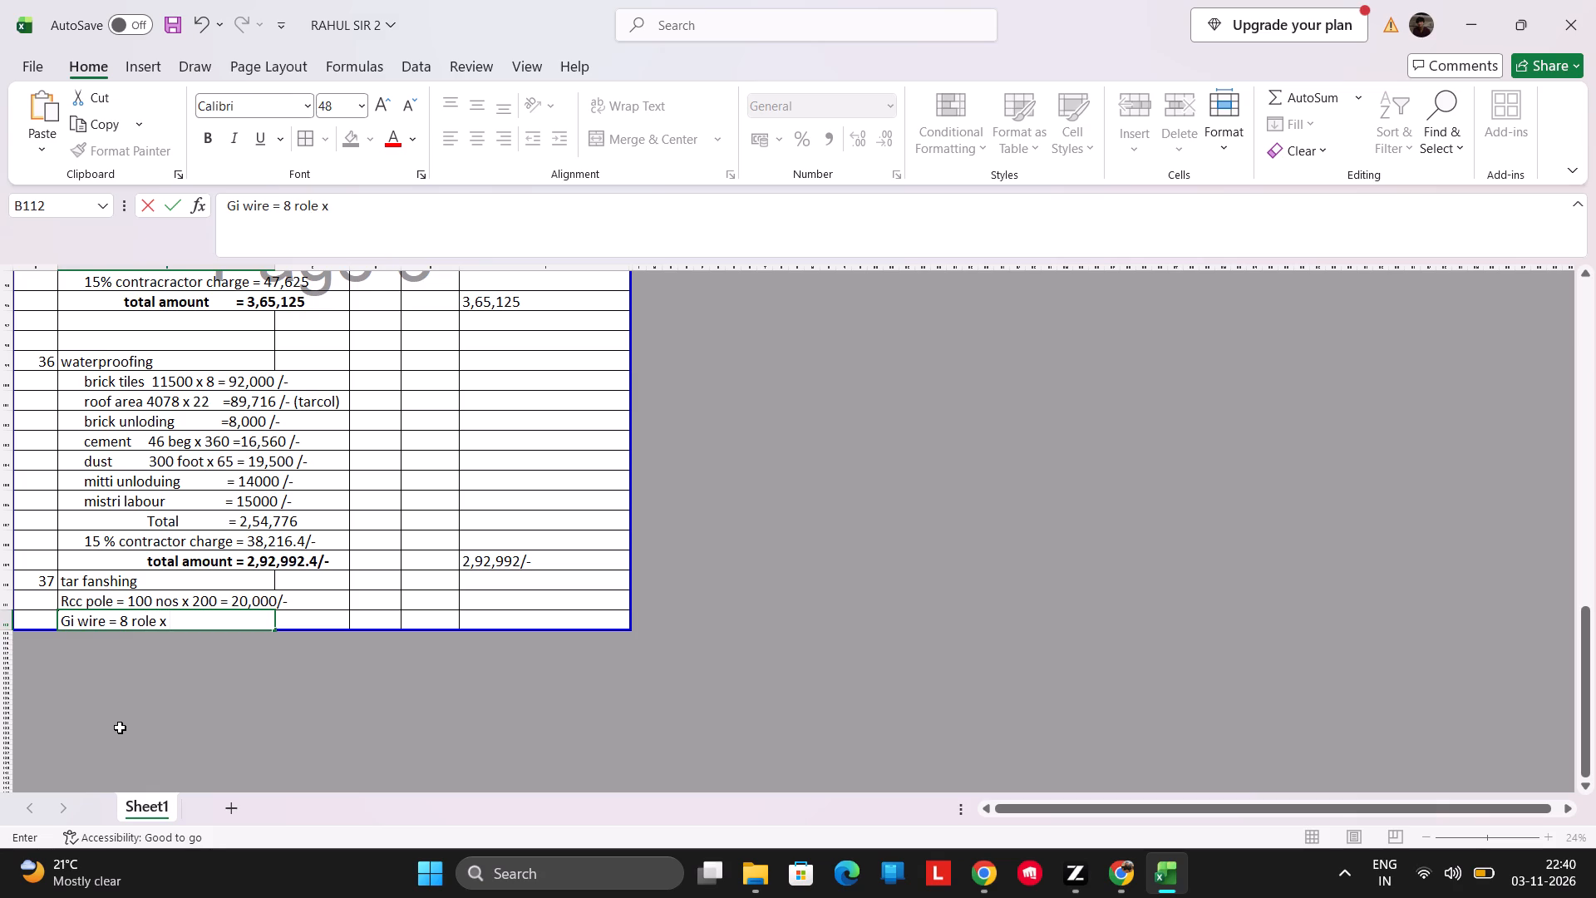
{"action": "type", "text": "4800"}
{"action": "key", "text": "space"}
{"action": "type", "text": "="}
{"action": "key", "text": "space"}
{"action": "key", "text": "3"}
{"action": "type", "text": "6400"}
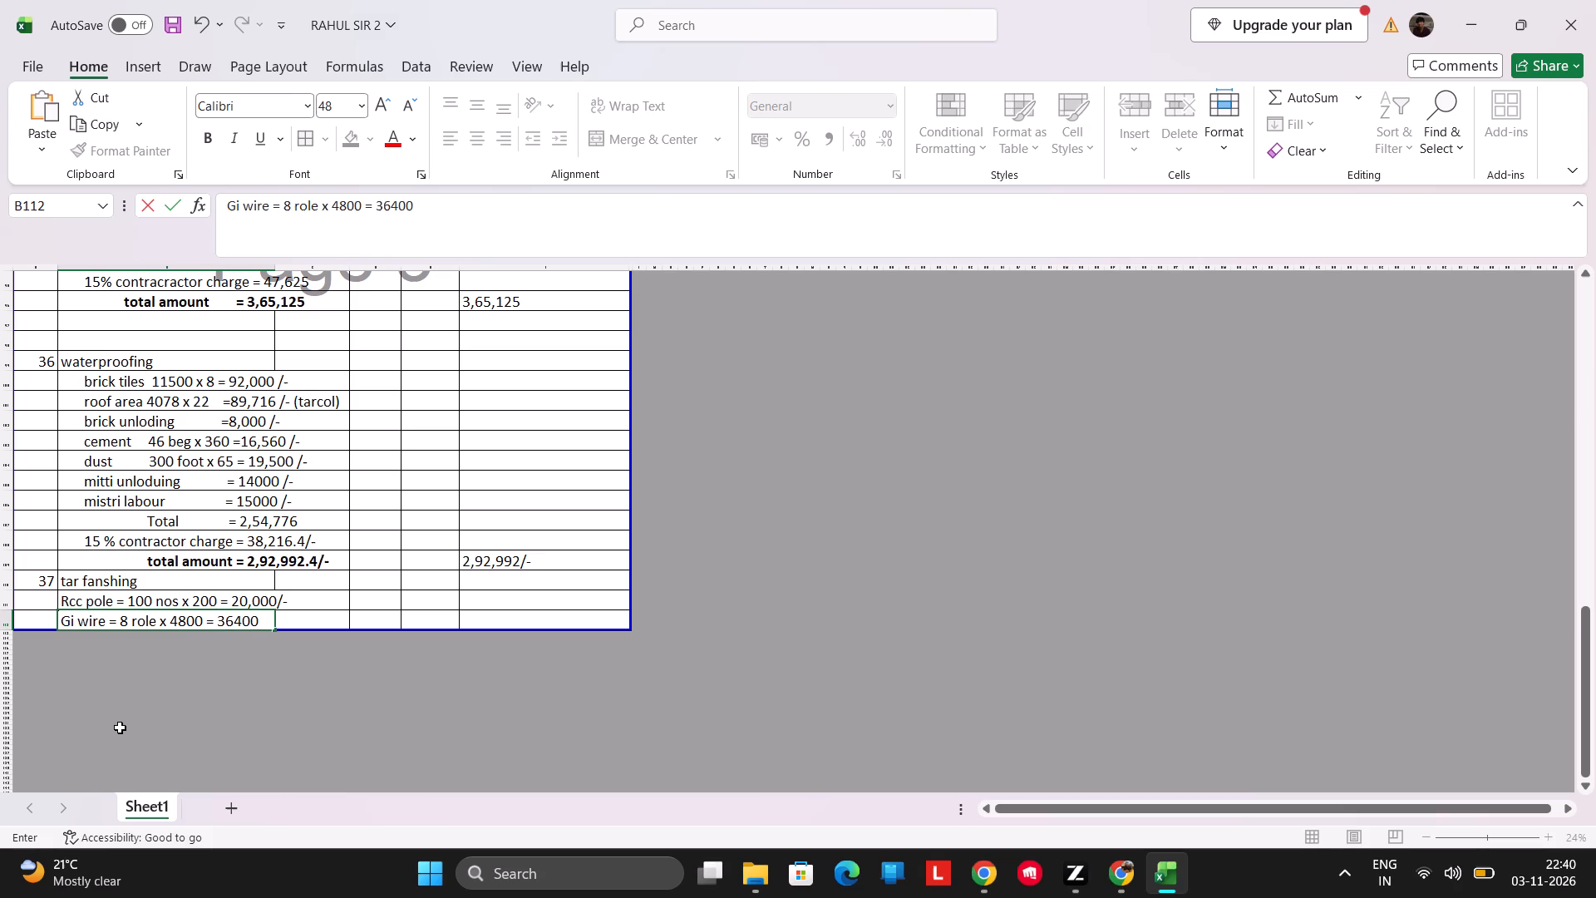
{"action": "key", "text": "BackSpace"}
{"action": "key", "text": "BackSpace"}
{"action": "key", "text": "BackSpace"}
{"action": "key", "text": "comma"}
{"action": "type", "text": "400"}
{"action": "key", "text": "space"}
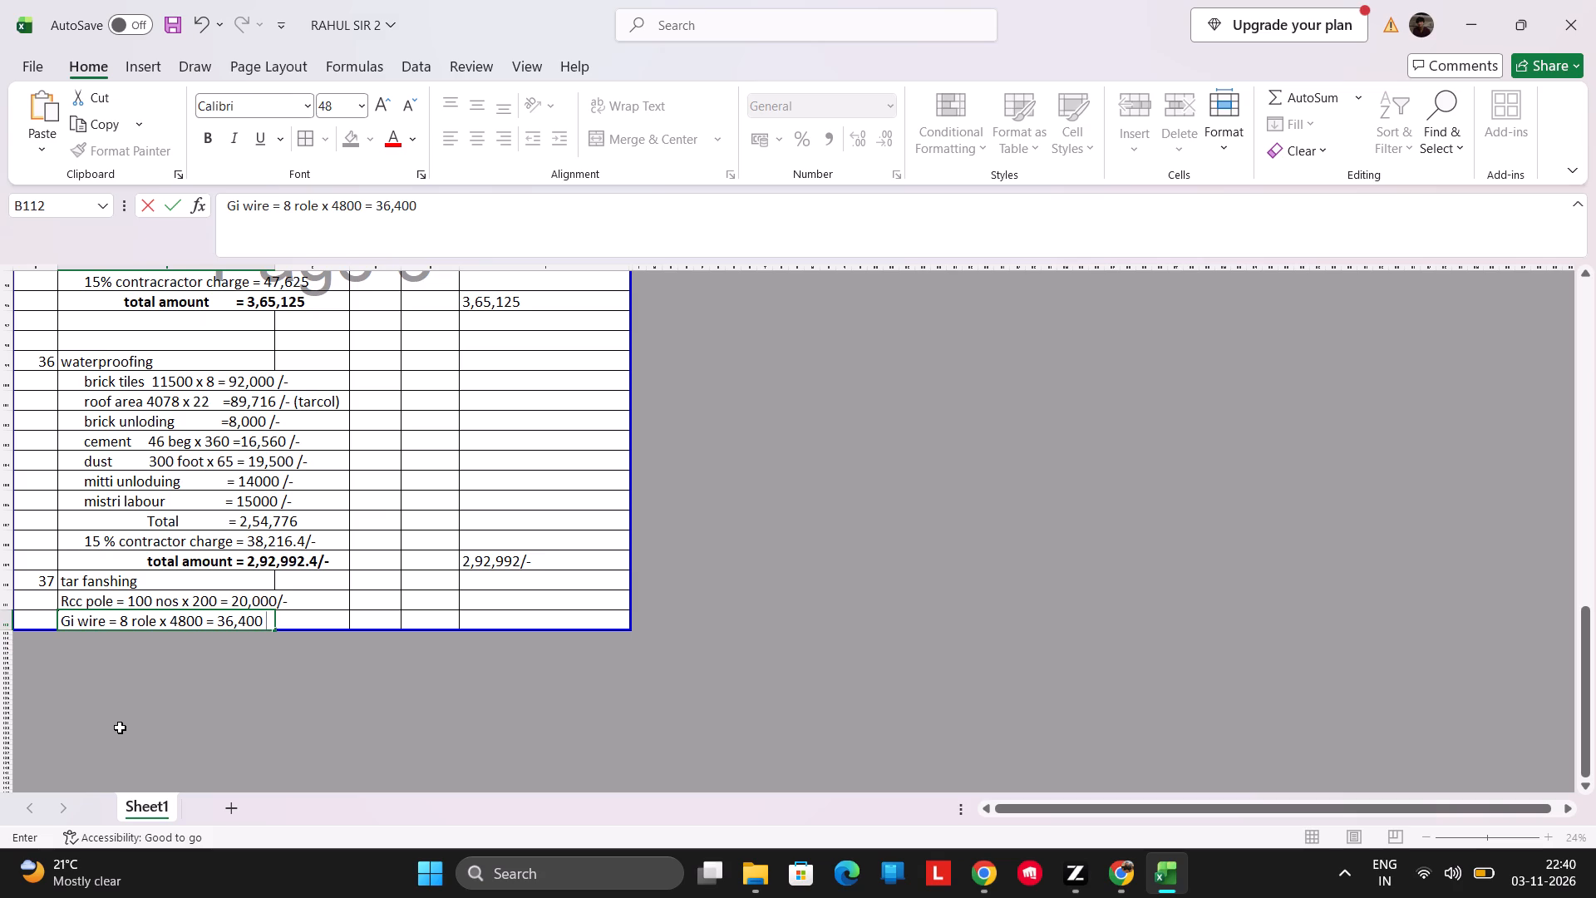
{"action": "type", "text": "/-"}
{"action": "key", "text": "space"}
Insert two blank rows between the Rcc pole line and the Gi wire line.
{"action": "left_click", "coordinate": [7, 621]}
{"action": "right_click", "coordinate": [7, 621]}
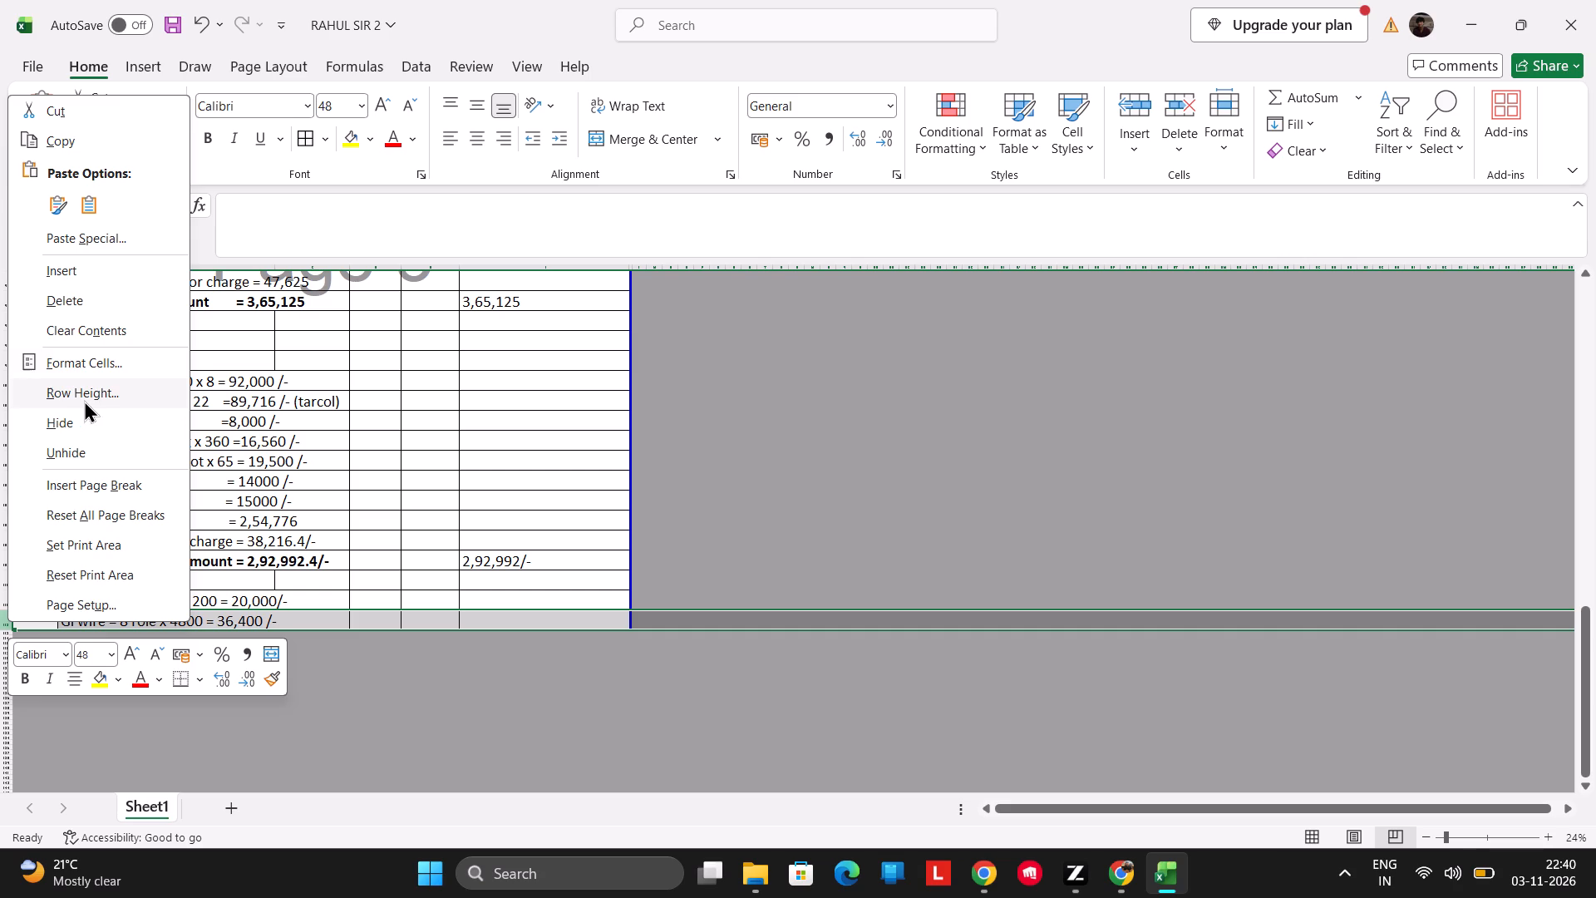
{"action": "left_click", "coordinate": [84, 263]}
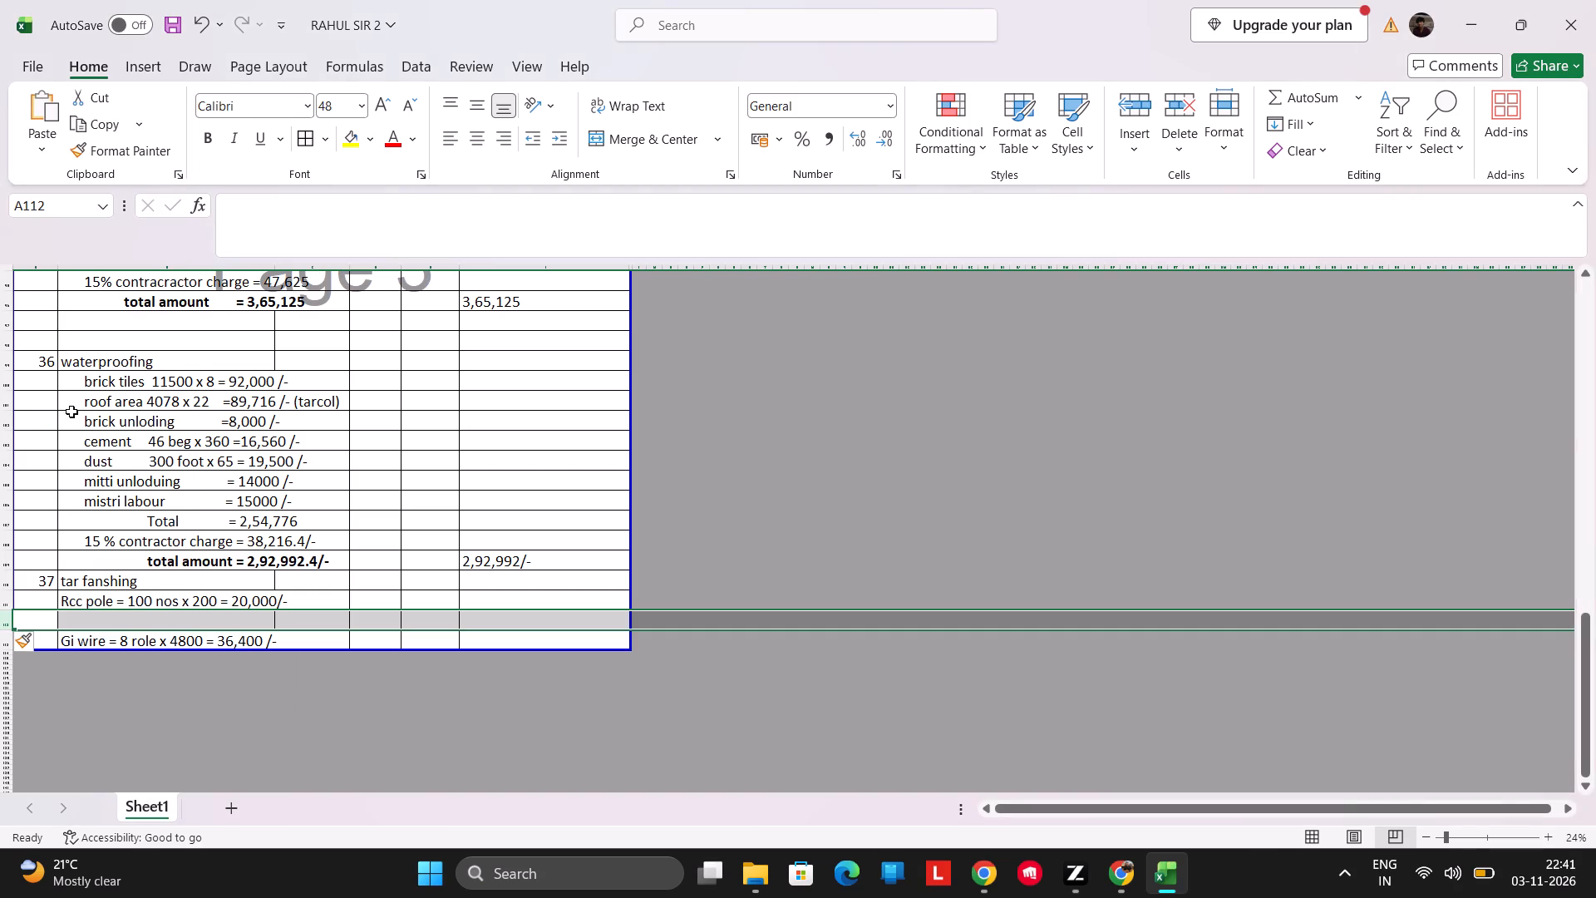
{"action": "right_click", "coordinate": [9, 620]}
{"action": "left_click", "coordinate": [85, 280]}
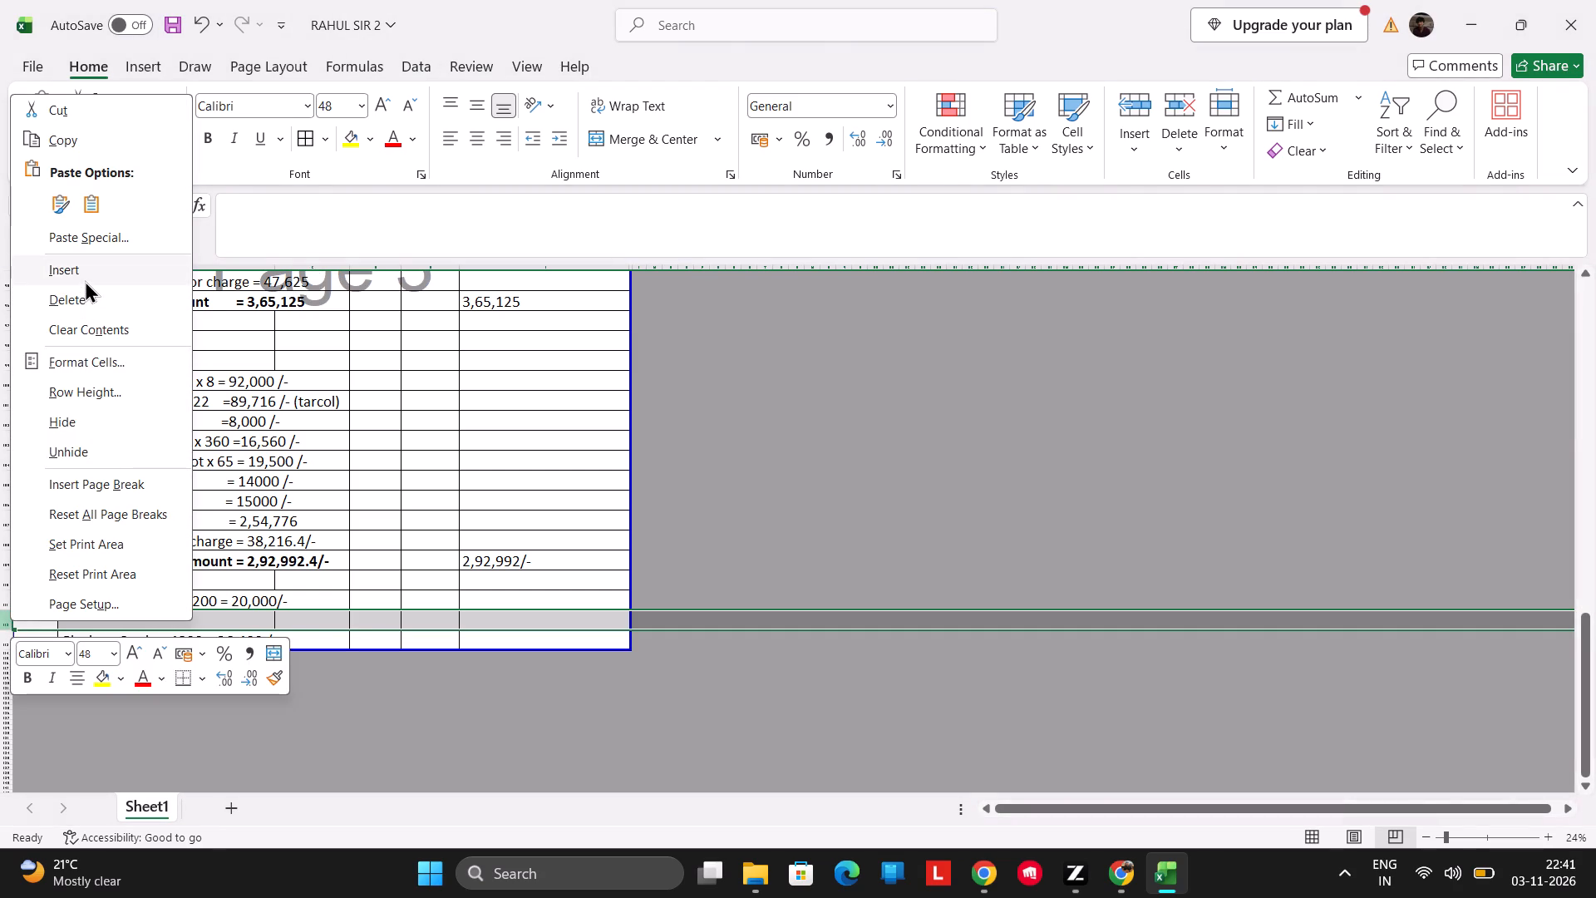
Insert two more blank rows between the Rcc pole line and the Gi wire line.
{"action": "right_click", "coordinate": [32, 624]}
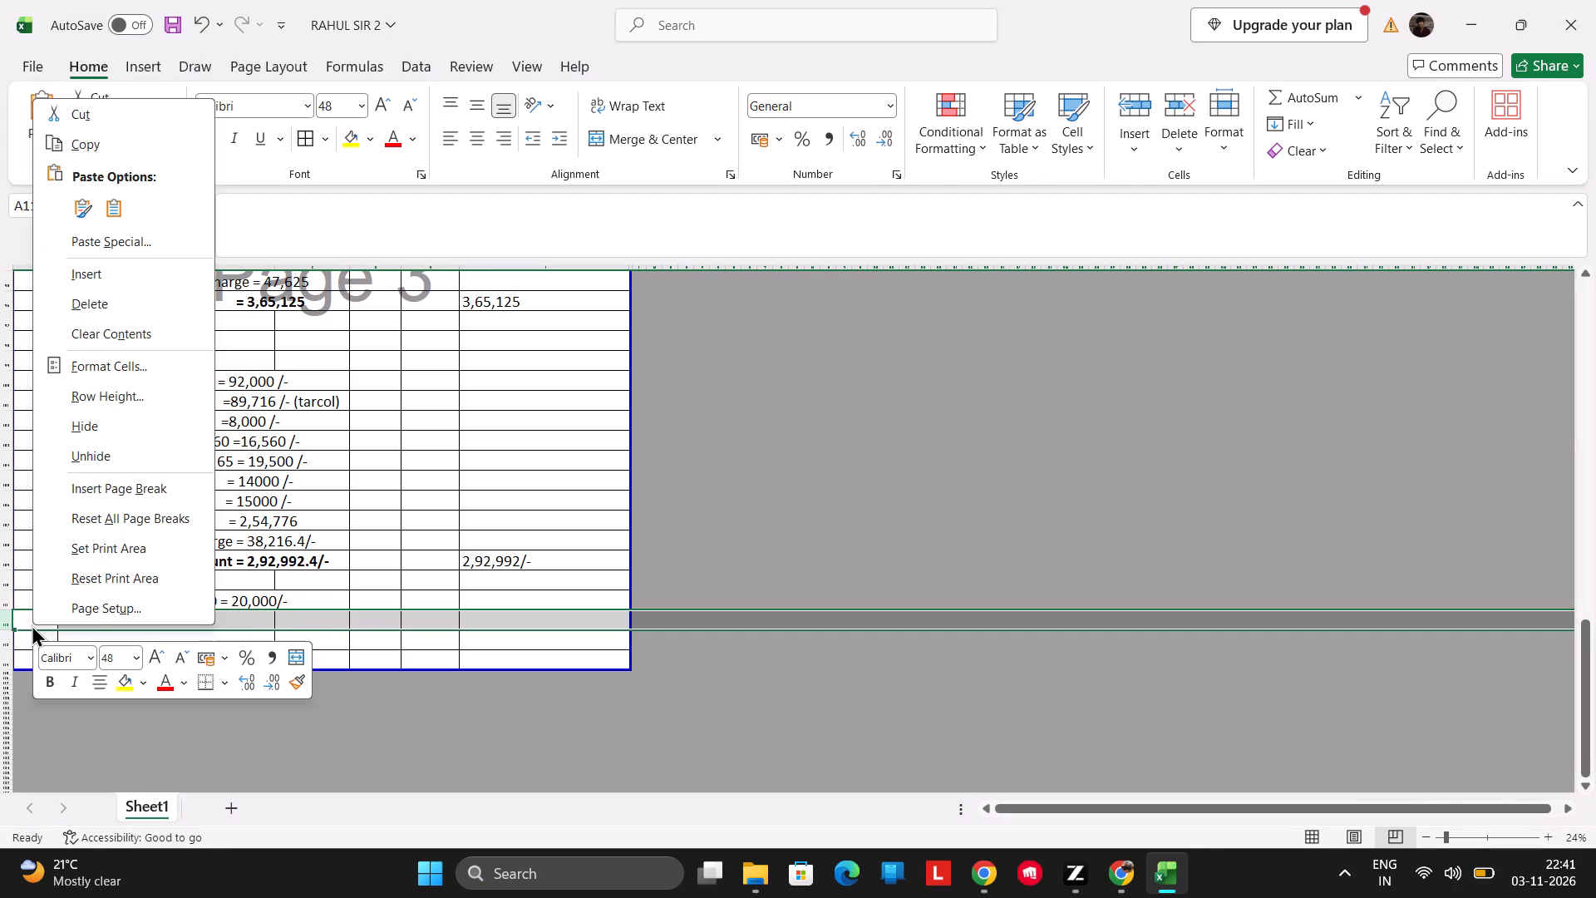
{"action": "left_click", "coordinate": [154, 268]}
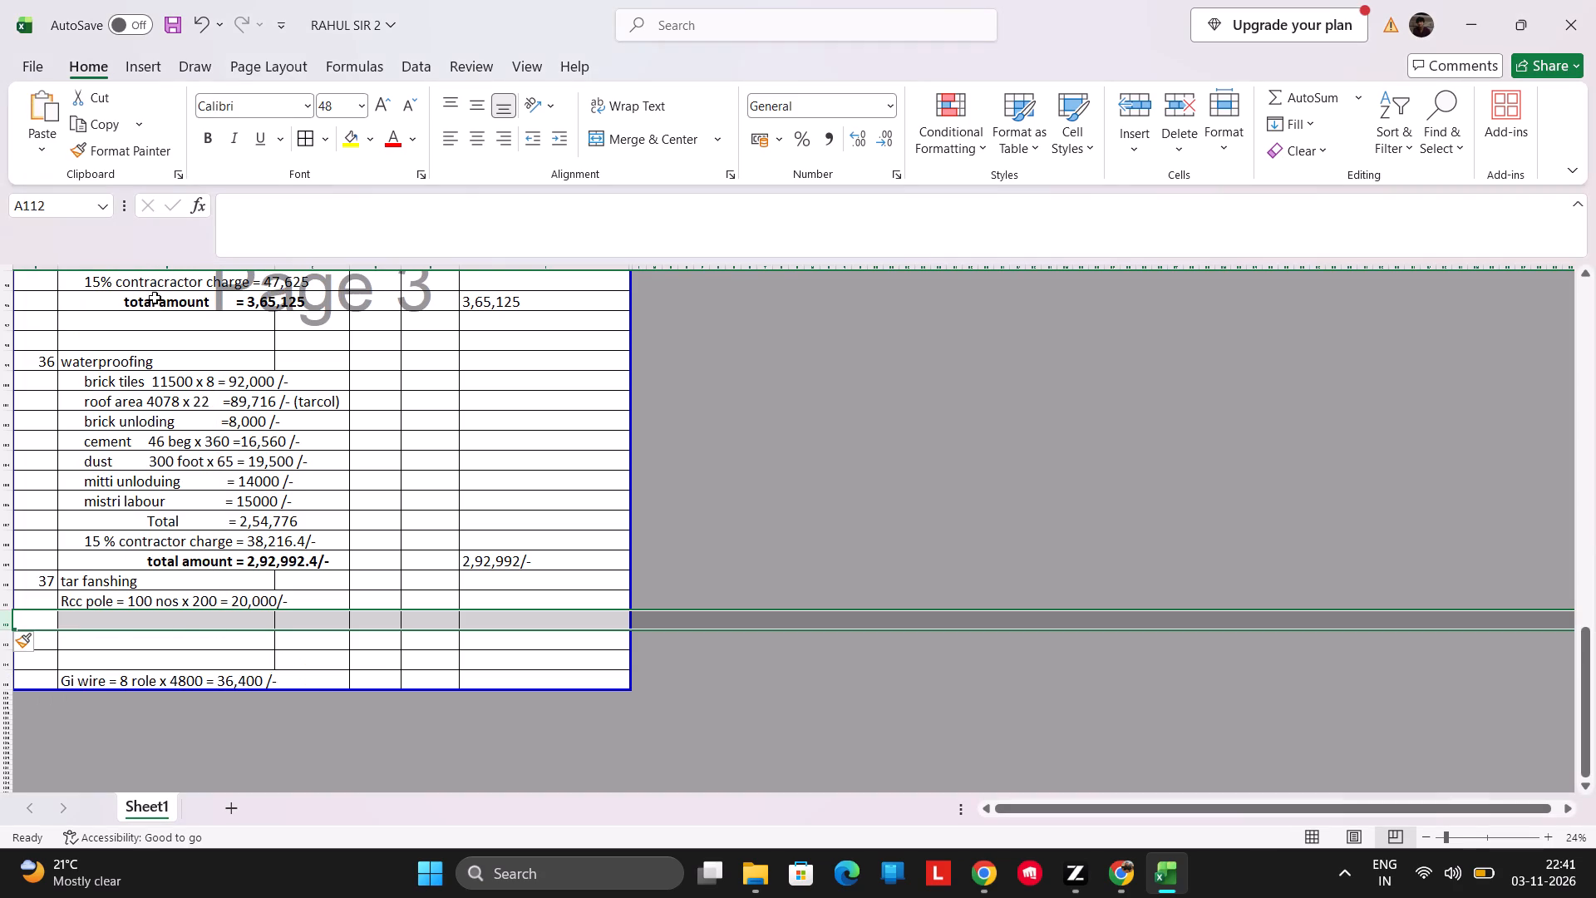
{"action": "left_click", "coordinate": [8, 623]}
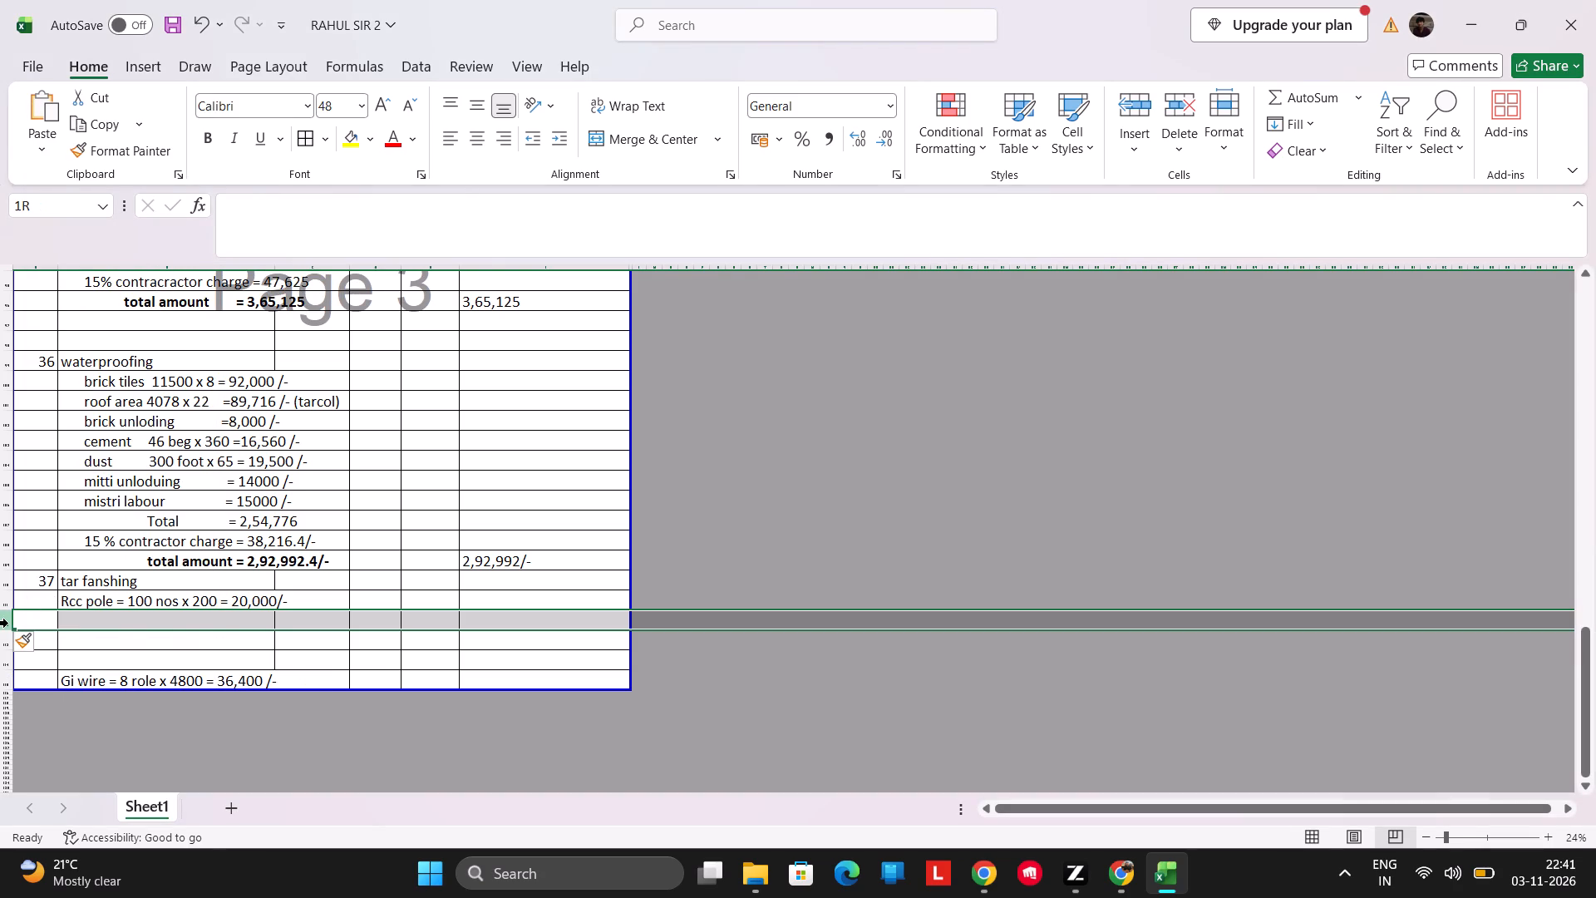
{"action": "right_click", "coordinate": [8, 623]}
{"action": "left_click", "coordinate": [96, 274]}
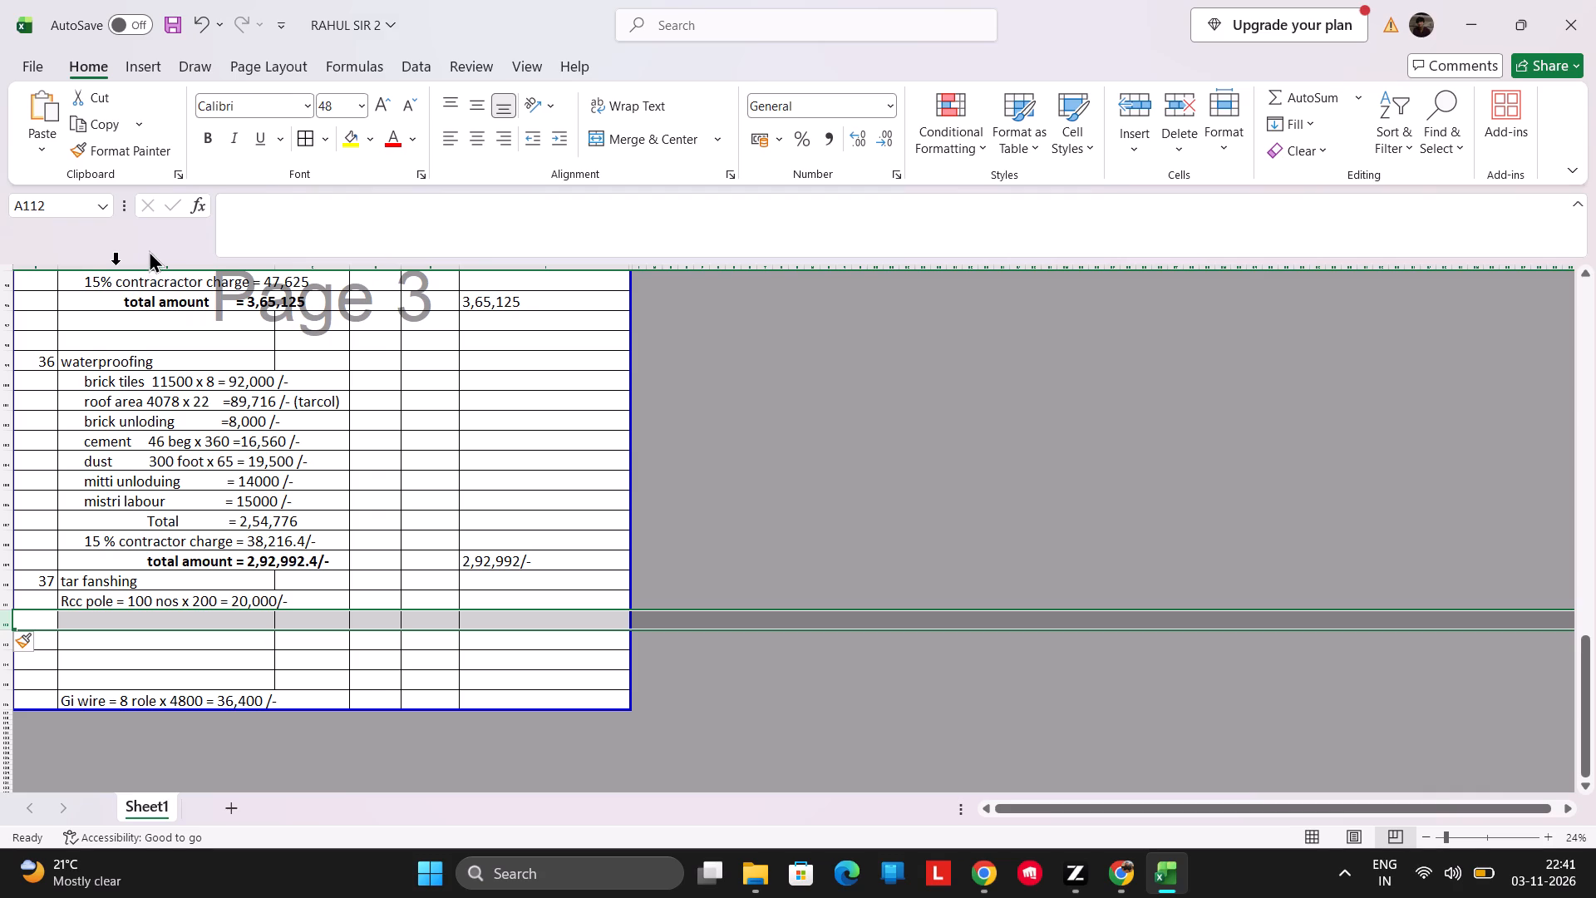
Enter the cost line "labour = 32,000/-" directly below the Rcc pole line, spacing the amount to align with the 20,000/- above.
{"action": "left_click", "coordinate": [87, 618]}
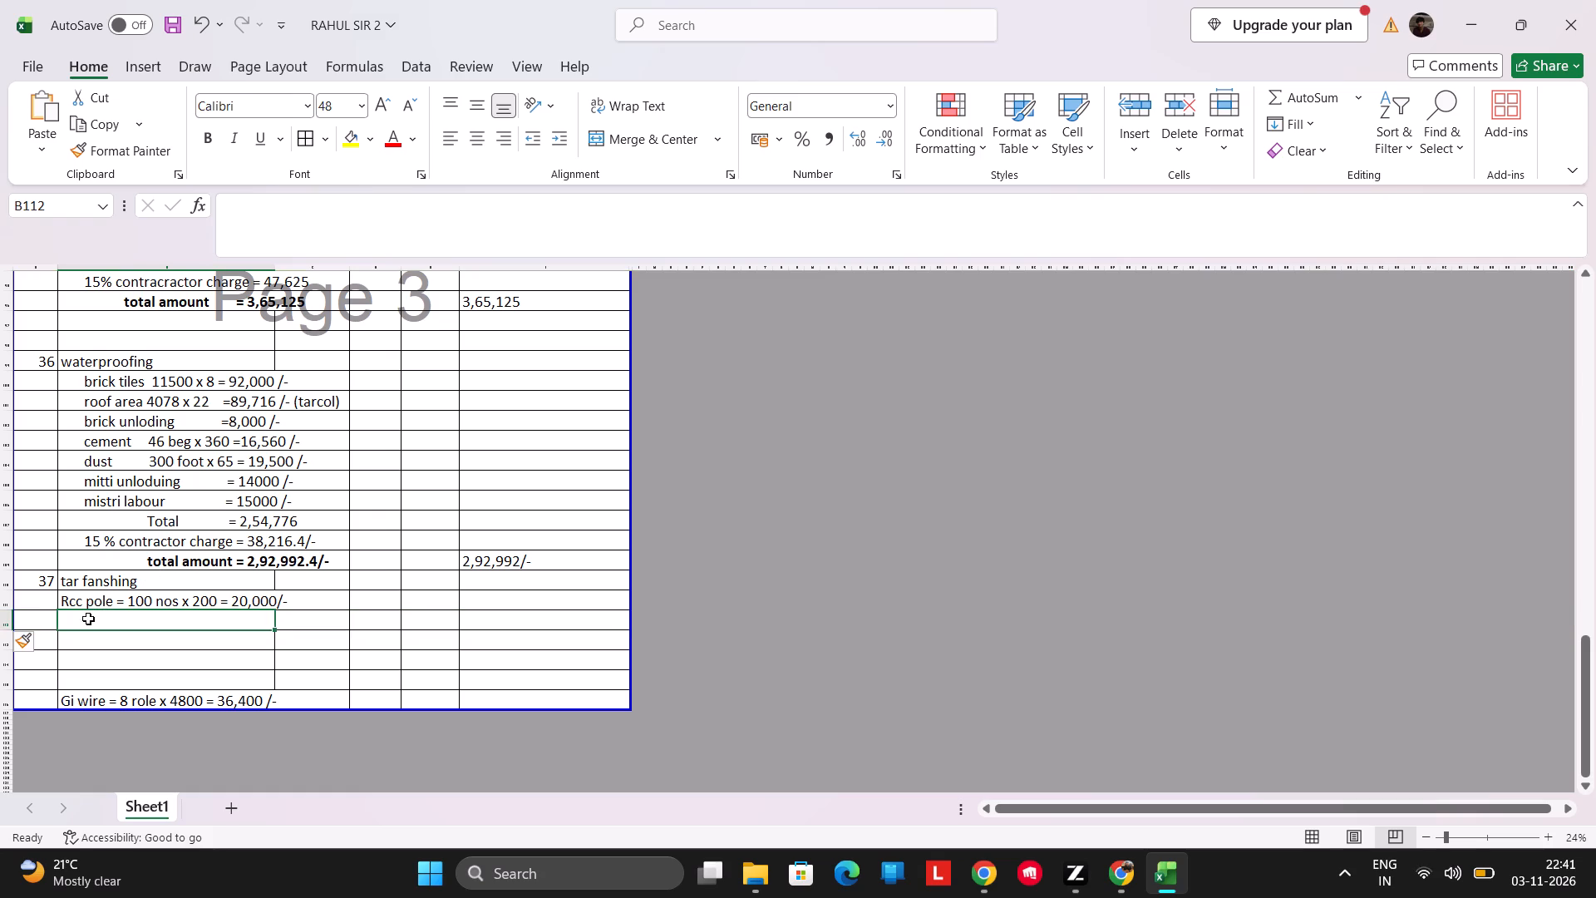
{"action": "type", "text": "laa"}
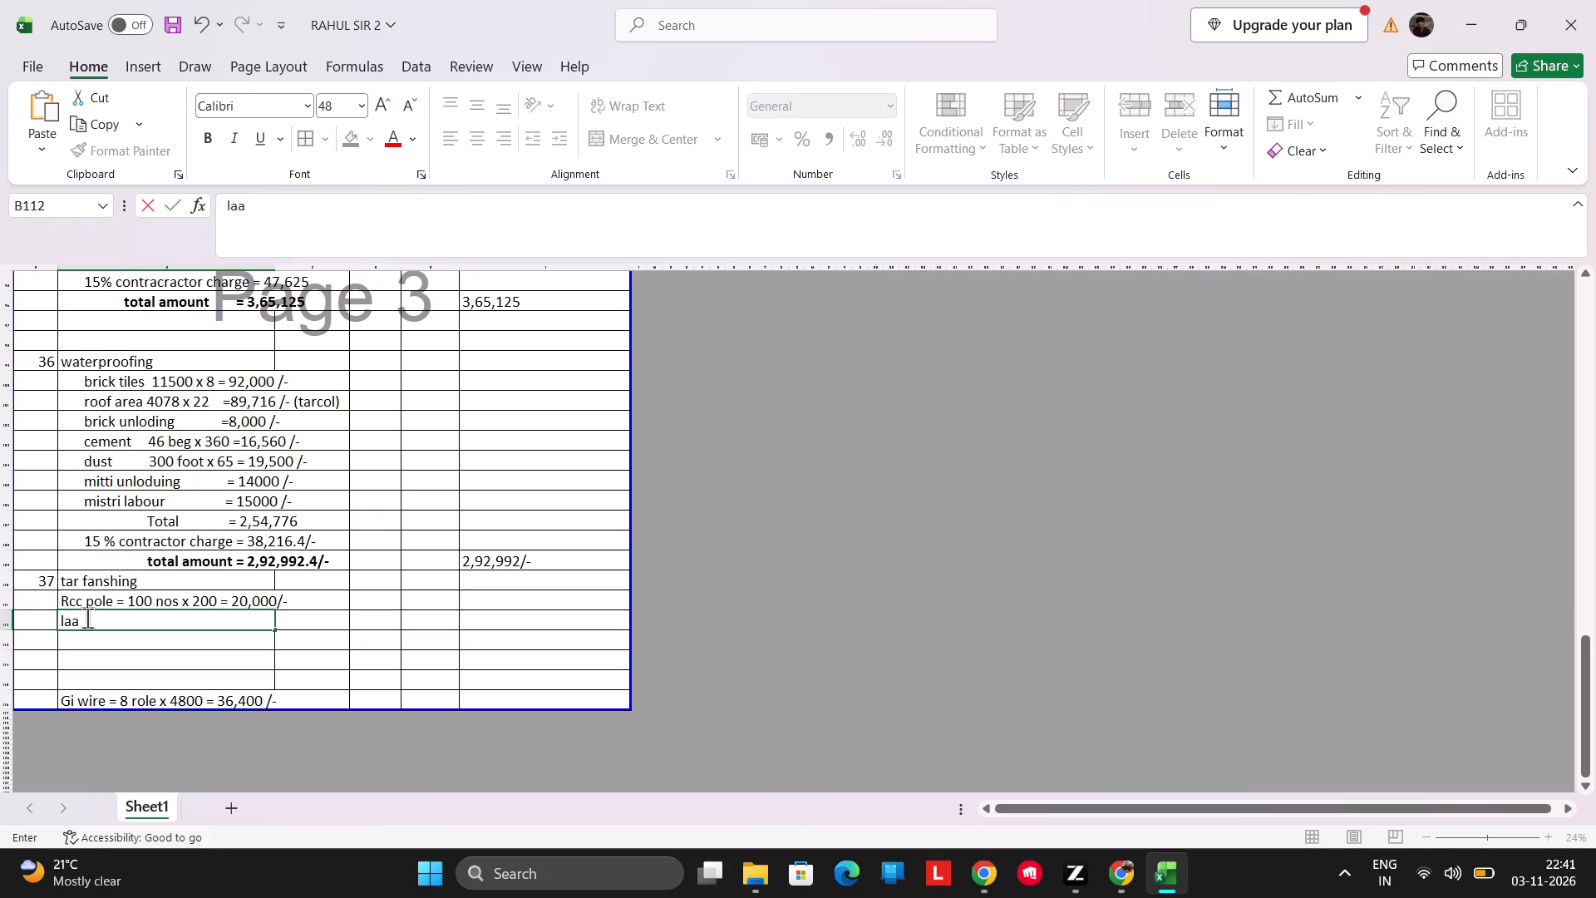
{"action": "key", "text": "BackSpace"}
{"action": "type", "text": "bou"}
{"action": "key", "text": "e"}
{"action": "key", "text": "BackSpace"}
{"action": "type", "text": "r"}
{"action": "key", "text": "space"}
{"action": "key", "text": "space"}
{"action": "key", "text": "space"}
{"action": "key", "text": "equal"}
{"action": "key", "text": "space"}
{"action": "key", "text": "space"}
{"action": "key", "text": "space"}
{"action": "key", "text": "space"}
{"action": "key", "text": "space"}
{"action": "key", "text": "space"}
{"action": "key", "text": "space"}
{"action": "key", "text": "space"}
{"action": "key", "text": "space"}
{"action": "key", "text": "space"}
{"action": "key", "text": "space"}
{"action": "key", "text": "space"}
{"action": "key", "text": "space"}
{"action": "key", "text": "space"}
{"action": "key", "text": "space"}
{"action": "key", "text": "space"}
{"action": "key", "text": "space"}
{"action": "key", "text": "space"}
{"action": "key", "text": "space"}
{"action": "key", "text": "space"}
{"action": "key", "text": "space"}
{"action": "key", "text": "space"}
{"action": "key", "text": "space"}
{"action": "key", "text": "space"}
{"action": "key", "text": "space"}
{"action": "key", "text": "space"}
{"action": "type", "text": "32"}
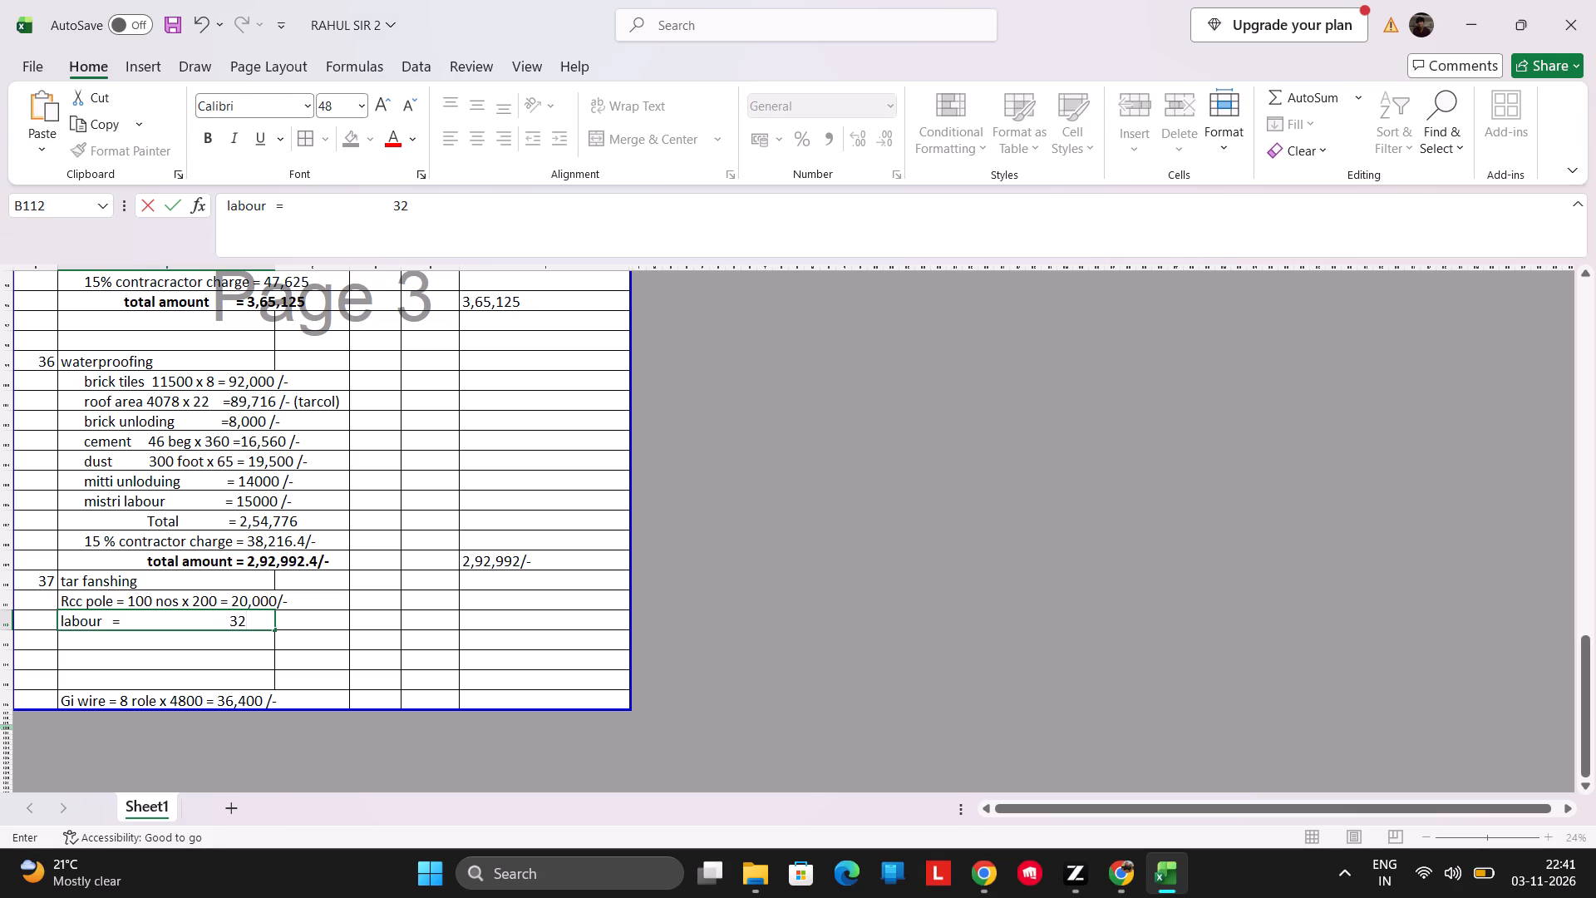
{"action": "type", "text": ",000"}
{"action": "type", "text": "/-"}
{"action": "key", "text": "space"}
{"action": "key", "text": "Return"}
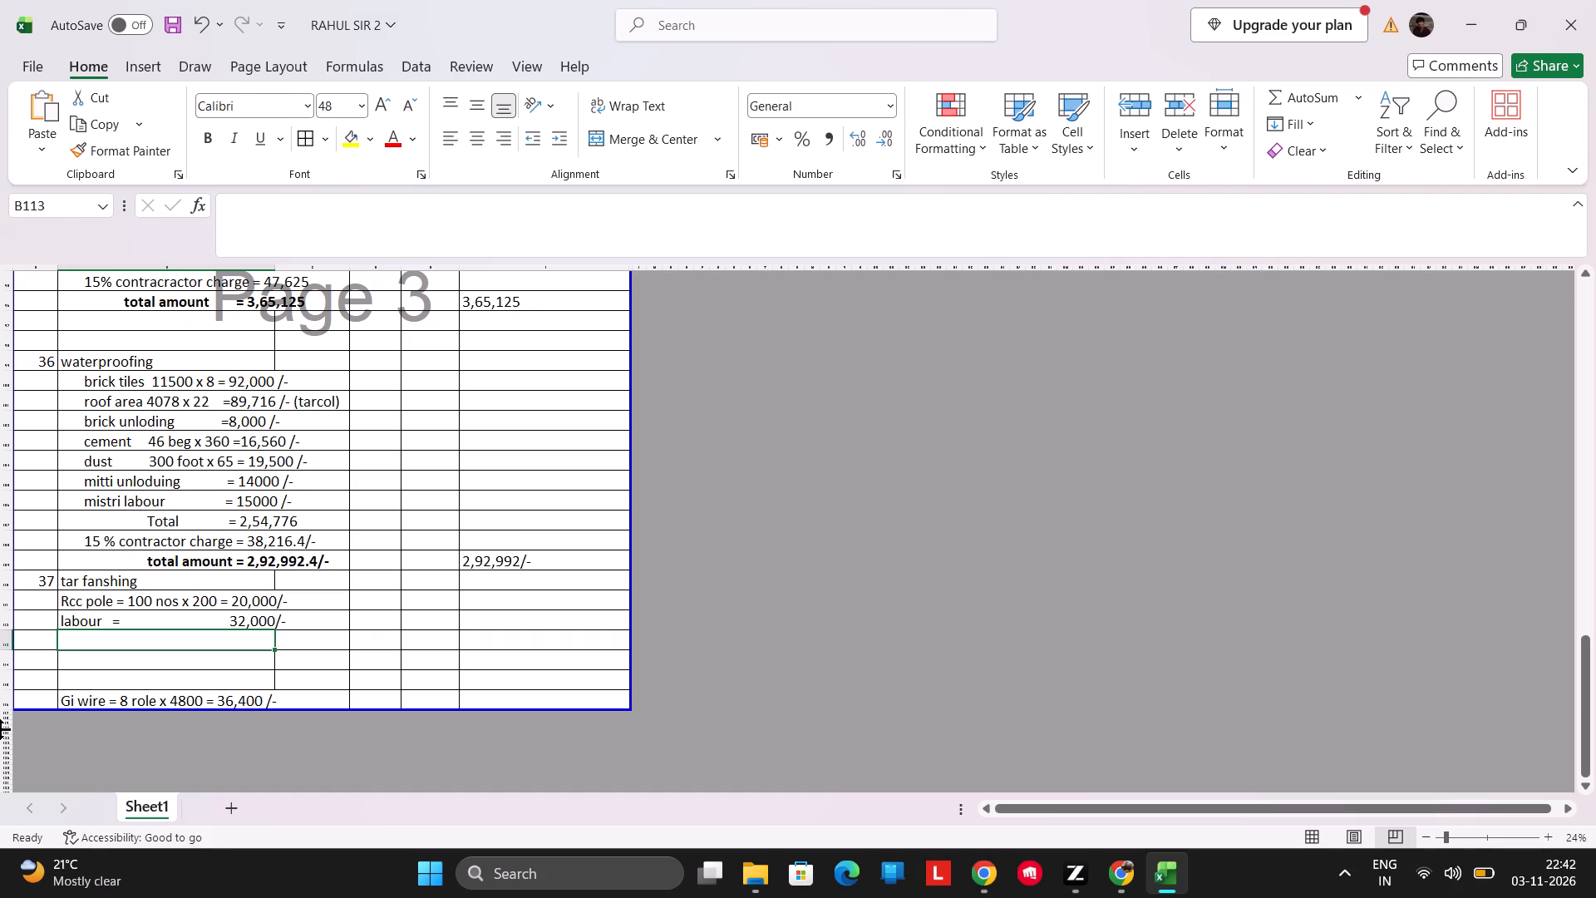
Enter the cost line "dust = 100 foot x 55 = 5,500 /-" in the row below the labour line.
{"action": "type", "text": "dust"}
{"action": "key", "text": "space"}
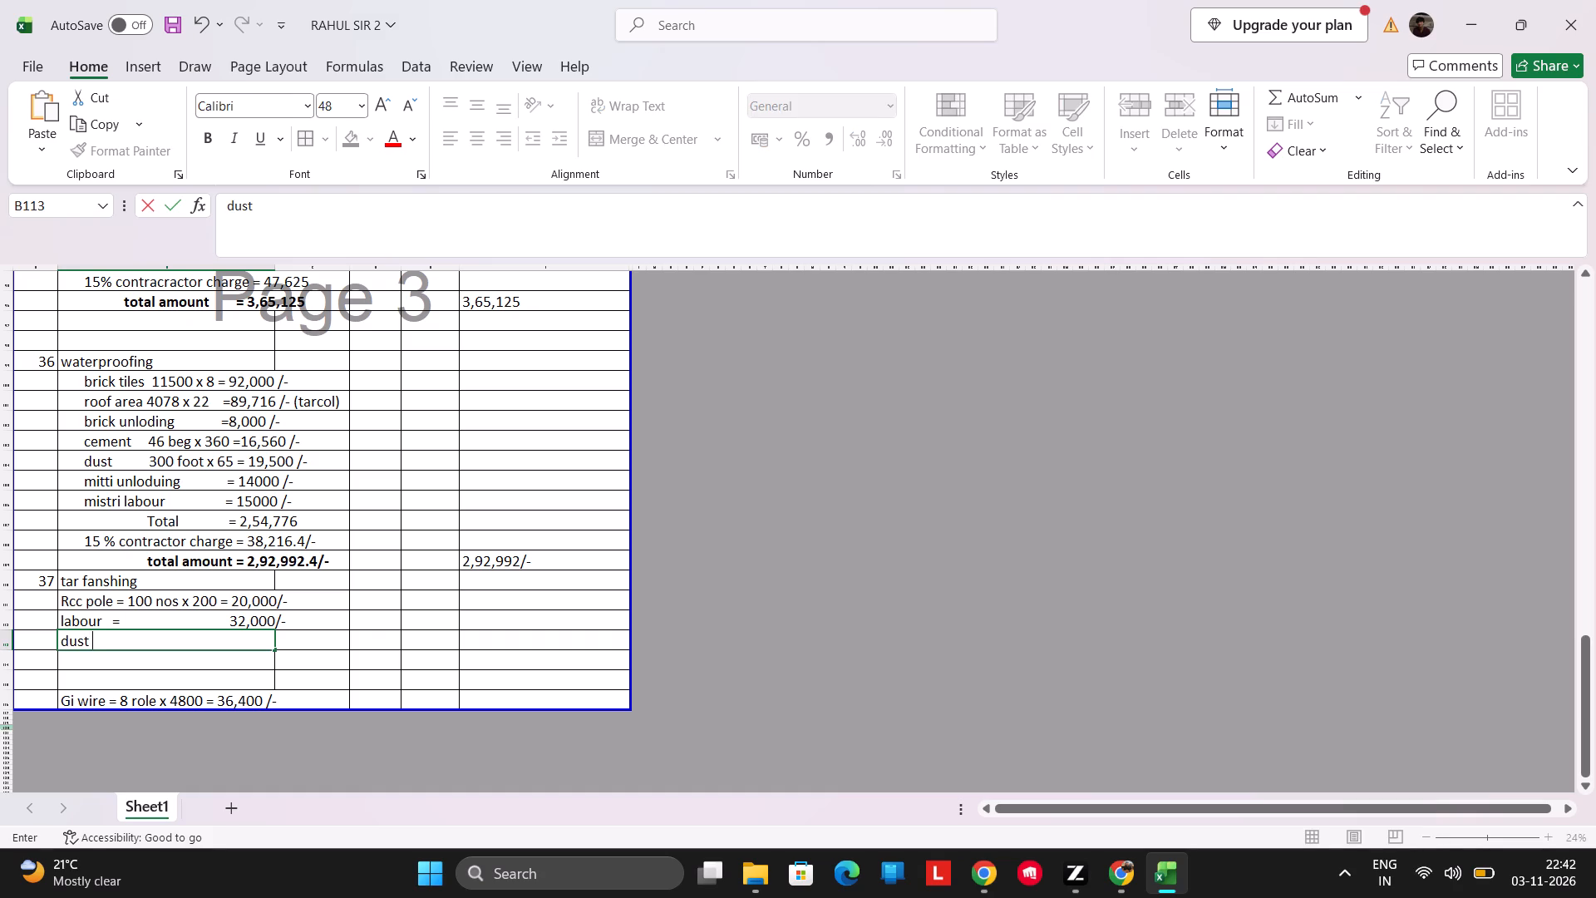
{"action": "type", "text": "100"}
{"action": "key", "text": "BackSpace"}
{"action": "key", "text": "BackSpace"}
{"action": "key", "text": "BackSpace"}
{"action": "type", "text": "="}
{"action": "key", "text": "space"}
{"action": "type", "text": "100"}
{"action": "key", "text": "space"}
{"action": "type", "text": "foot"}
{"action": "key", "text": "space"}
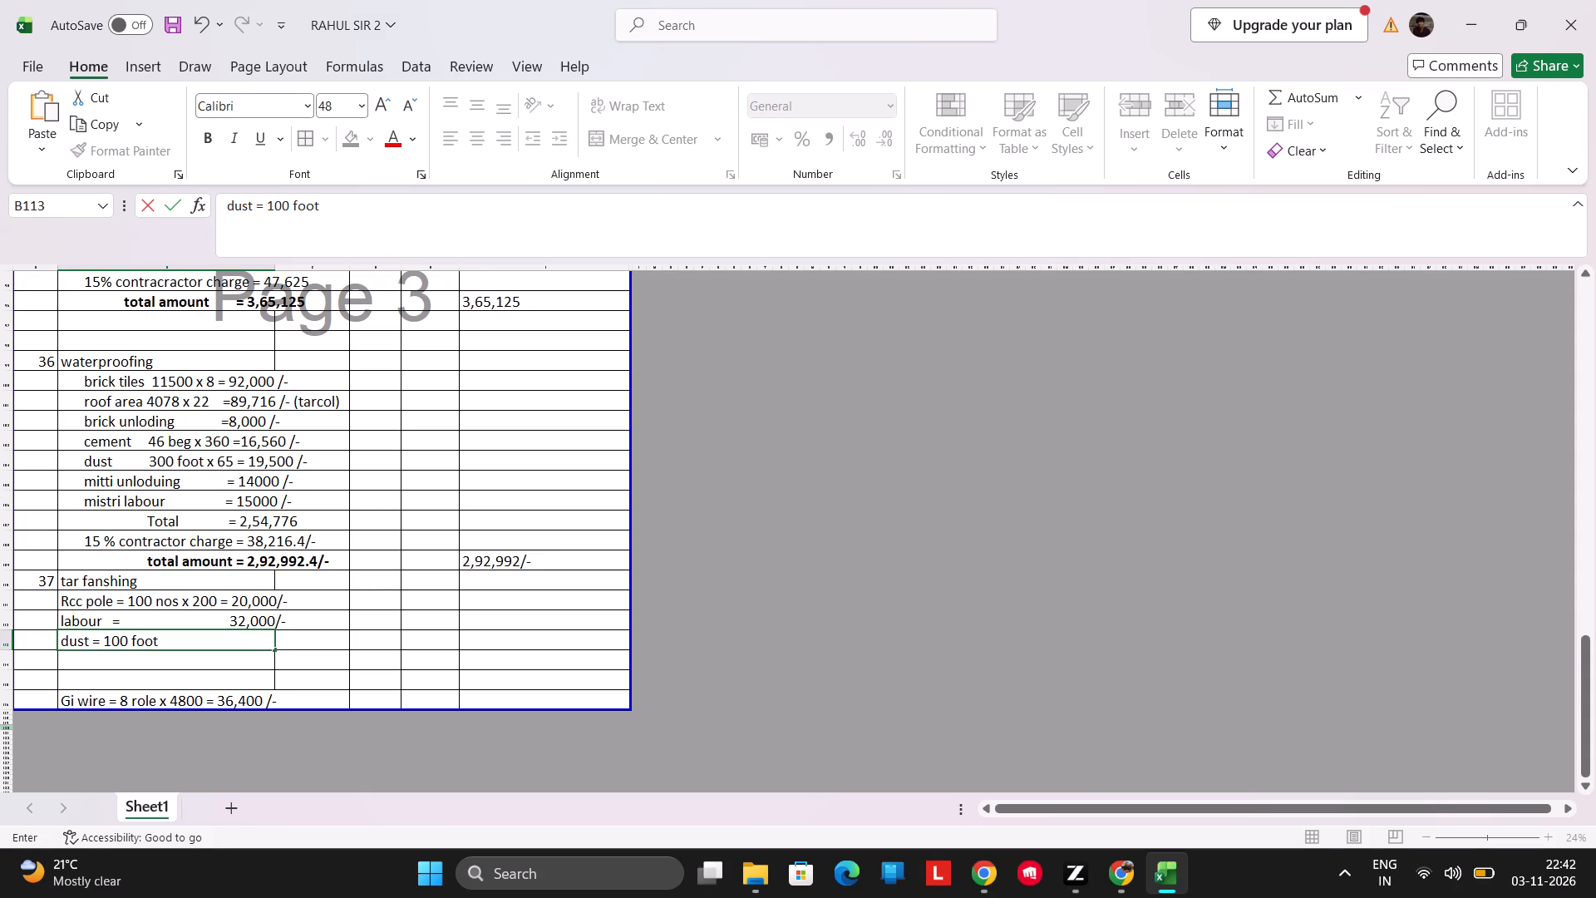
{"action": "type", "text": "x"}
{"action": "key", "text": "space"}
{"action": "type", "text": "55"}
{"action": "key", "text": "space"}
{"action": "type", "text": "="}
{"action": "key", "text": "space"}
{"action": "type", "text": "55"}
{"action": "type", "text": ",000"}
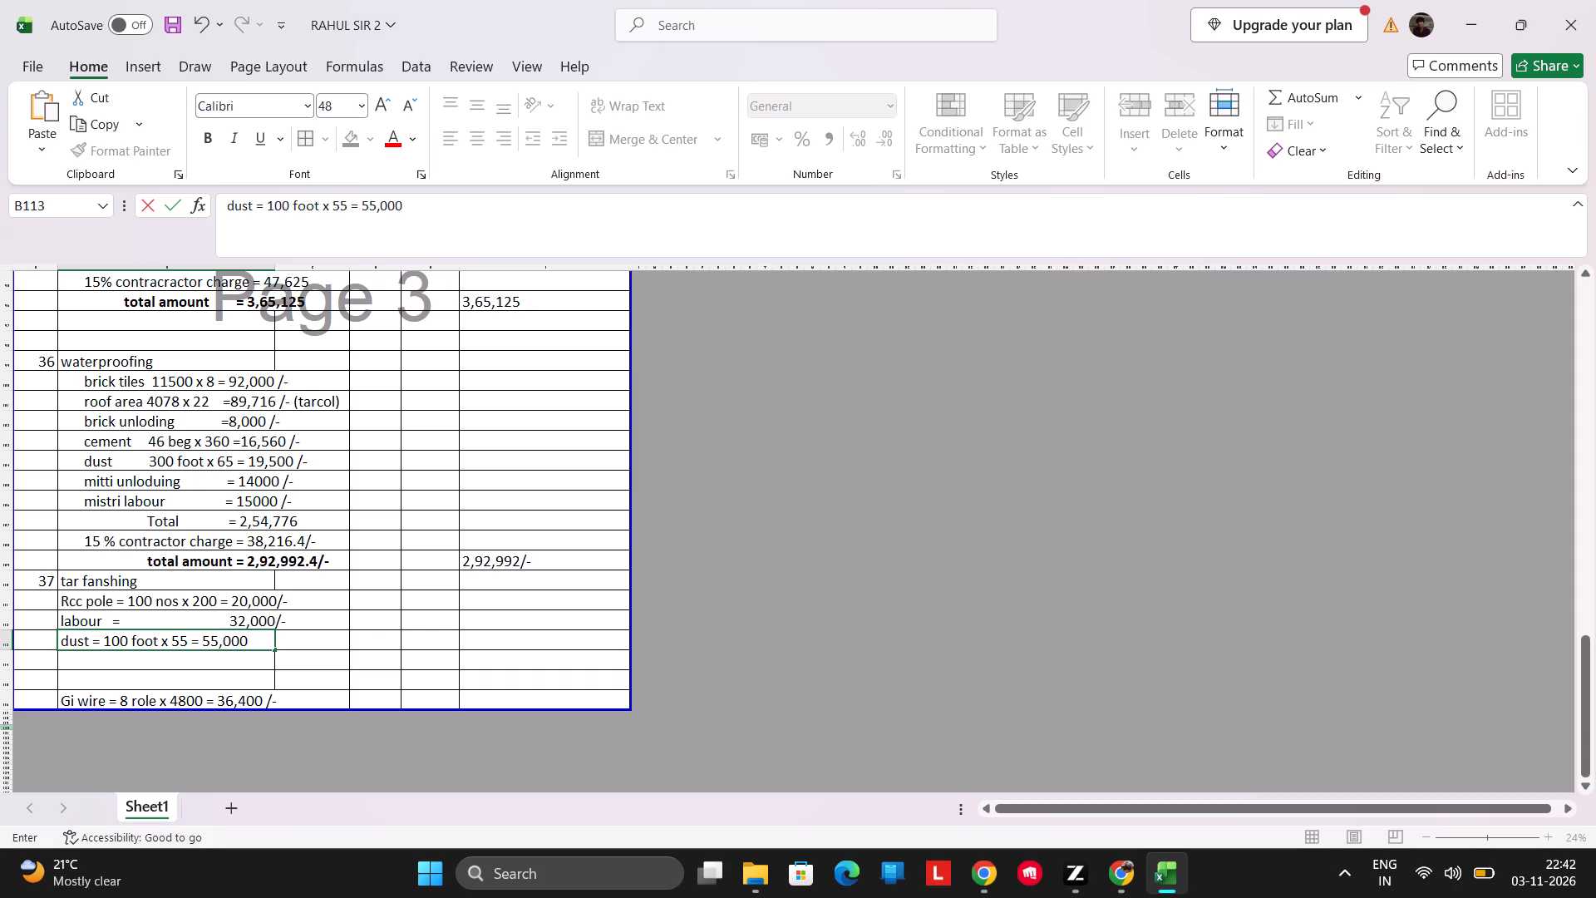
{"action": "key", "text": "BackSpace"}
{"action": "key", "text": "BackSpace"}
{"action": "key", "text": "BackSpace"}
{"action": "key", "text": "BackSpace"}
{"action": "key", "text": "BackSpace"}
{"action": "type", "text": ",000"}
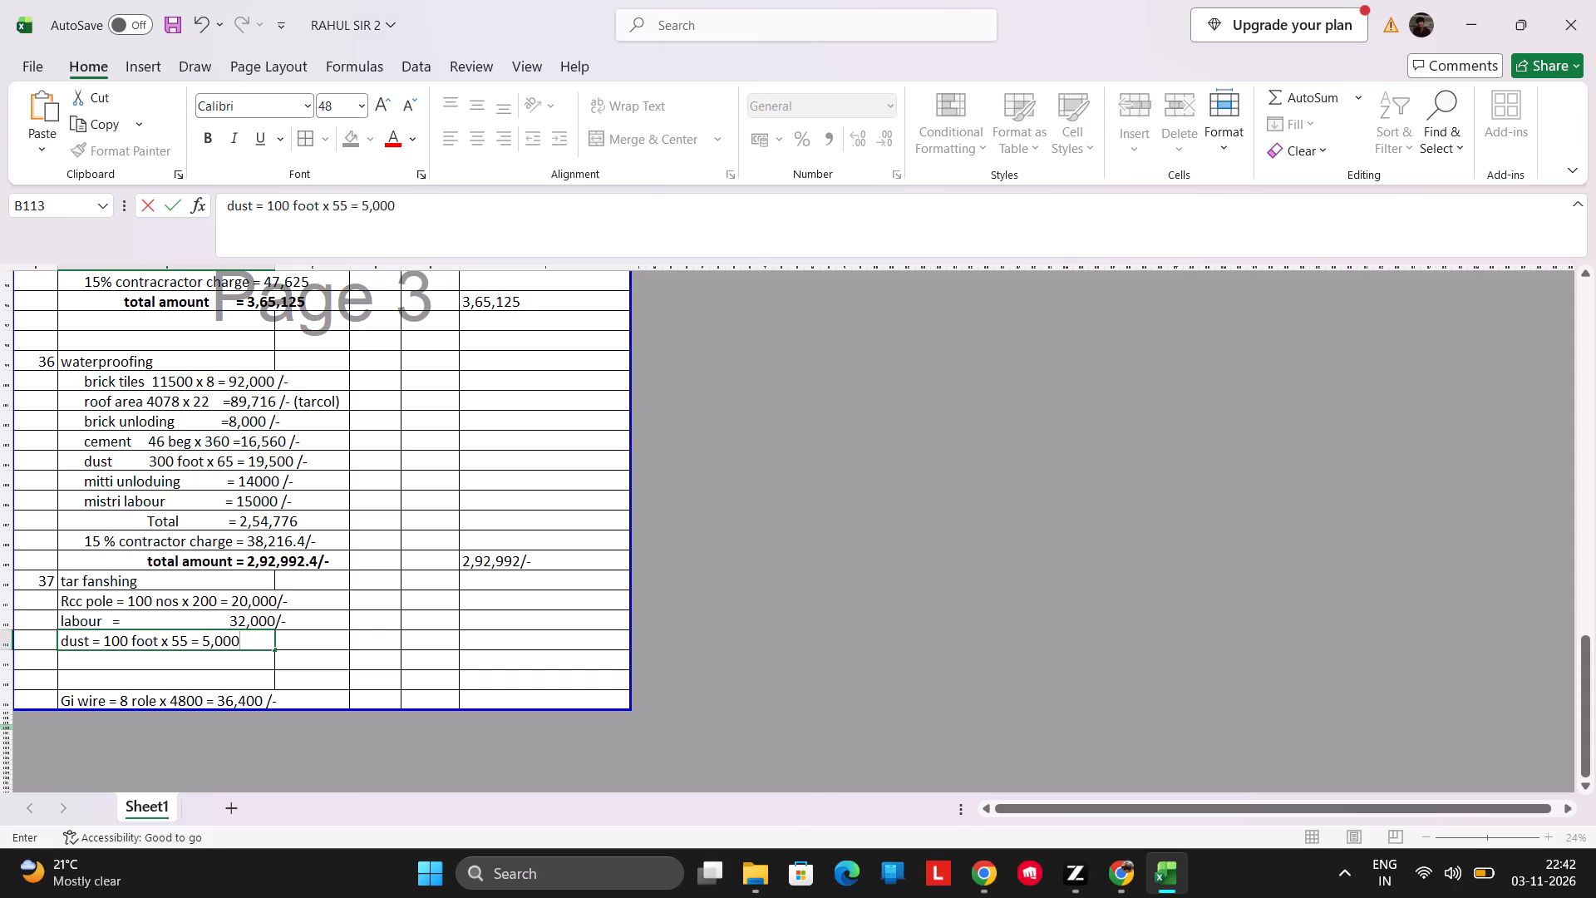
{"action": "key", "text": "BackSpace"}
{"action": "key", "text": "BackSpace"}
{"action": "key", "text": "BackSpace"}
{"action": "key", "text": "BackSpace"}
{"action": "type", "text": ",5"}
{"action": "type", "text": "00"}
{"action": "key", "text": "space"}
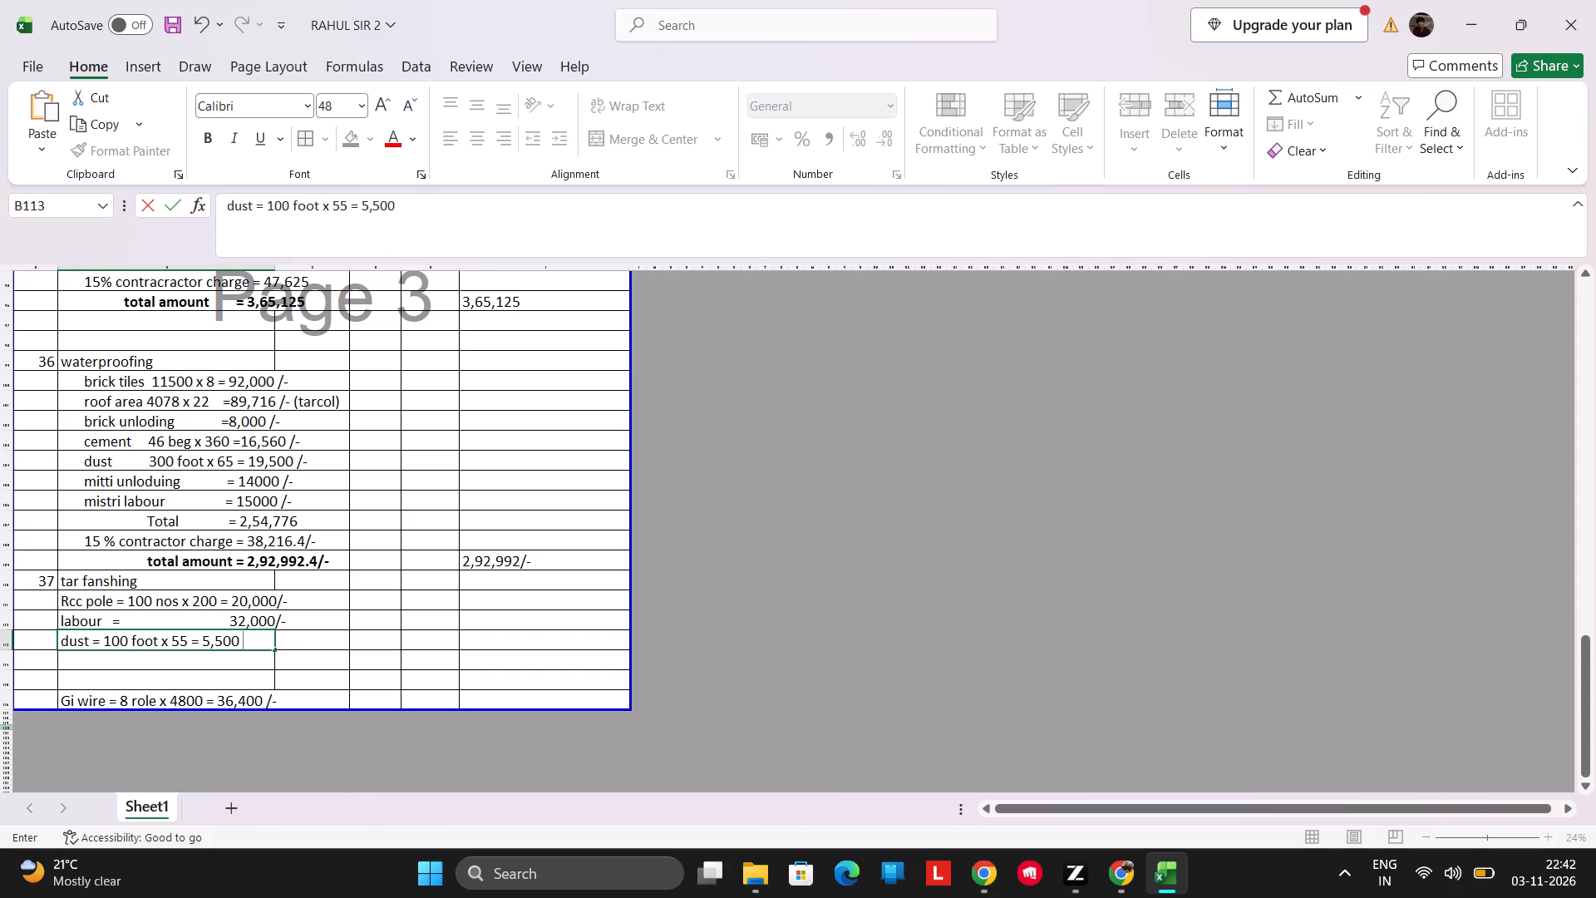
{"action": "type", "text": "/-"}
{"action": "key", "text": "space"}
{"action": "key", "text": "Return"}
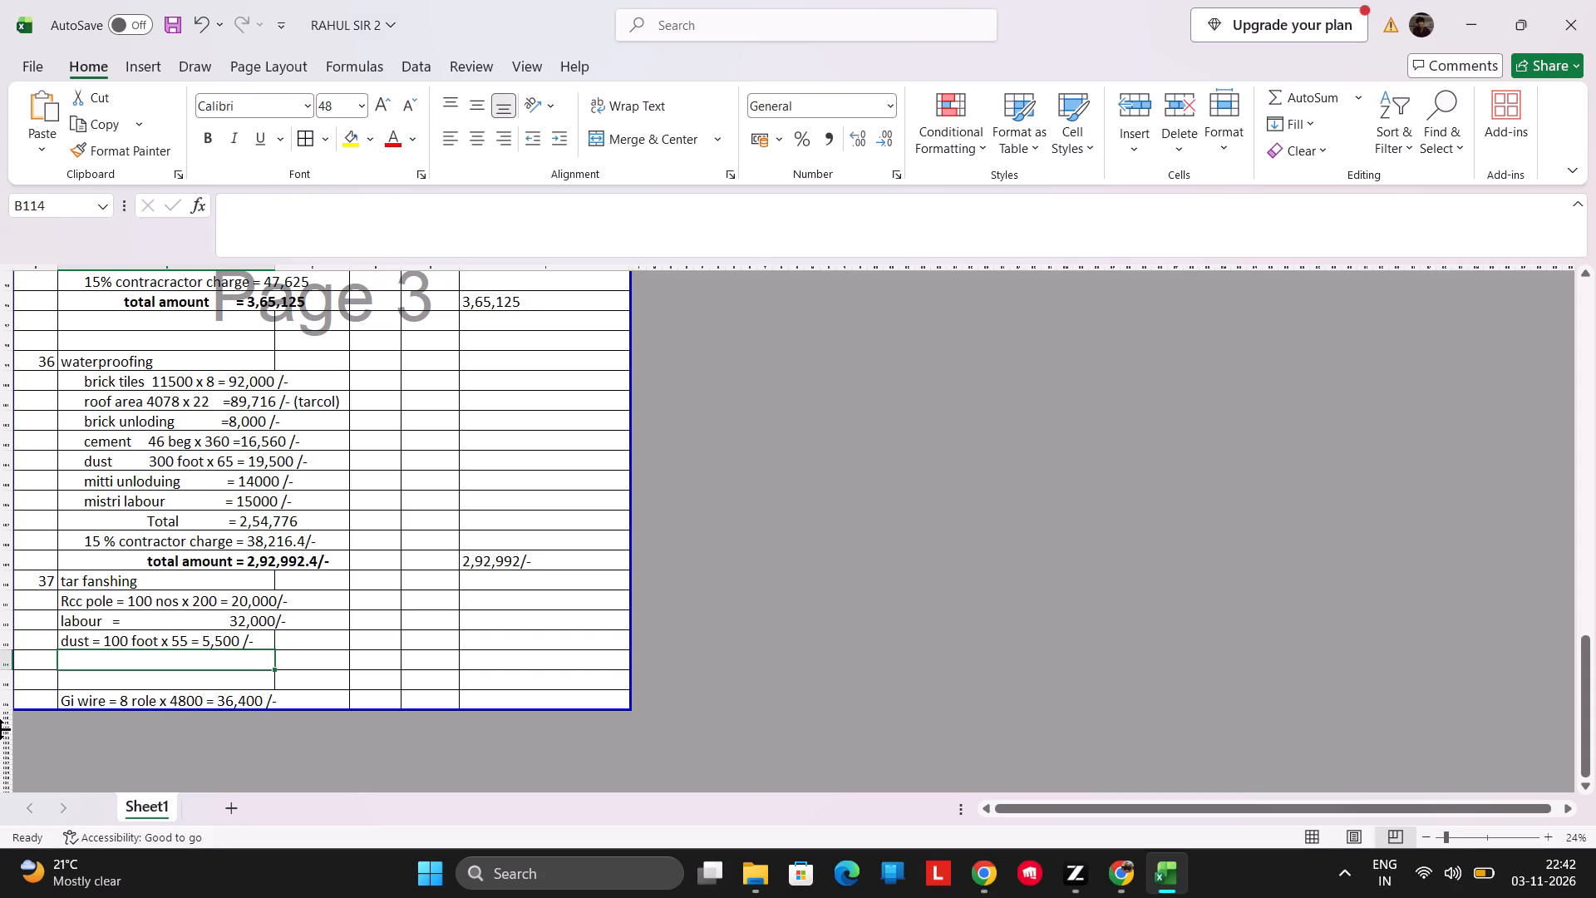
Start a cost line reading "Rodi =" in the empty row directly below the dust line.
{"action": "type", "text": "rodi"}
{"action": "key", "text": "space"}
{"action": "key", "text": "BackSpace"}
{"action": "key", "text": "BackSpace"}
{"action": "key", "text": "BackSpace"}
{"action": "key", "text": "BackSpace"}
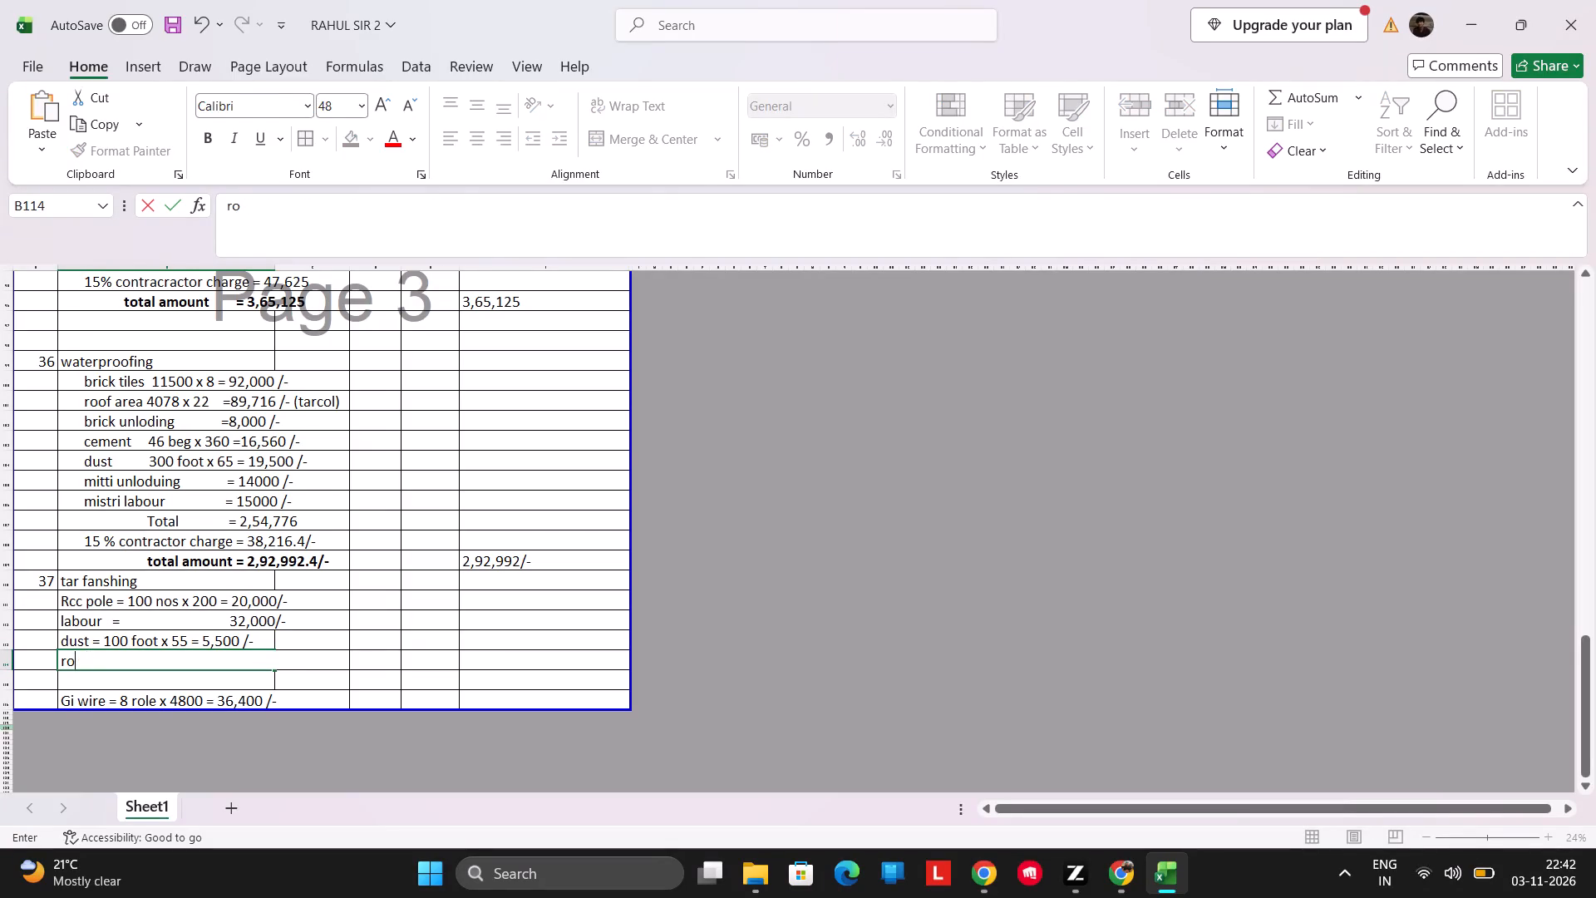
{"action": "key", "text": "BackSpace"}
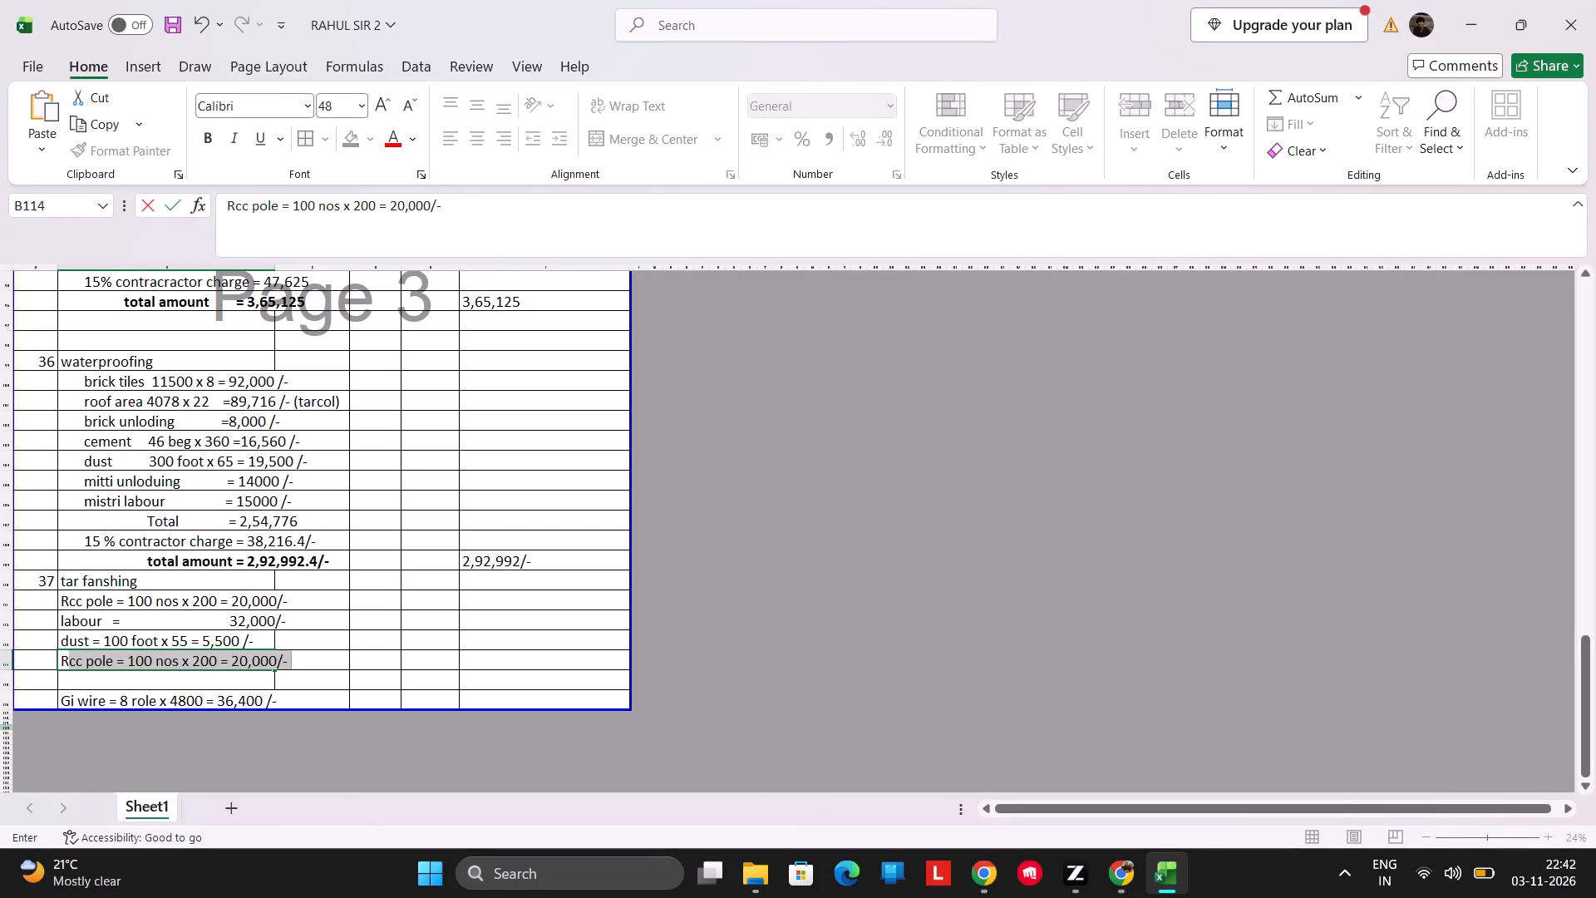
{"action": "type", "text": "odi"}
{"action": "key", "text": "space"}
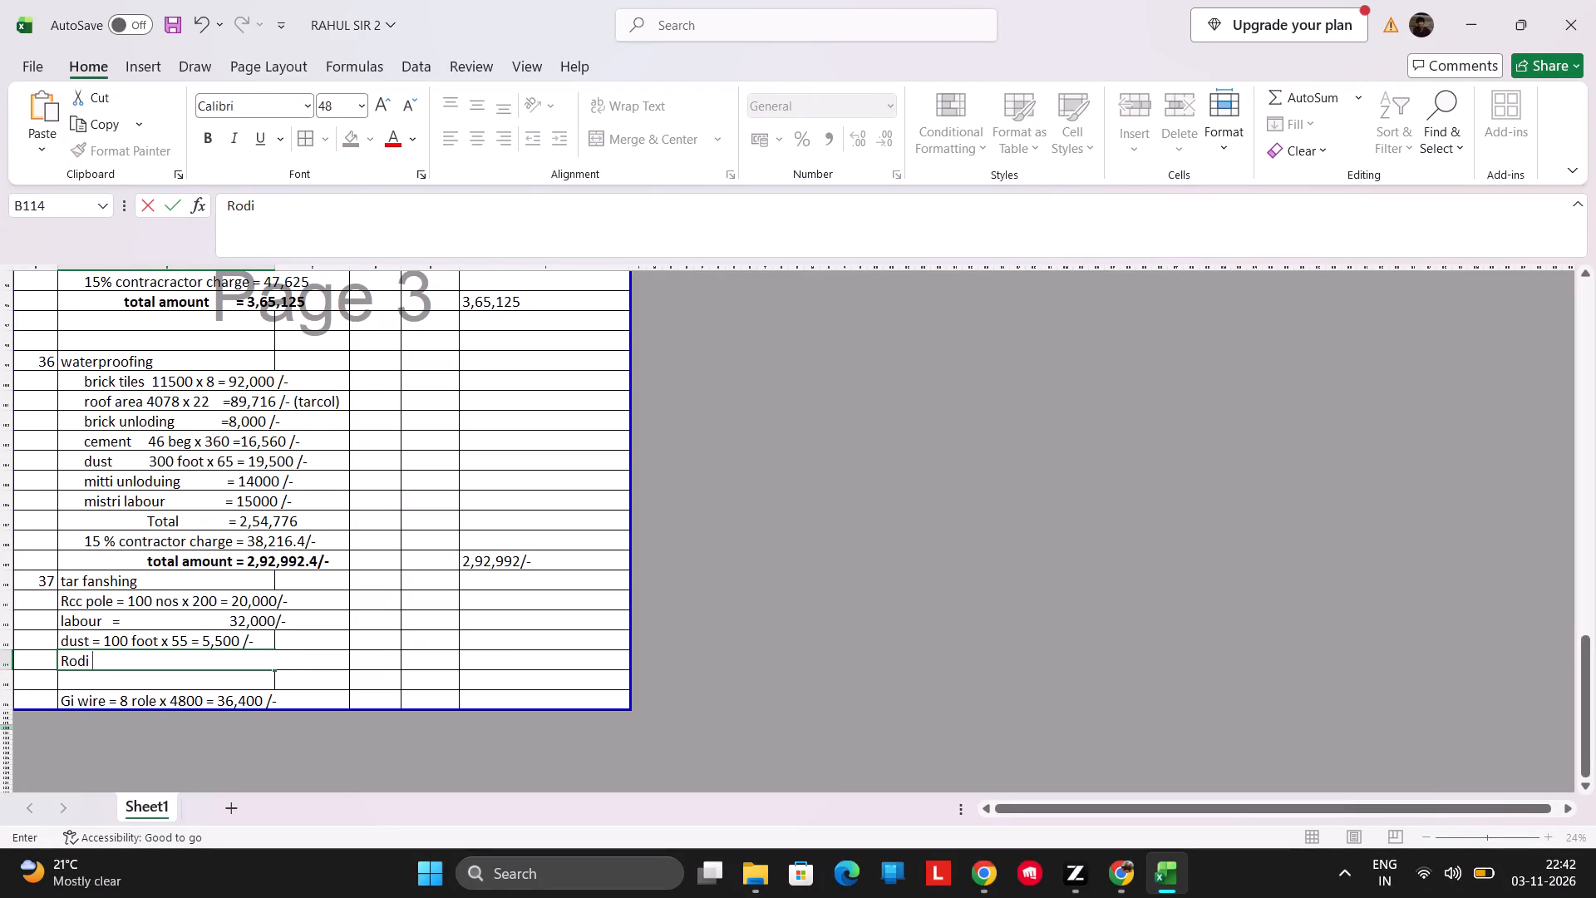
{"action": "type", "text": "="}
{"action": "key", "text": "space"}
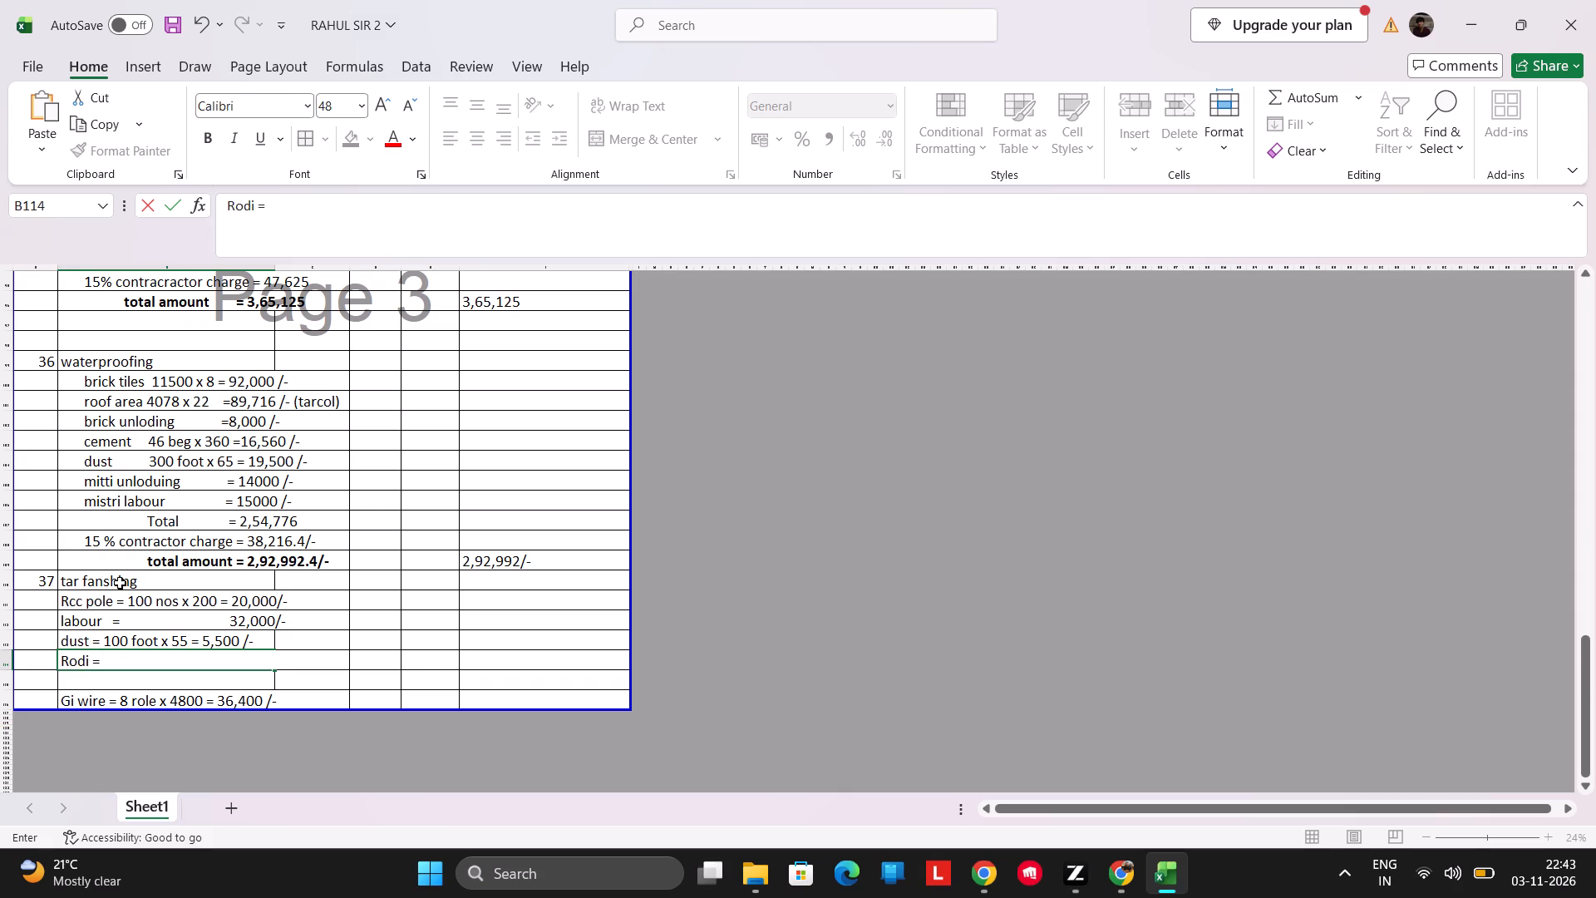
Change the item 37 heading by replacing the word "tar" with "Barbed wire" before "fanshing".
{"action": "double_click", "coordinate": [77, 580]}
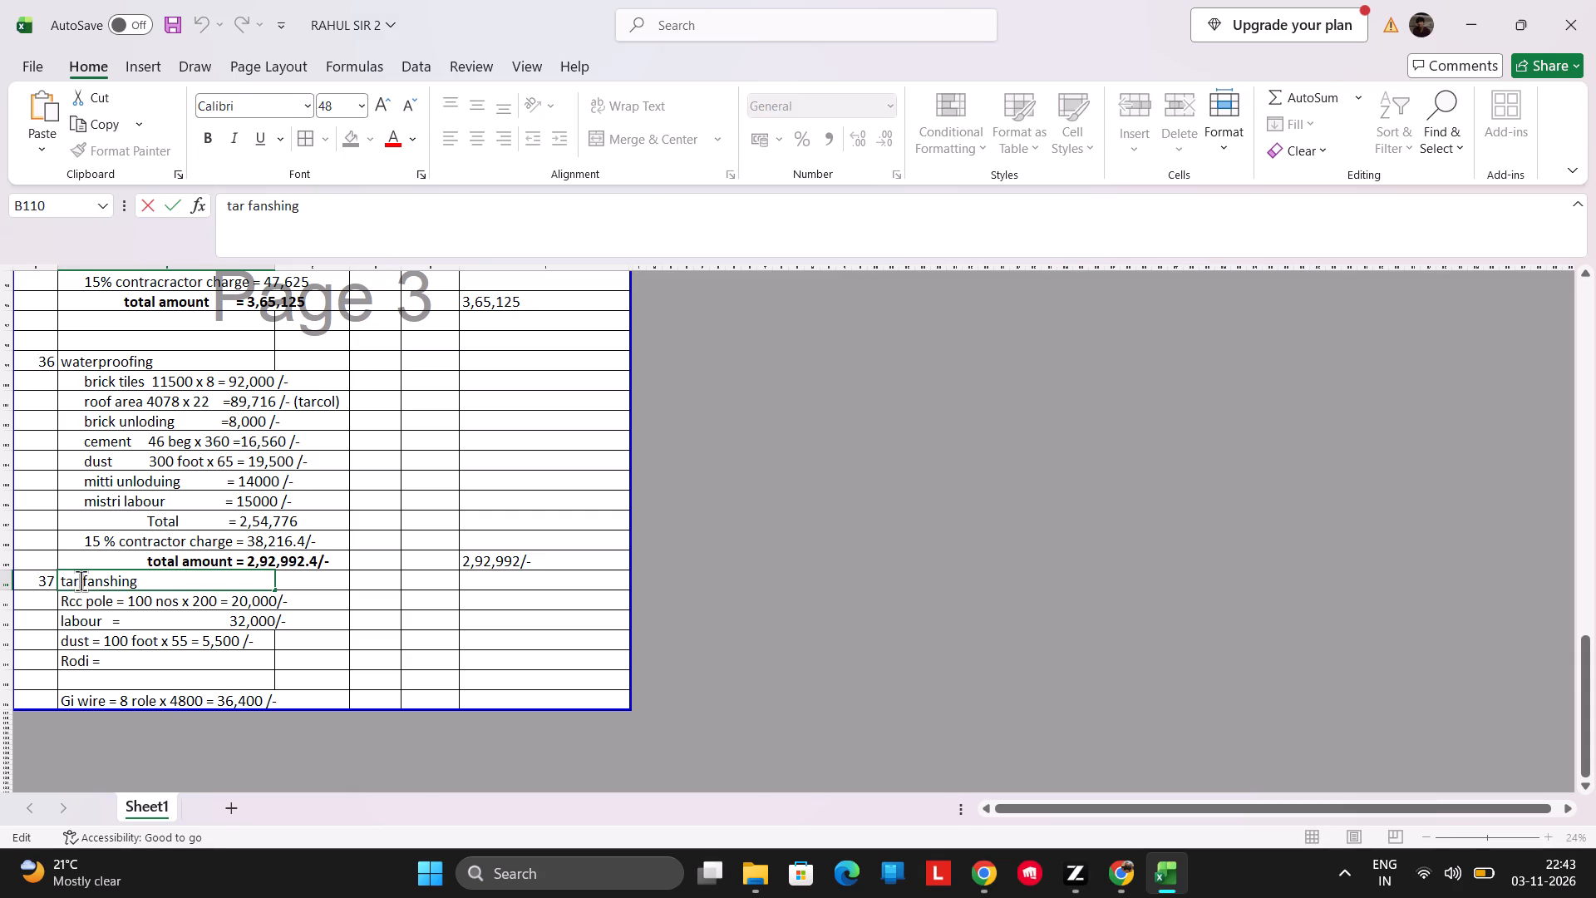
{"action": "key", "text": "BackSpace"}
{"action": "key", "text": "BackSpace"}
{"action": "key", "text": "BackSpace"}
{"action": "type", "text": "ba"}
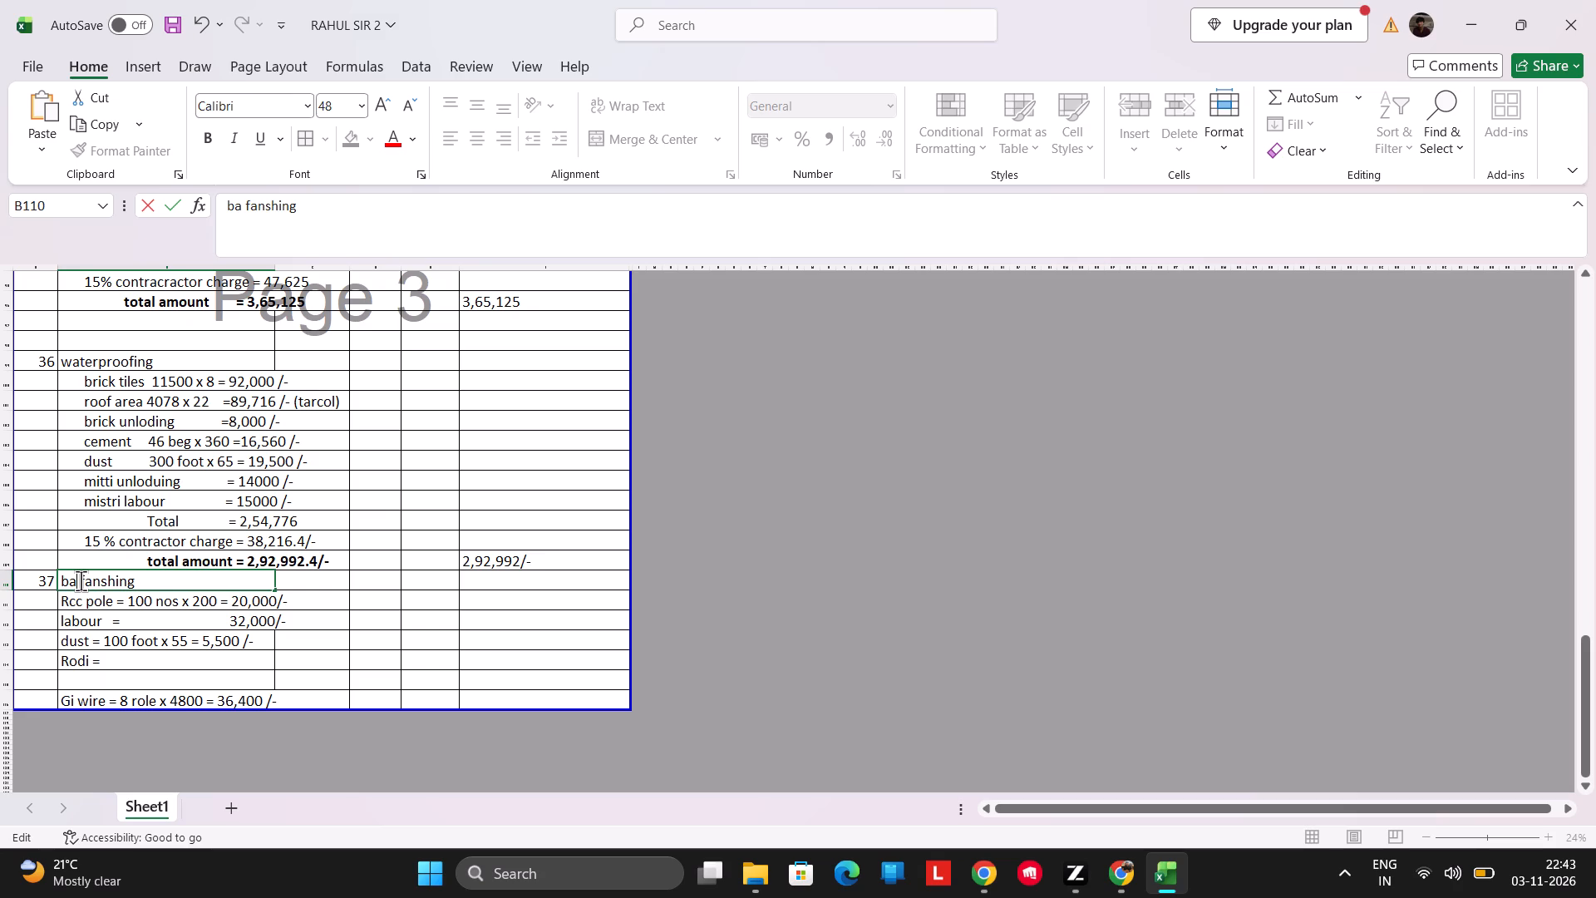
{"action": "key", "text": "BackSpace"}
{"action": "key", "text": "BackSpace"}
{"action": "key", "text": "b"}
{"action": "type", "text": "ar"}
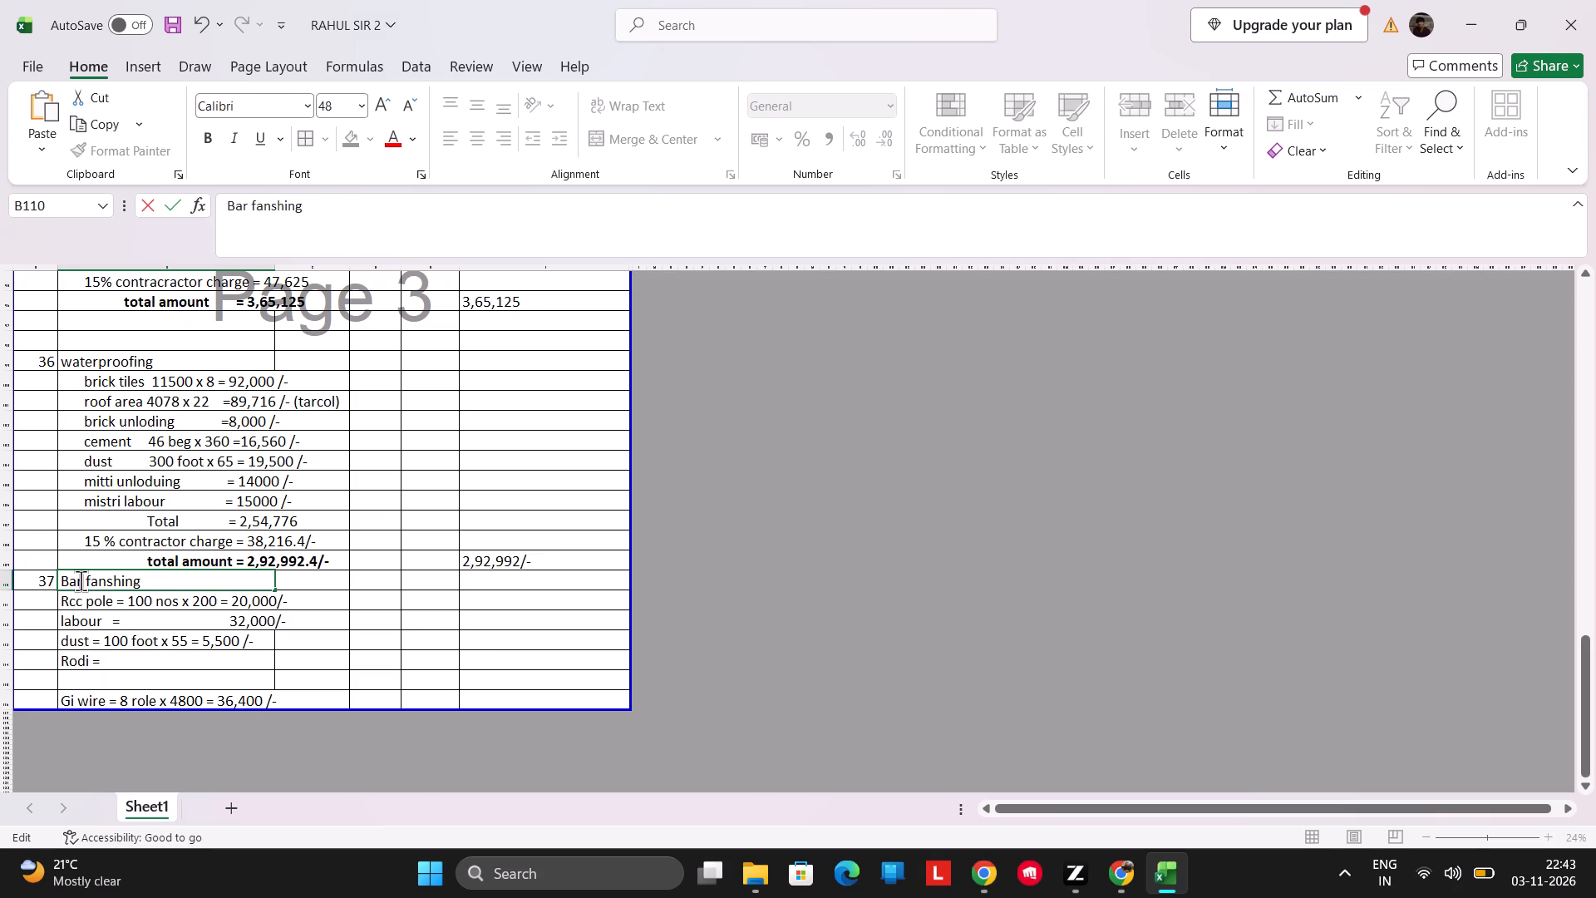
{"action": "type", "text": "bed"}
{"action": "key", "text": "space"}
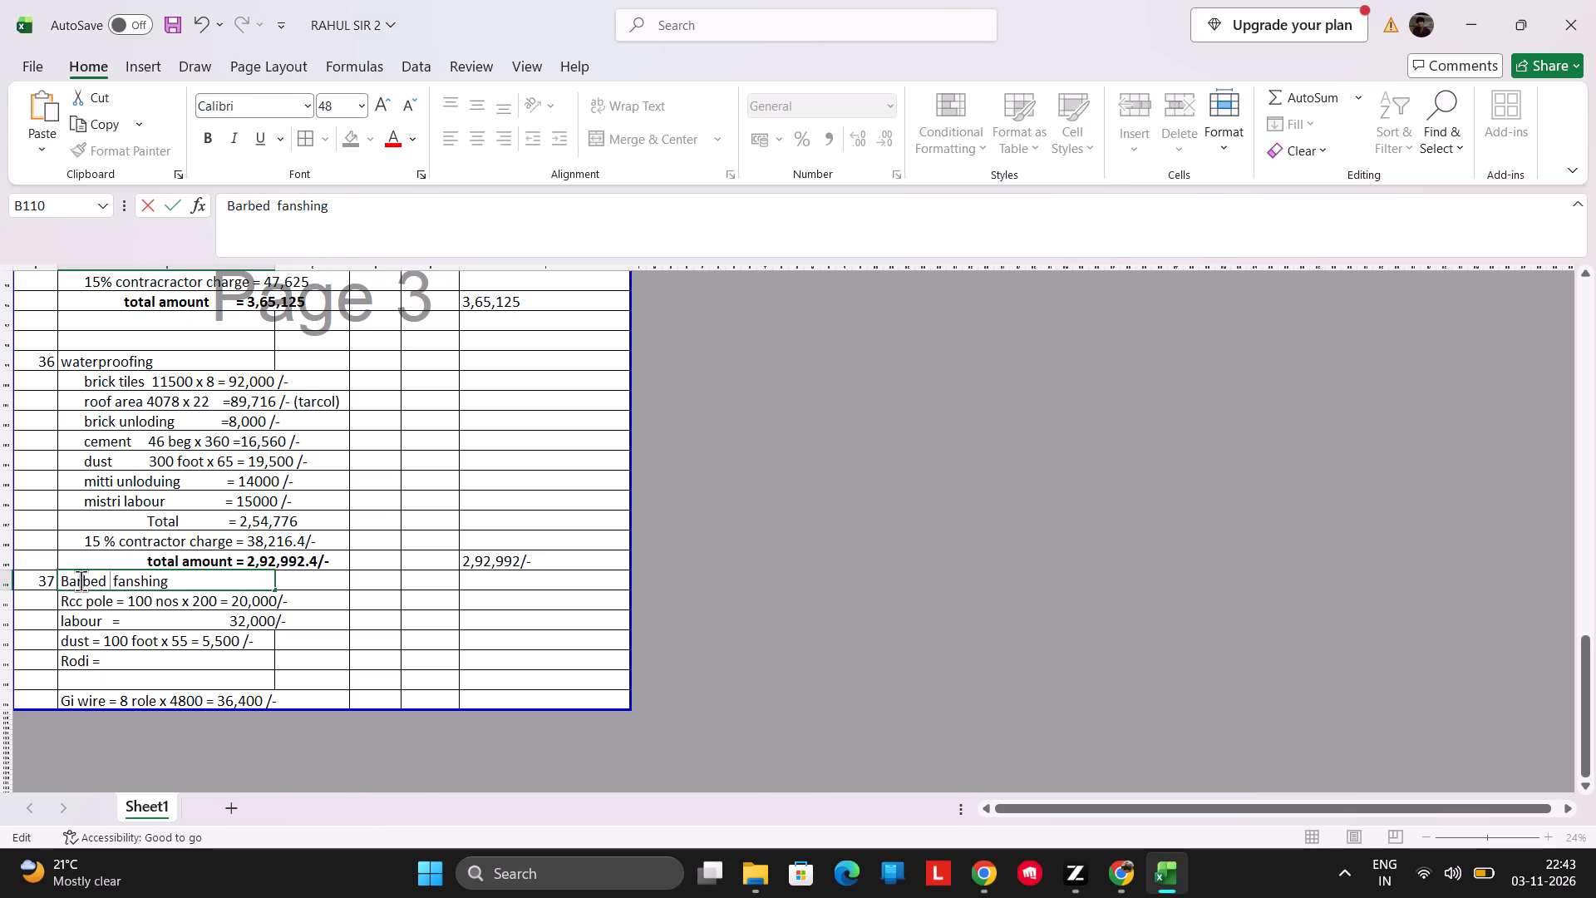
{"action": "type", "text": "wire"}
{"action": "key", "text": "space"}
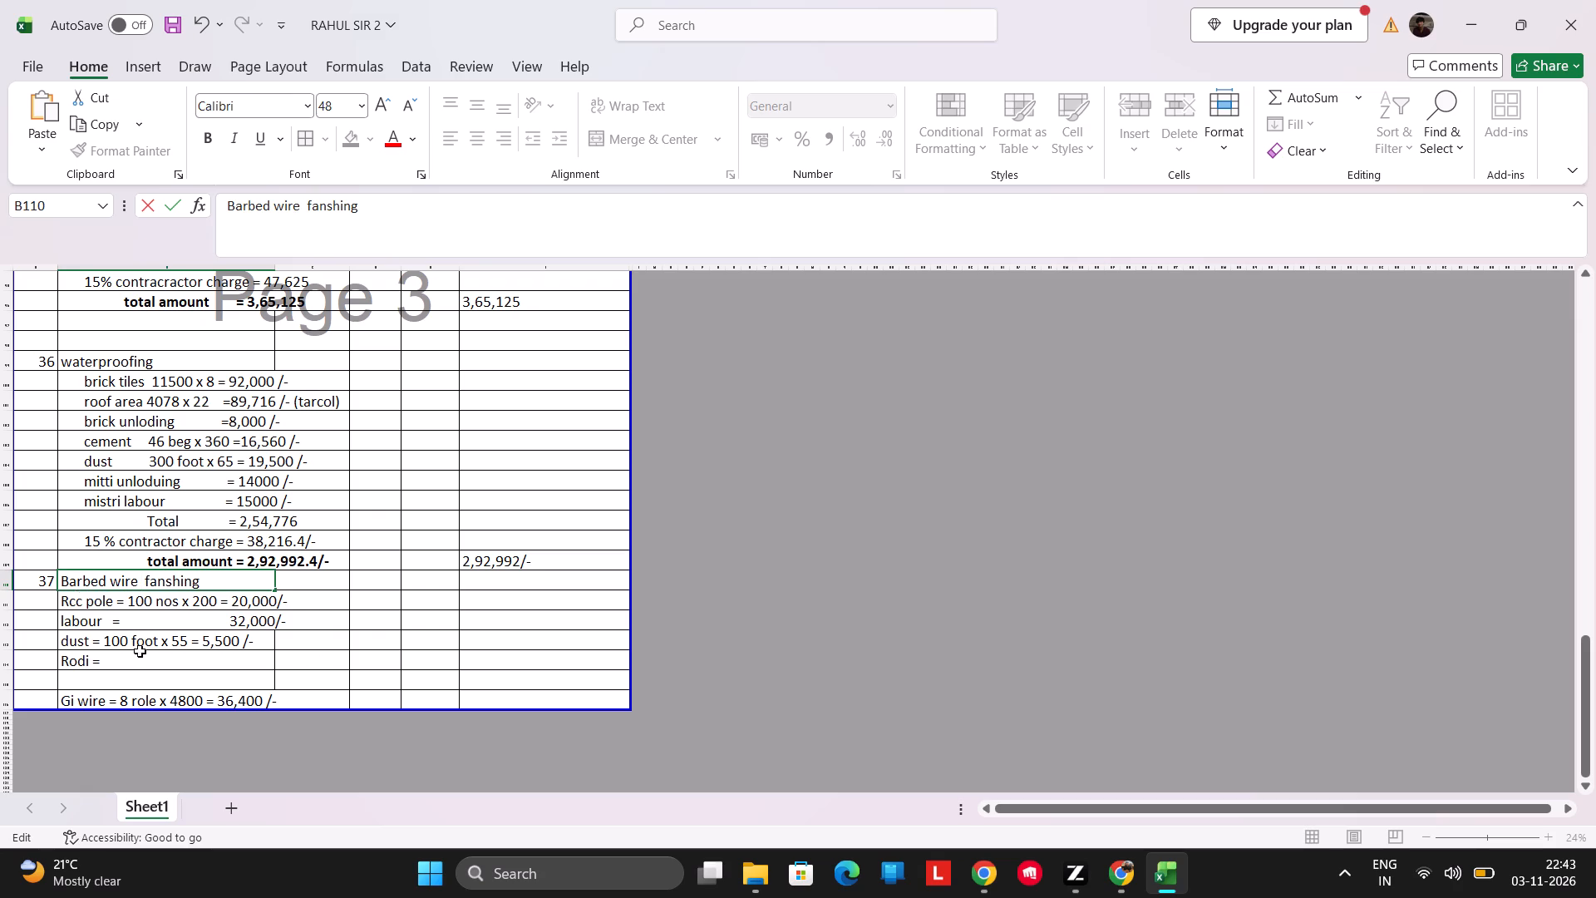
Complete the Rodi cost line so it reads "Rodi = 150 foot x 55 = 8250 /-".
{"action": "left_click", "coordinate": [116, 668]}
{"action": "double_click", "coordinate": [116, 664]}
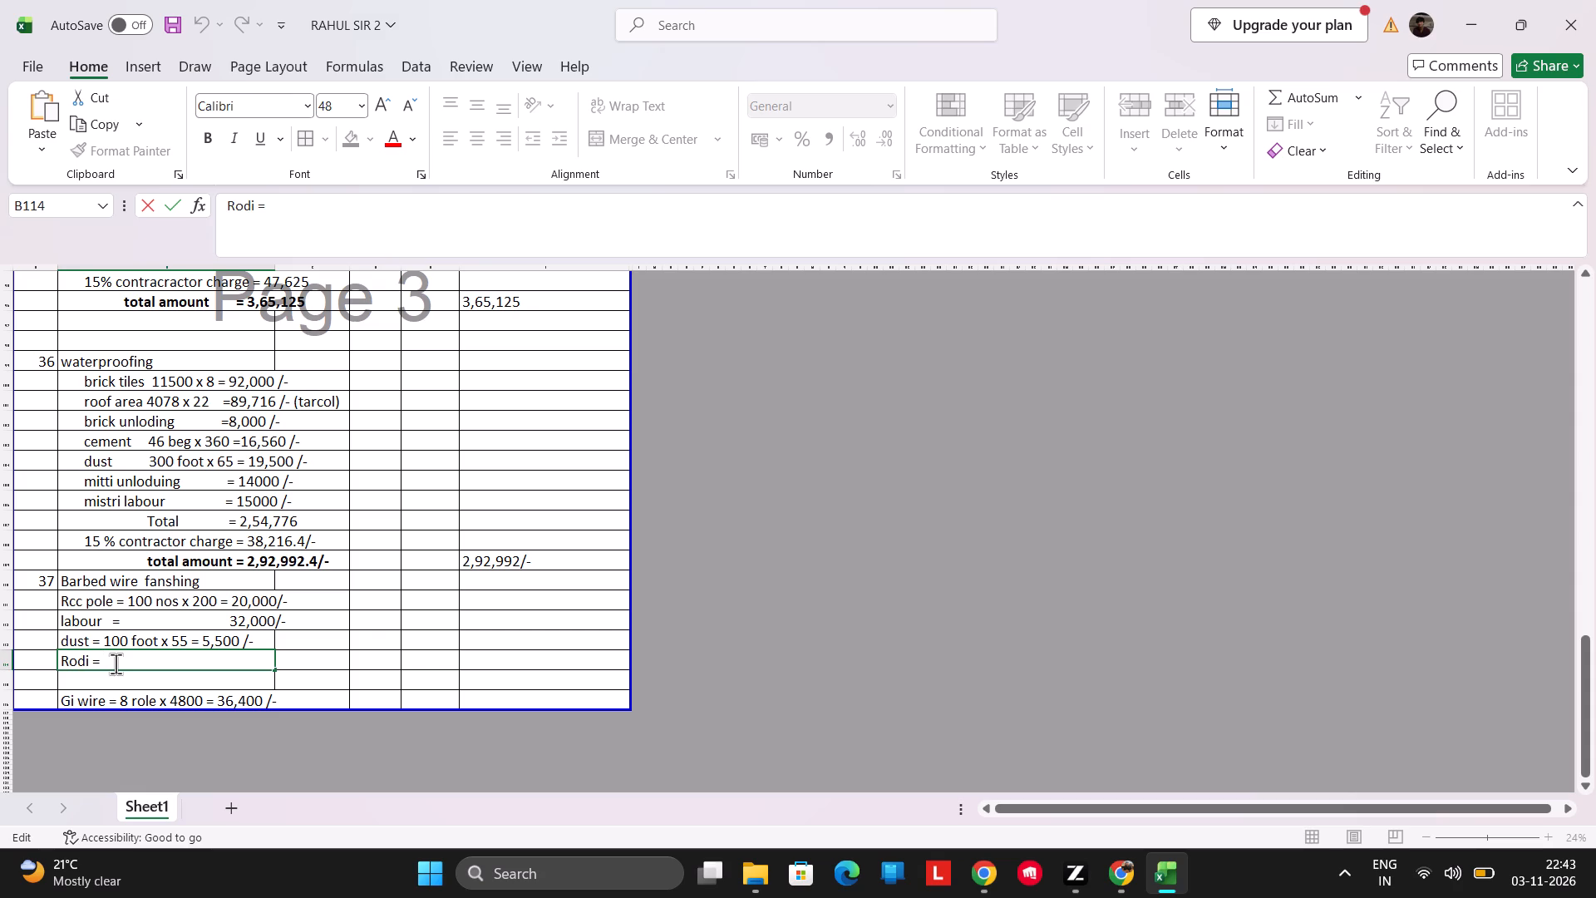
{"action": "type", "text": "150"}
{"action": "key", "text": "space"}
{"action": "type", "text": "foot"}
{"action": "key", "text": "space"}
{"action": "type", "text": "x"}
{"action": "key", "text": "space"}
{"action": "type", "text": "55"}
{"action": "key", "text": "space"}
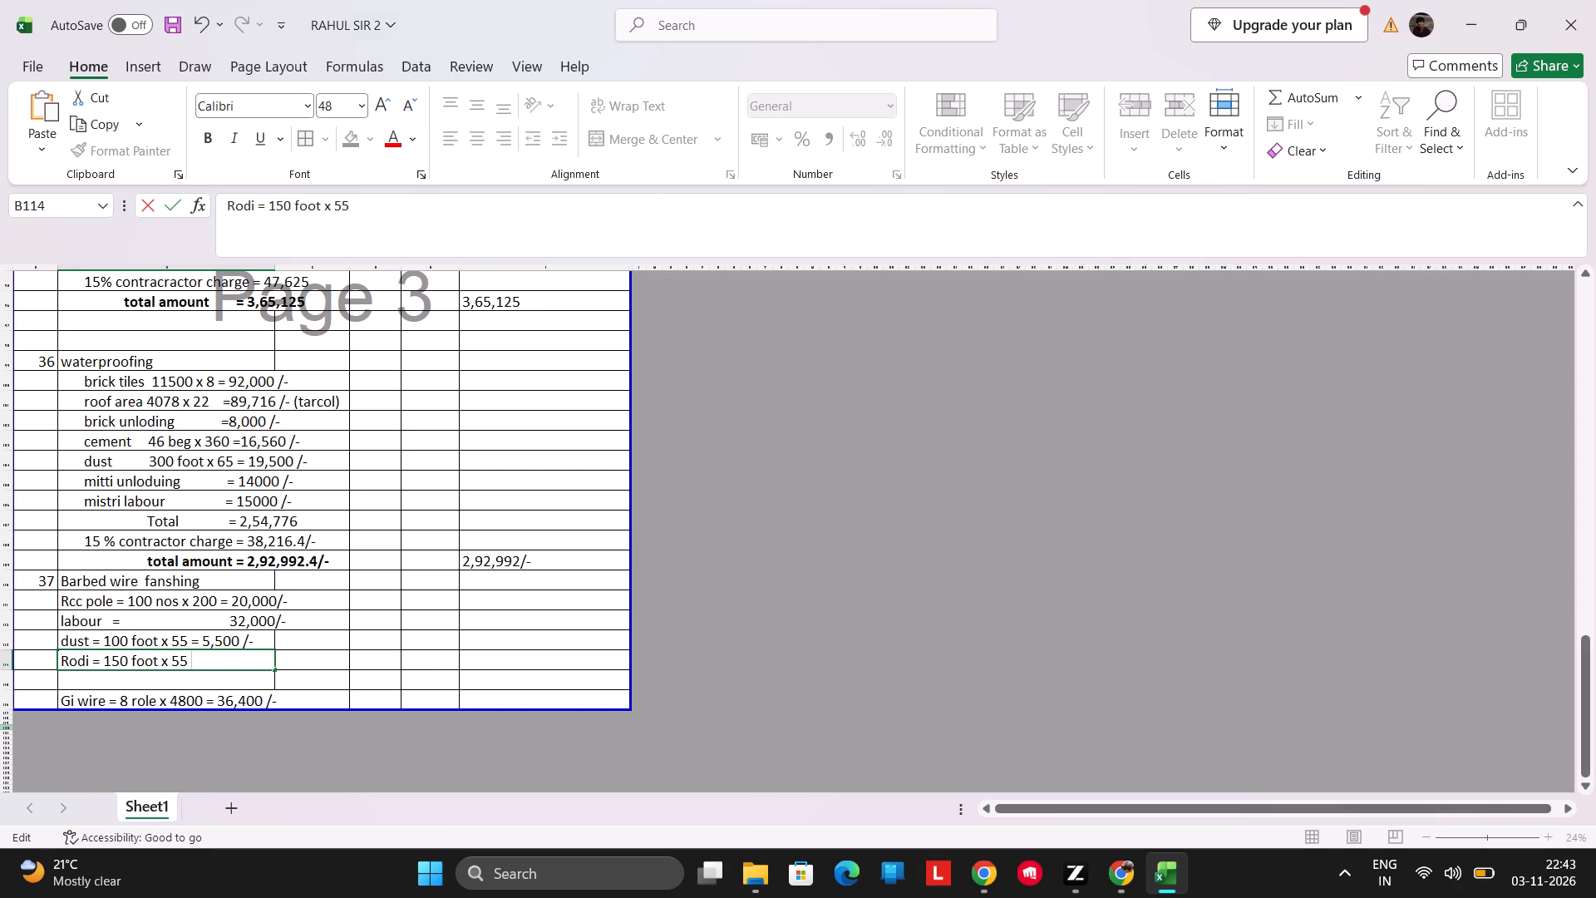
{"action": "key", "text": "equal"}
{"action": "key", "text": "space"}
{"action": "type", "text": "82"}
{"action": "type", "text": "50"}
{"action": "key", "text": "space"}
{"action": "type", "text": "/-"}
{"action": "key", "text": "space"}
{"action": "key", "text": "BackSpace"}
{"action": "key", "text": "Return"}
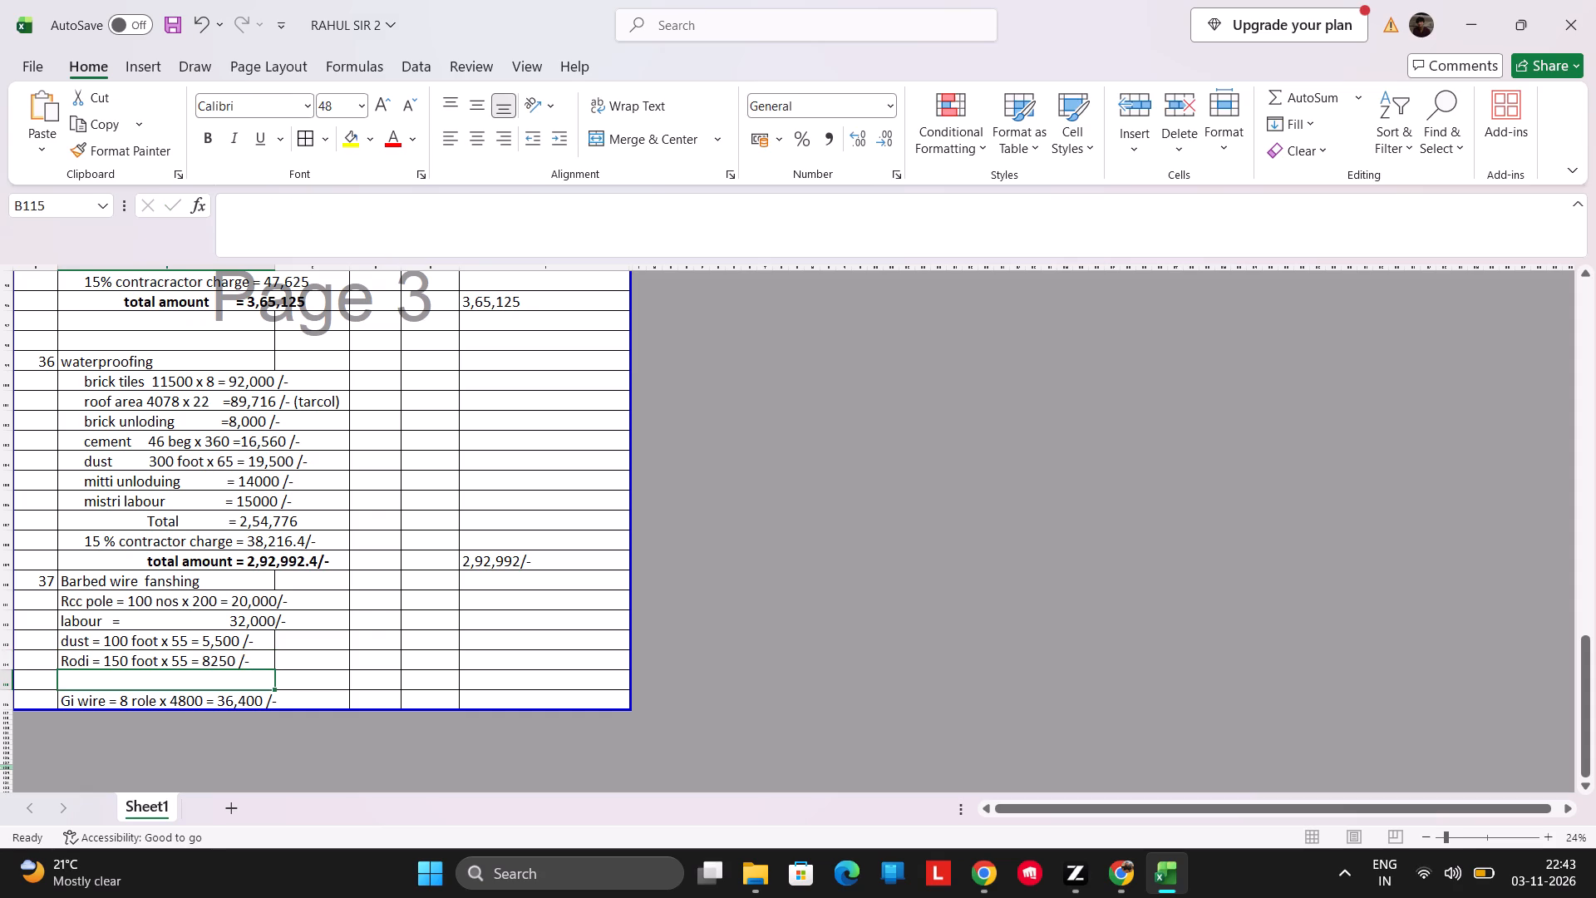
Enter the cost line "cement = 40 beg x 350 = 14,000 /-" in the row below the Rodi line.
{"action": "type", "text": "ceme"}
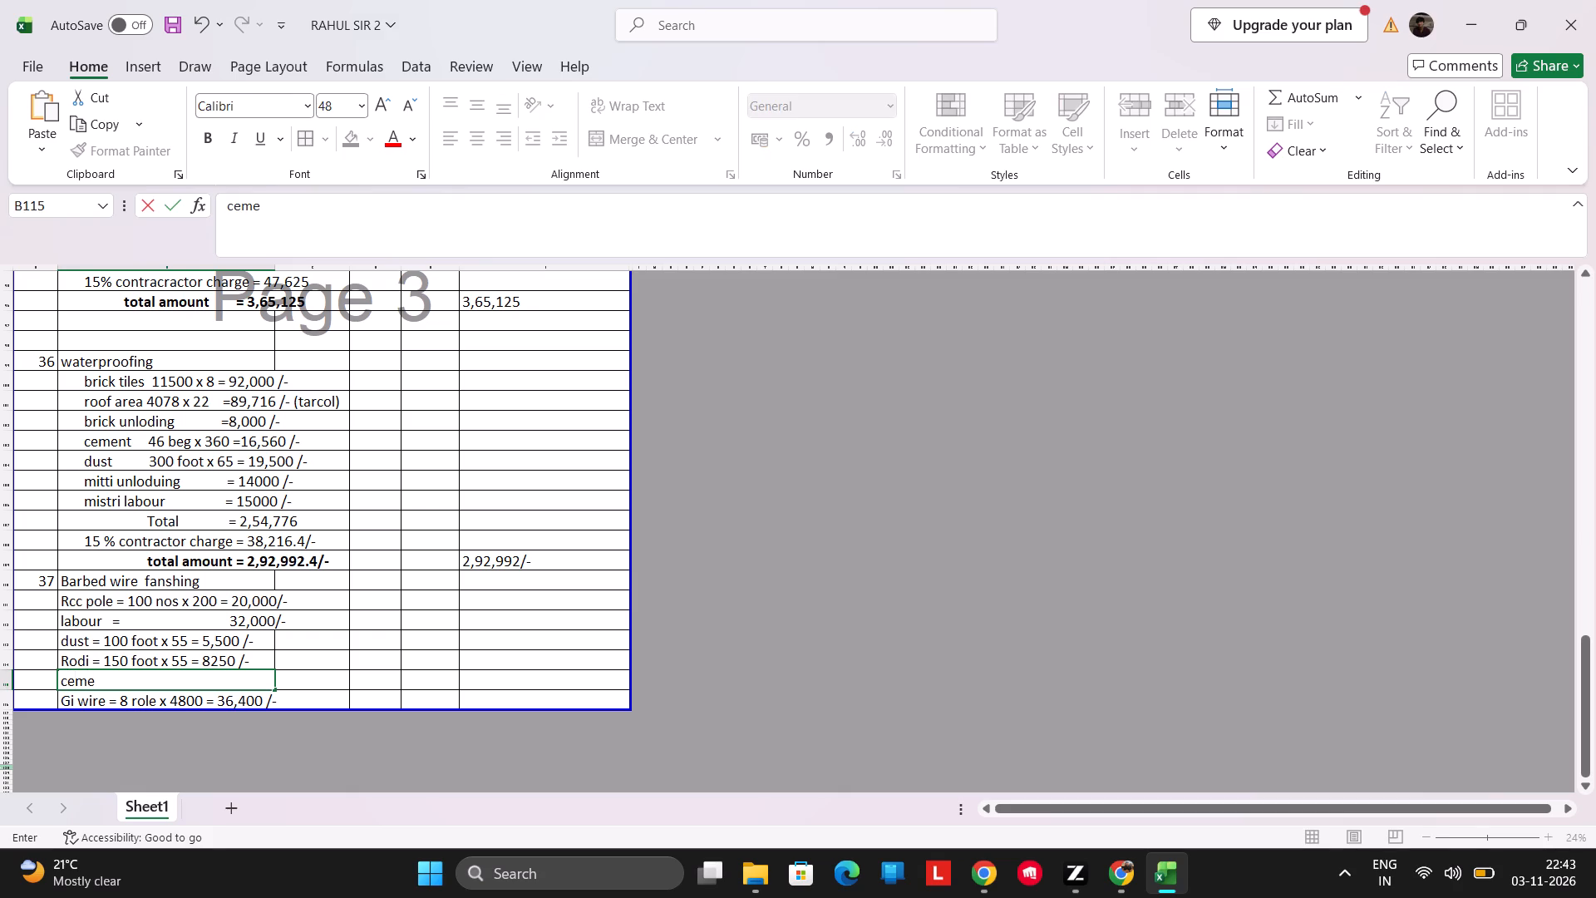
{"action": "type", "text": "nt"}
{"action": "key", "text": "space"}
{"action": "type", "text": "="}
{"action": "key", "text": "space"}
{"action": "type", "text": "40"}
{"action": "key", "text": "space"}
{"action": "key", "text": "b"}
{"action": "key", "text": "e"}
{"action": "type", "text": "g"}
{"action": "key", "text": "space"}
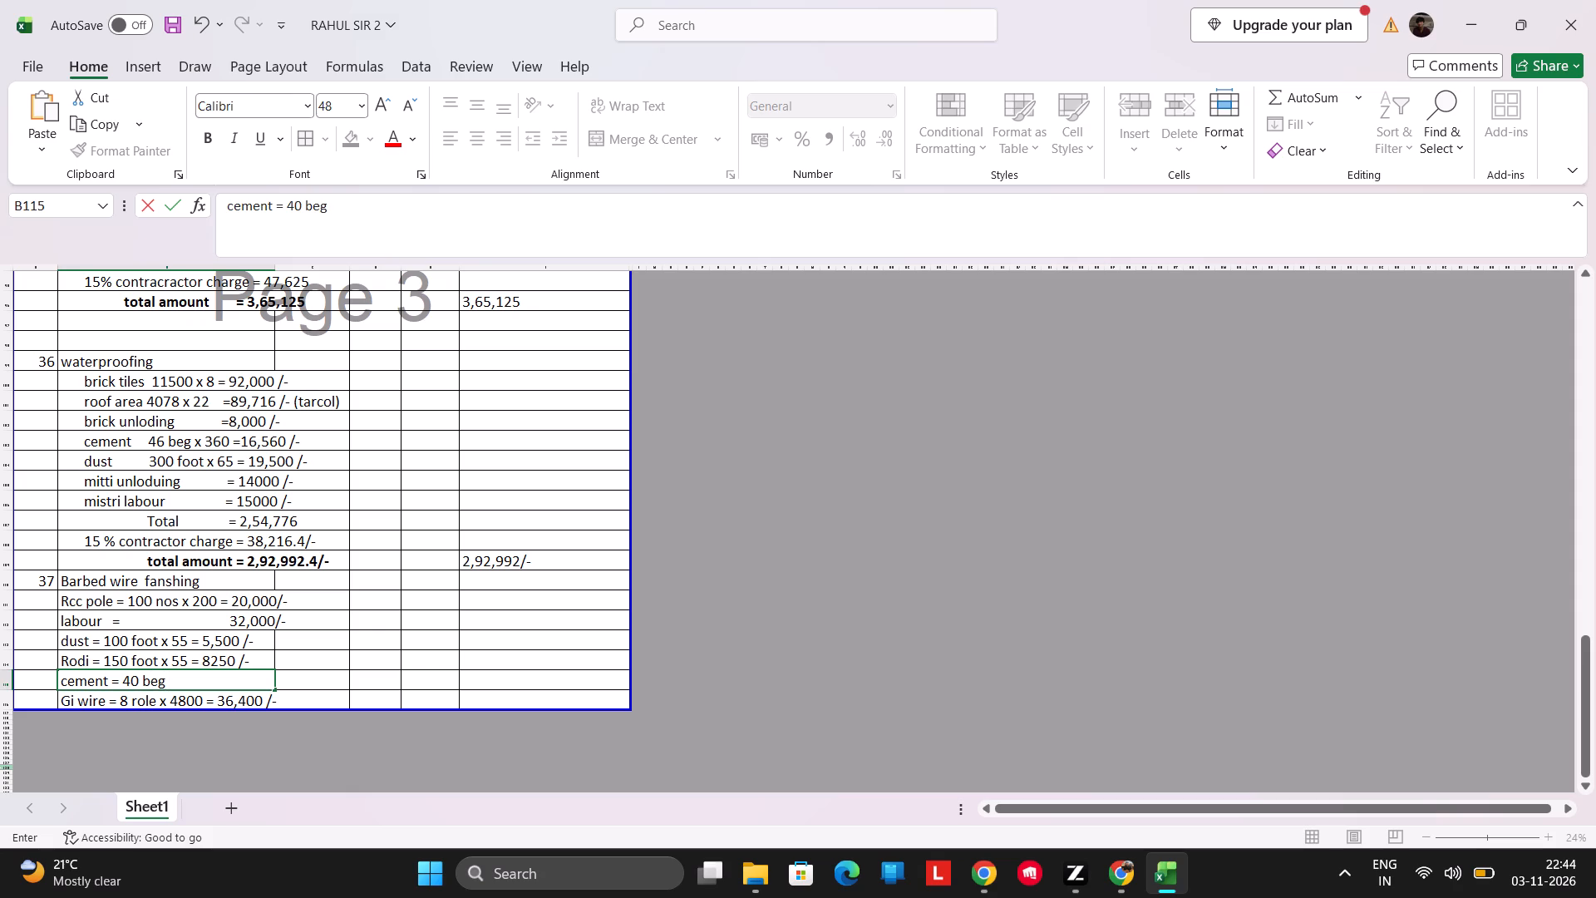
{"action": "type", "text": "x"}
{"action": "key", "text": "space"}
{"action": "type", "text": "350"}
{"action": "key", "text": "space"}
{"action": "type", "text": "="}
{"action": "key", "text": "space"}
{"action": "key", "text": "space"}
{"action": "key", "text": "1"}
{"action": "key", "text": "4"}
{"action": "type", "text": ",000"}
{"action": "key", "text": "space"}
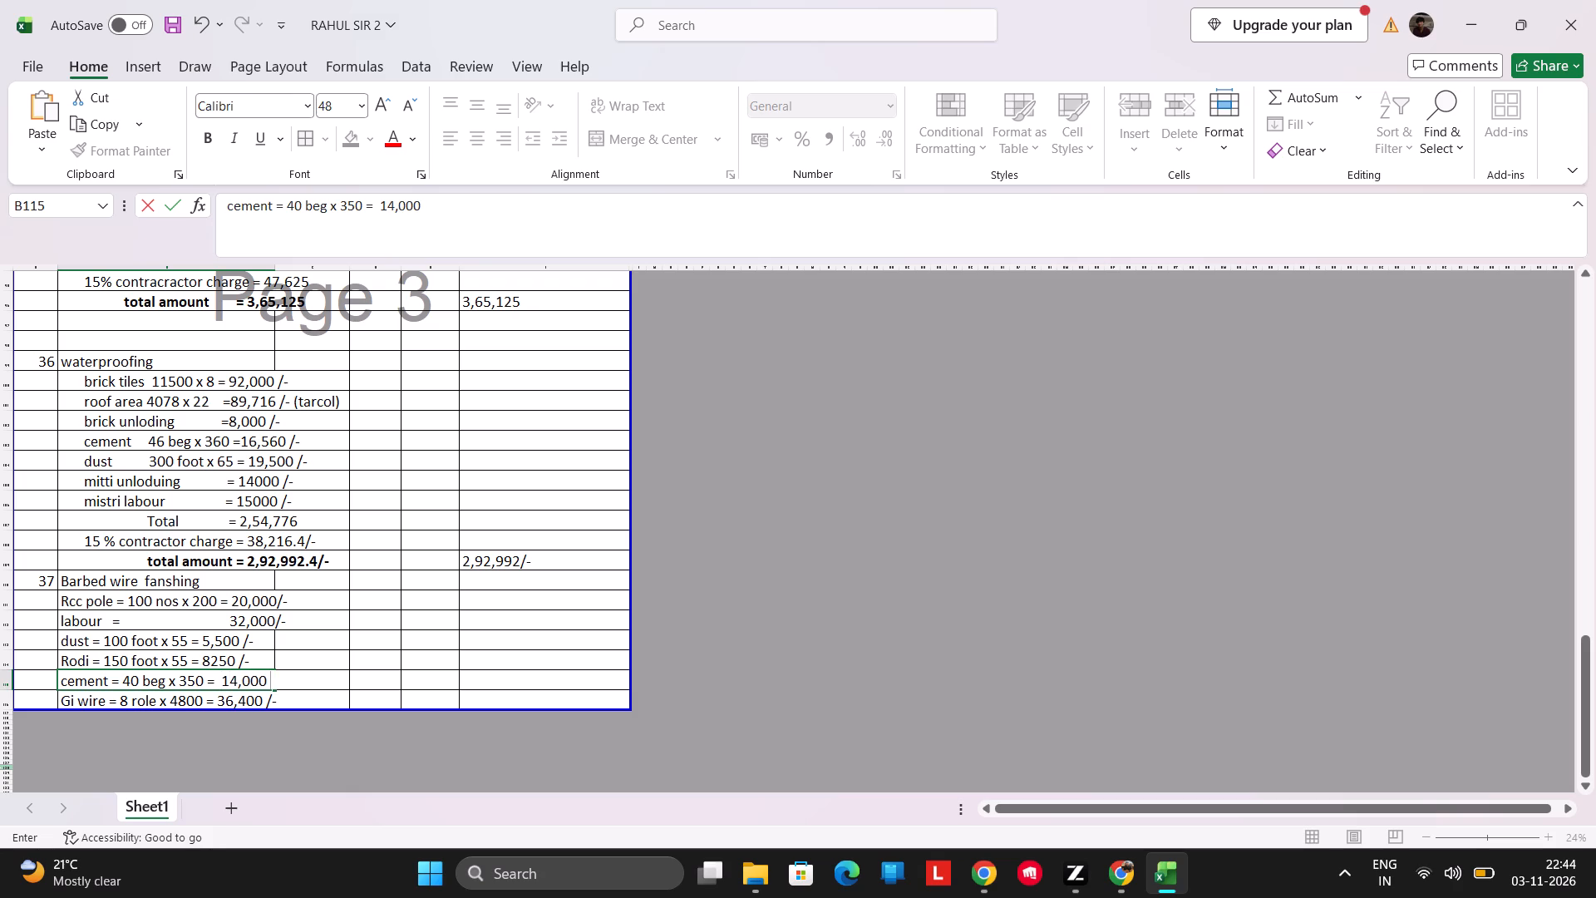
{"action": "type", "text": "/-"}
{"action": "key", "text": "space"}
Insert a blank row between the cement line and the Gi wire line.
{"action": "left_click", "coordinate": [7, 707]}
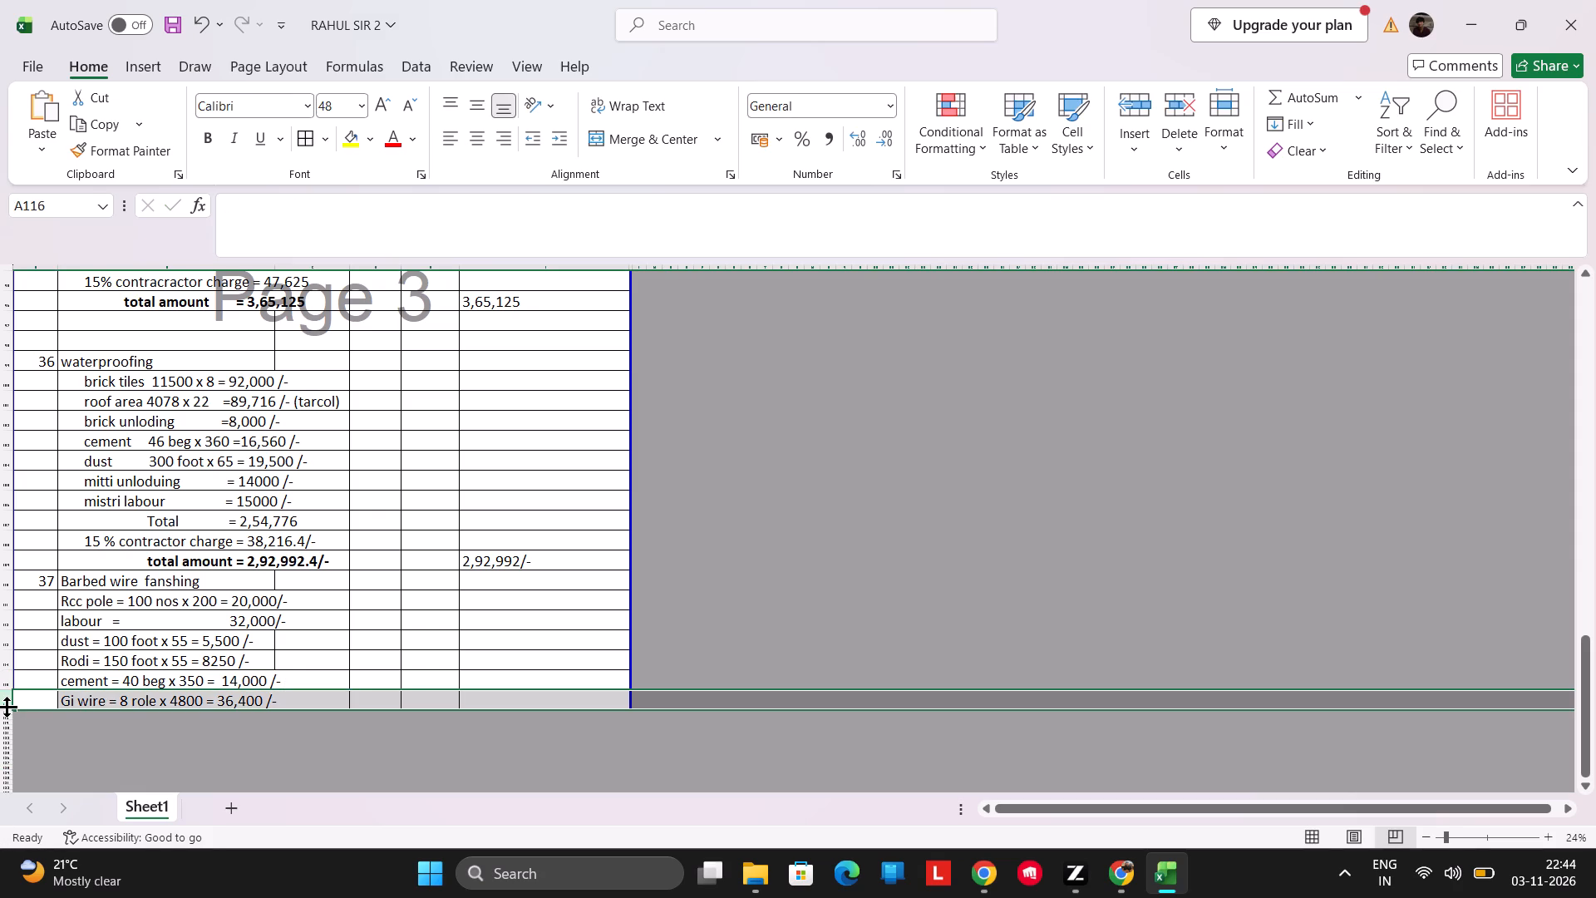
{"action": "right_click", "coordinate": [7, 707]}
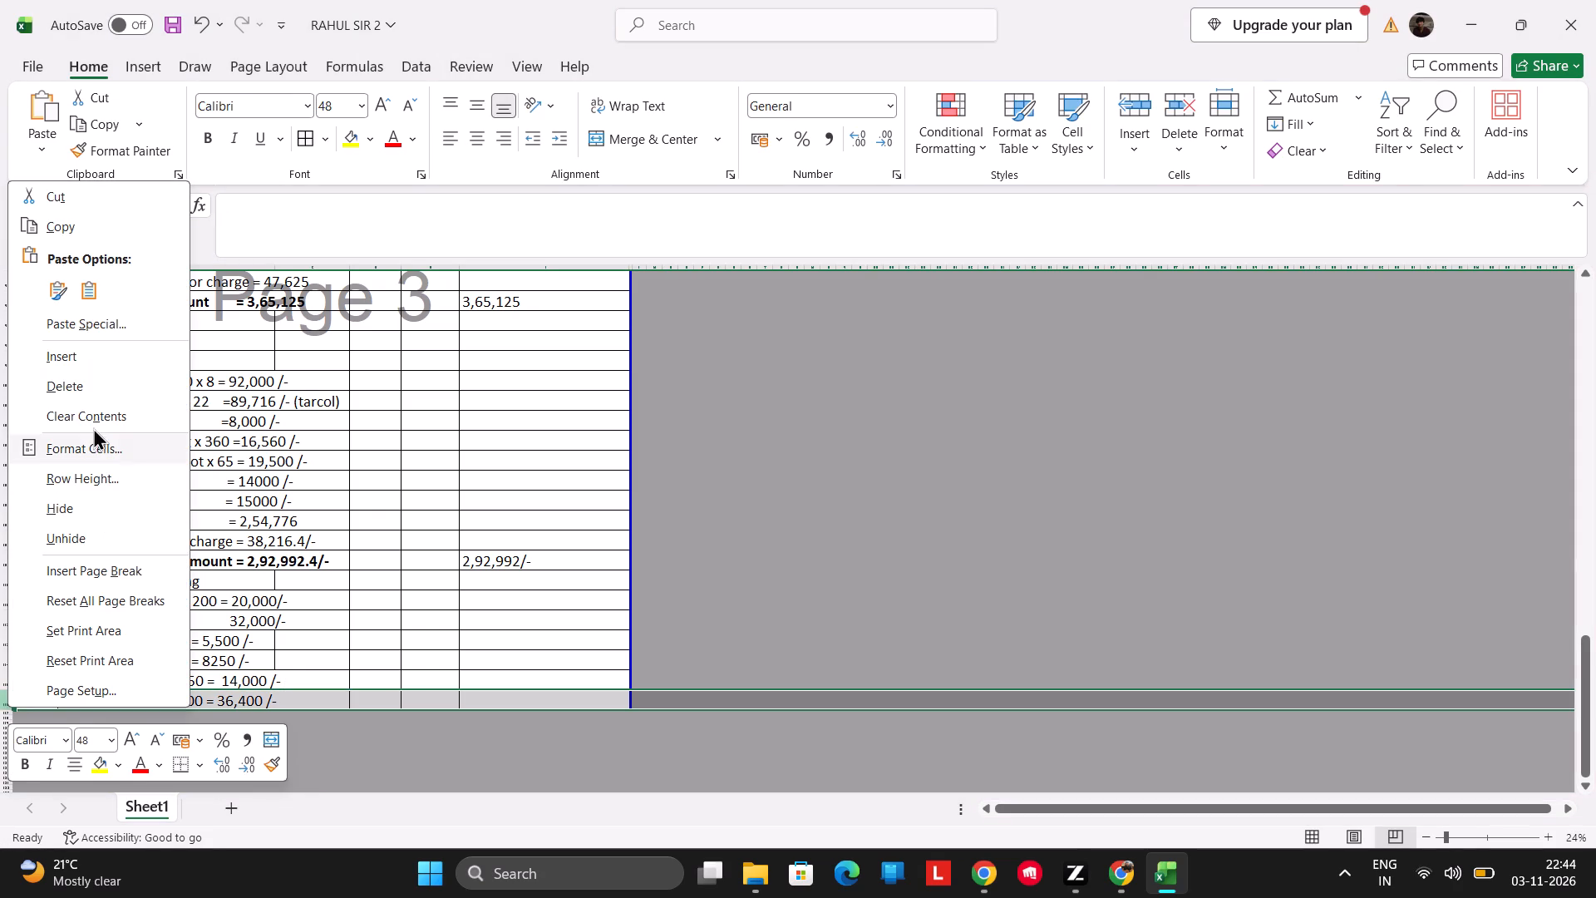
{"action": "left_click", "coordinate": [69, 362]}
Insert a row in the empty area below the Gi wire line, outside the bill's print area.
{"action": "right_click", "coordinate": [1, 745]}
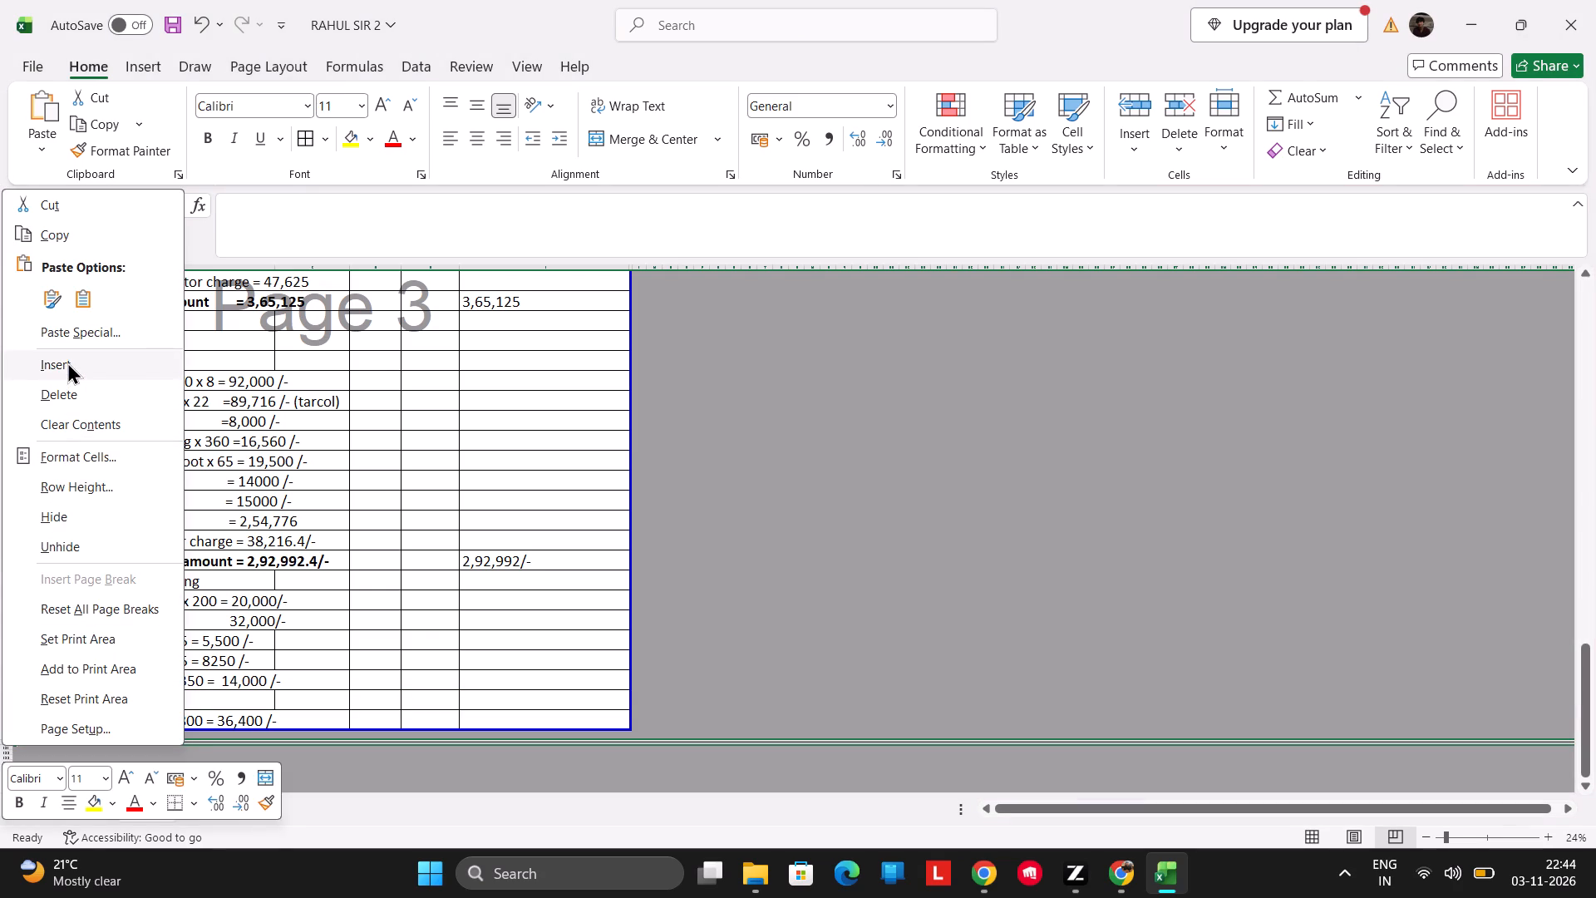
{"action": "left_click", "coordinate": [67, 362]}
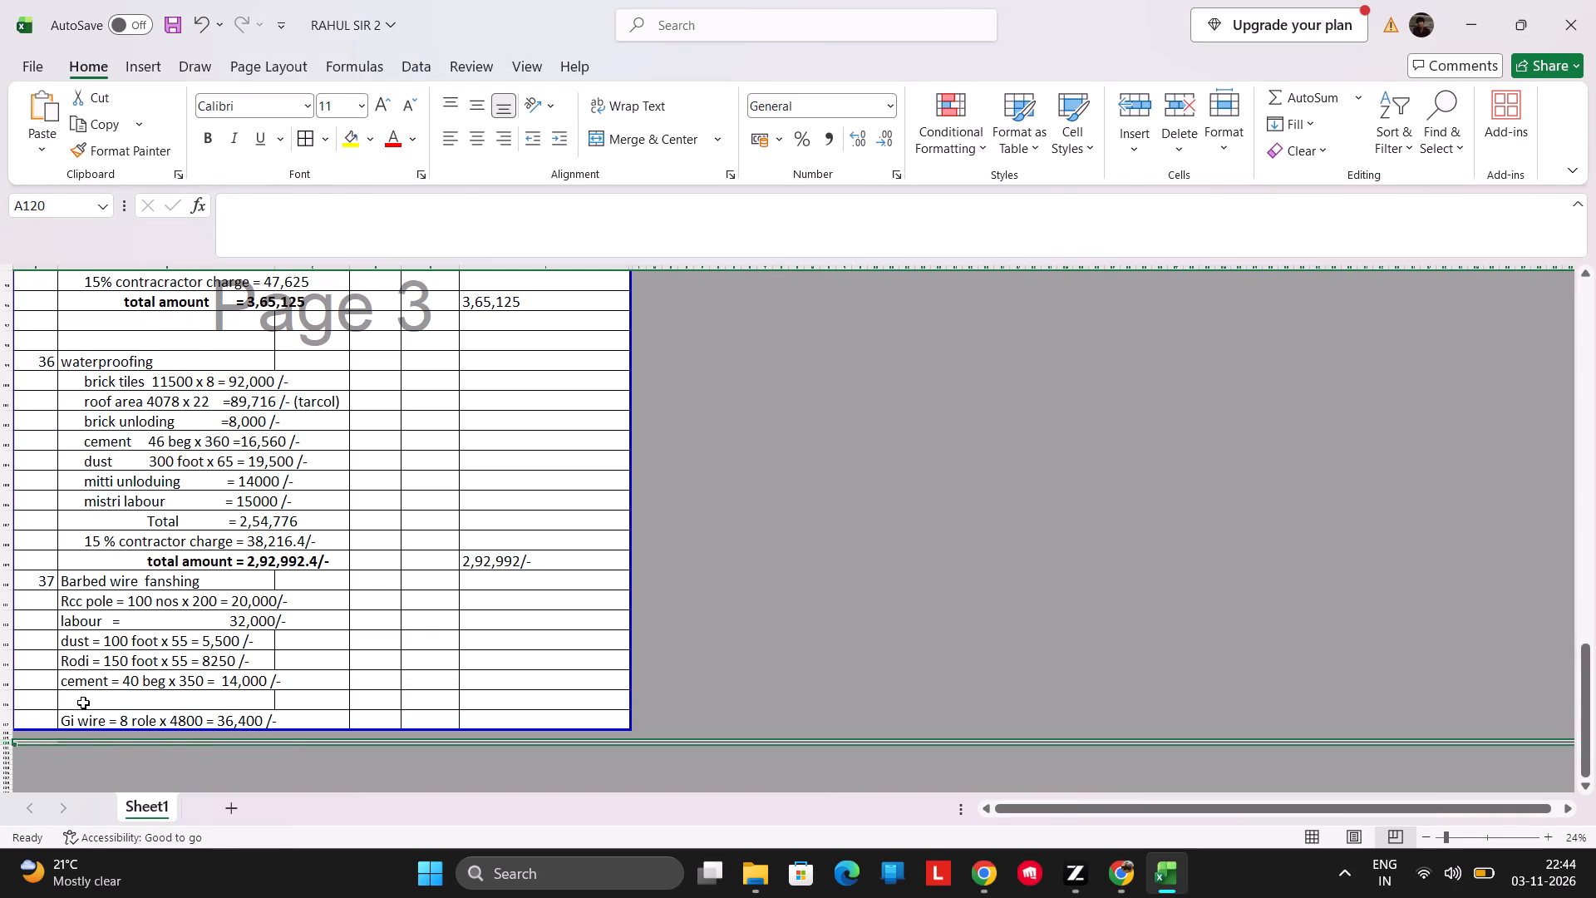
Insert two more blank rows between the cement line and the Gi wire line.
{"action": "left_click", "coordinate": [2, 699]}
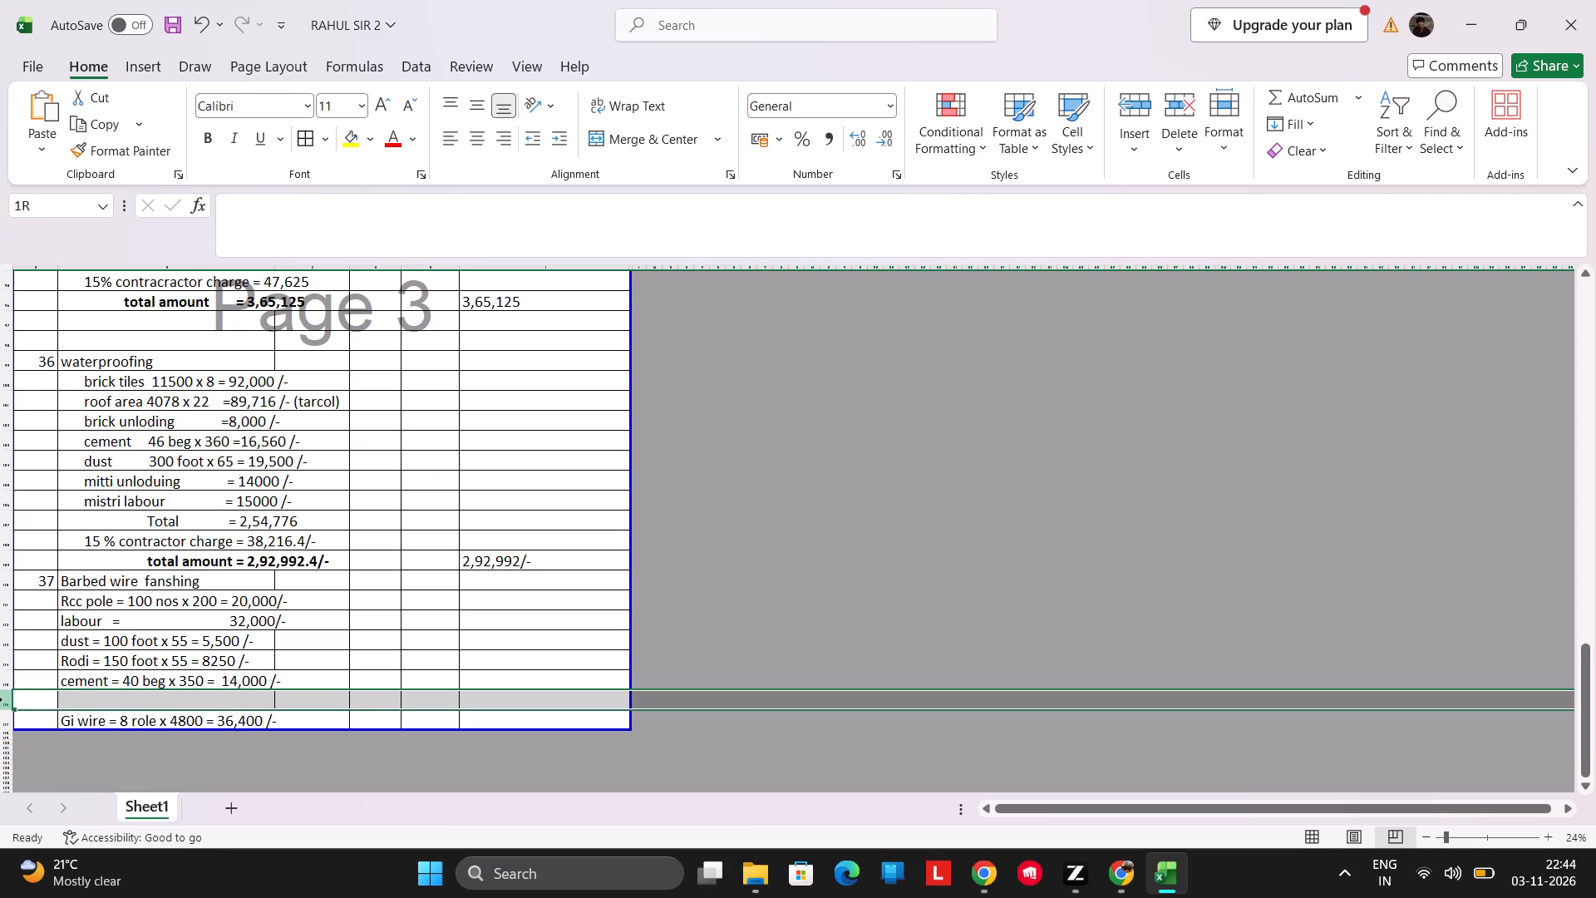
{"action": "left_click", "coordinate": [2, 699]}
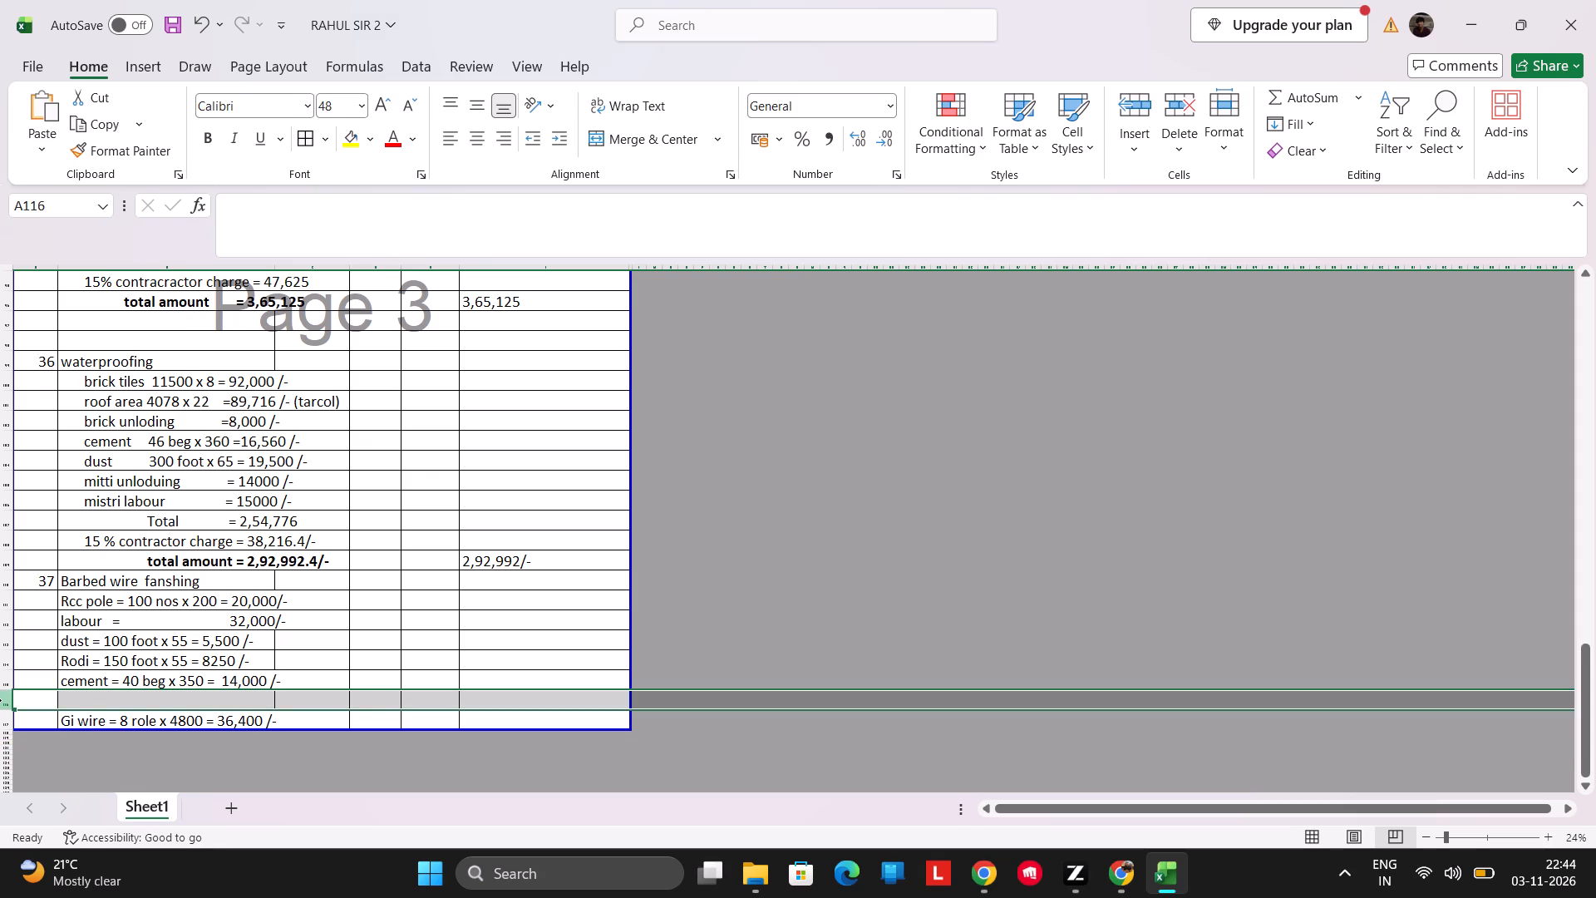
{"action": "right_click", "coordinate": [2, 700]}
{"action": "left_click", "coordinate": [71, 349]}
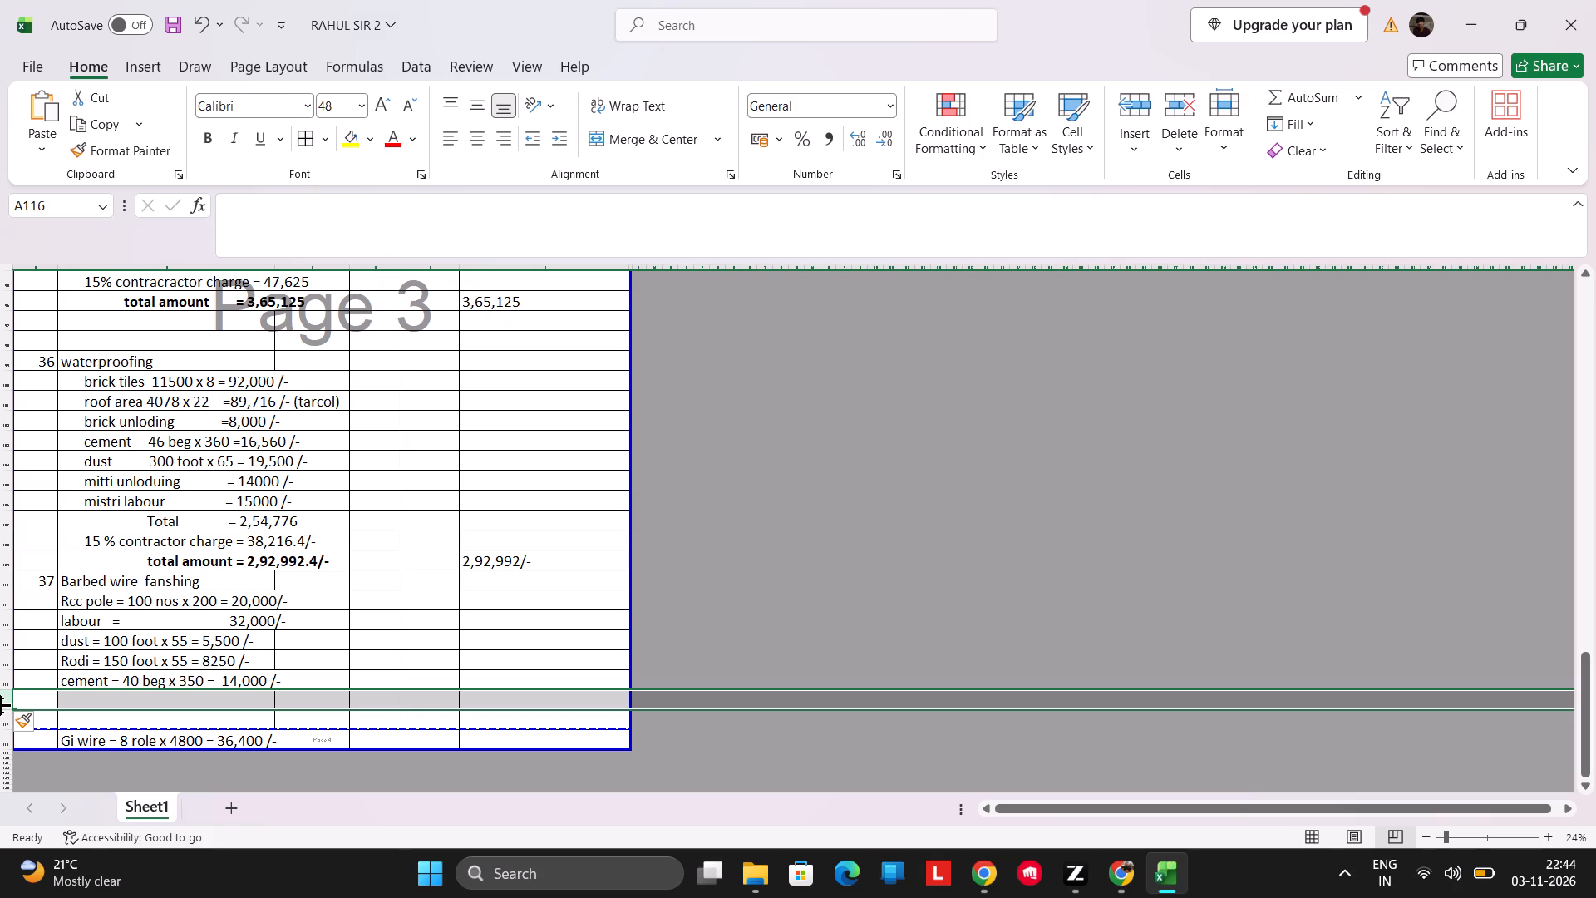
{"action": "right_click", "coordinate": [0, 705]}
{"action": "left_click", "coordinate": [96, 355]}
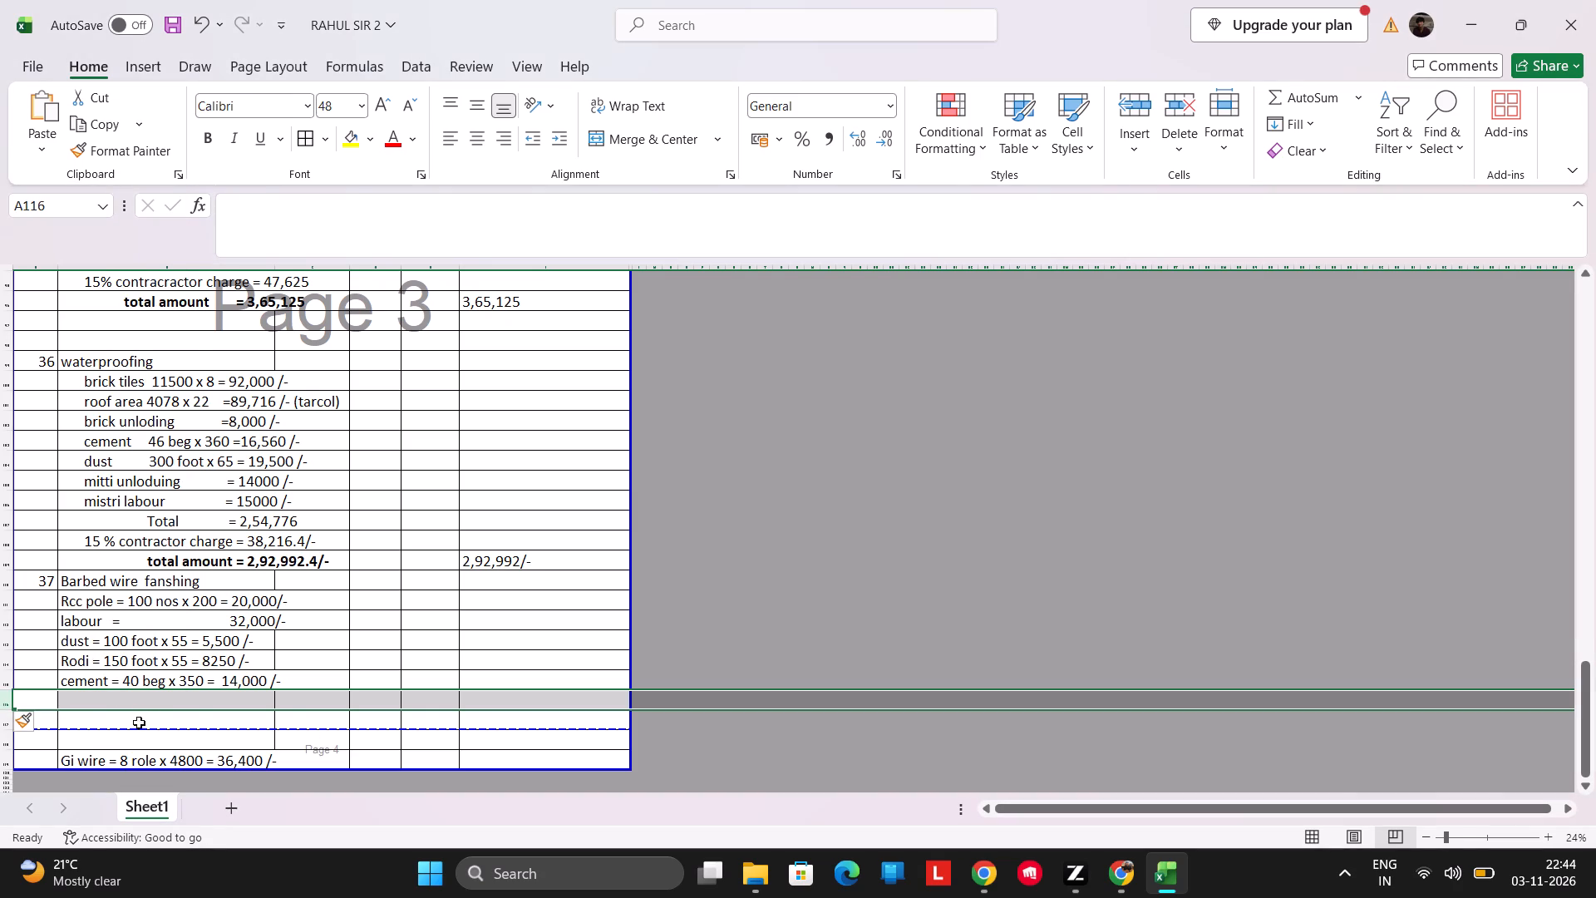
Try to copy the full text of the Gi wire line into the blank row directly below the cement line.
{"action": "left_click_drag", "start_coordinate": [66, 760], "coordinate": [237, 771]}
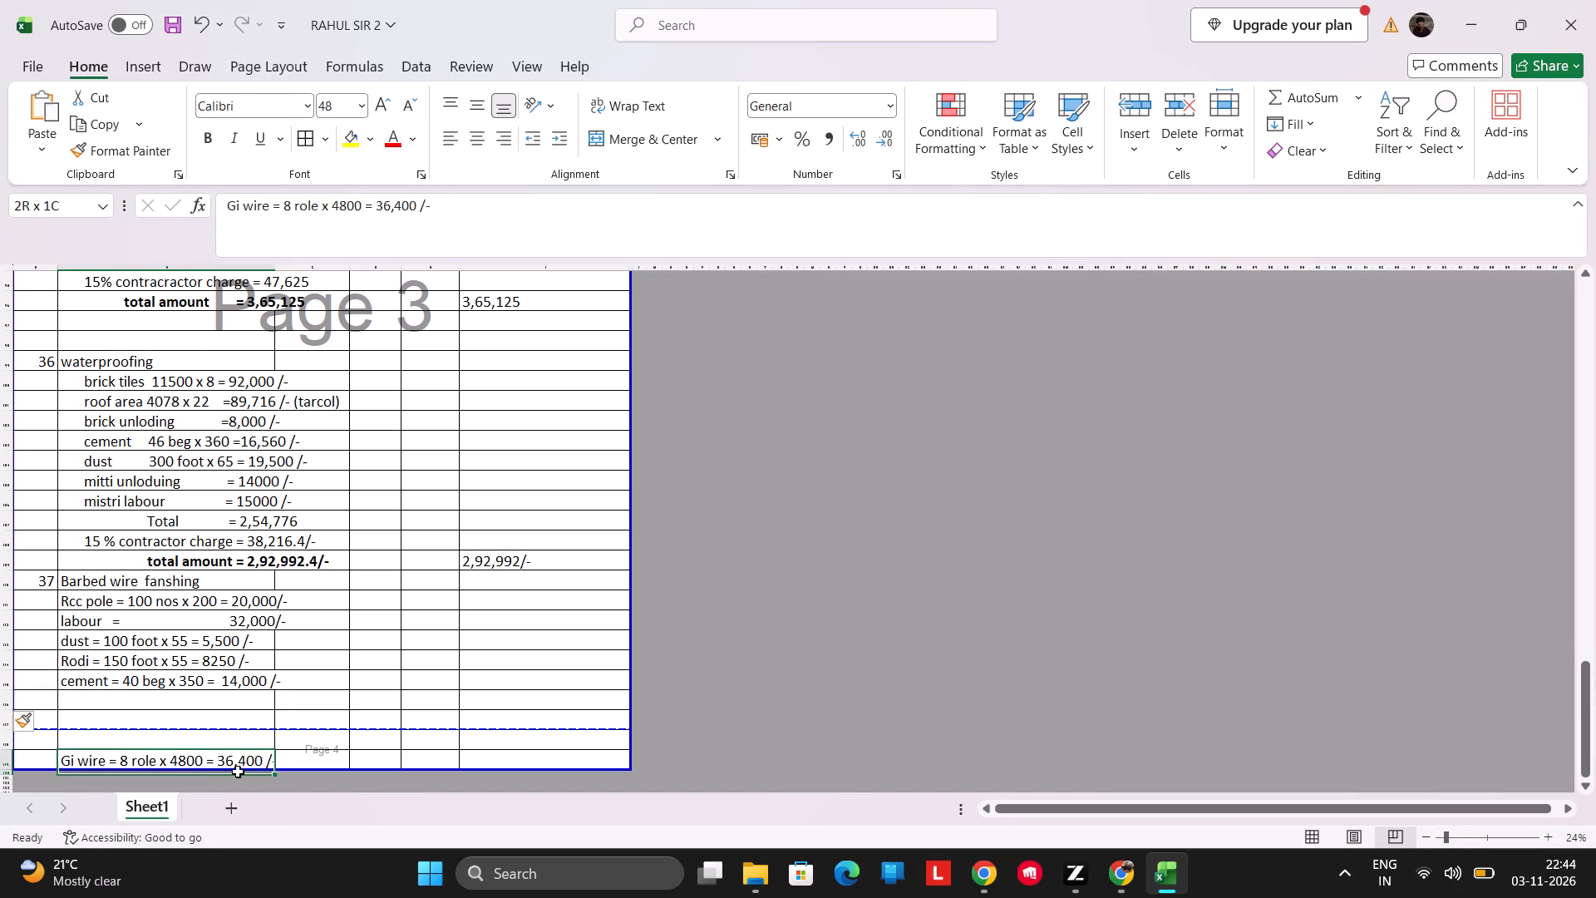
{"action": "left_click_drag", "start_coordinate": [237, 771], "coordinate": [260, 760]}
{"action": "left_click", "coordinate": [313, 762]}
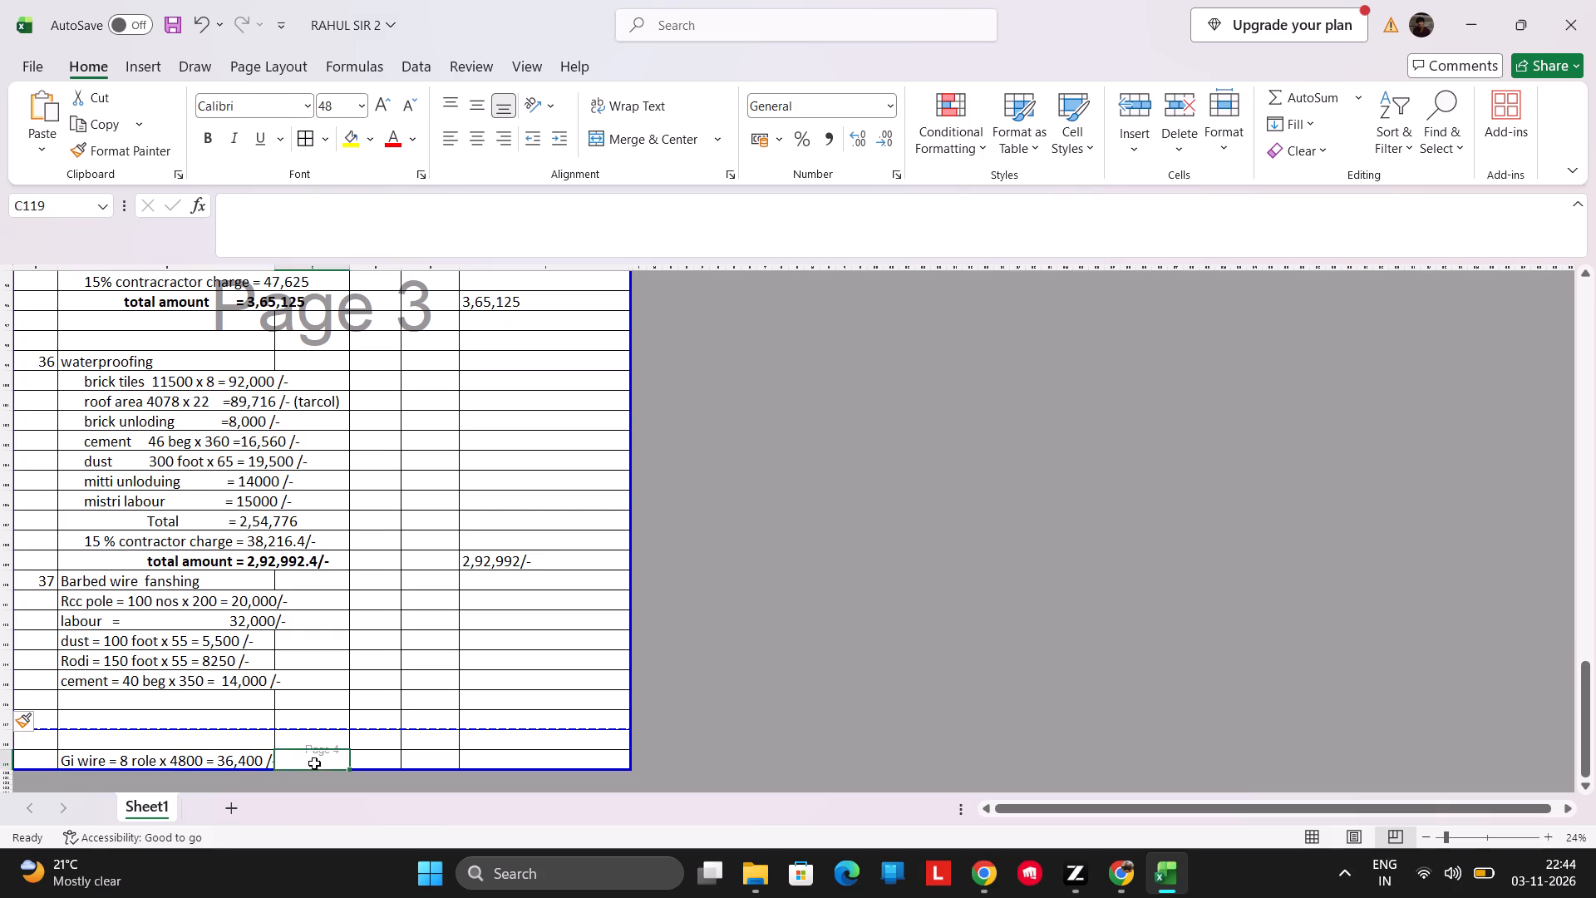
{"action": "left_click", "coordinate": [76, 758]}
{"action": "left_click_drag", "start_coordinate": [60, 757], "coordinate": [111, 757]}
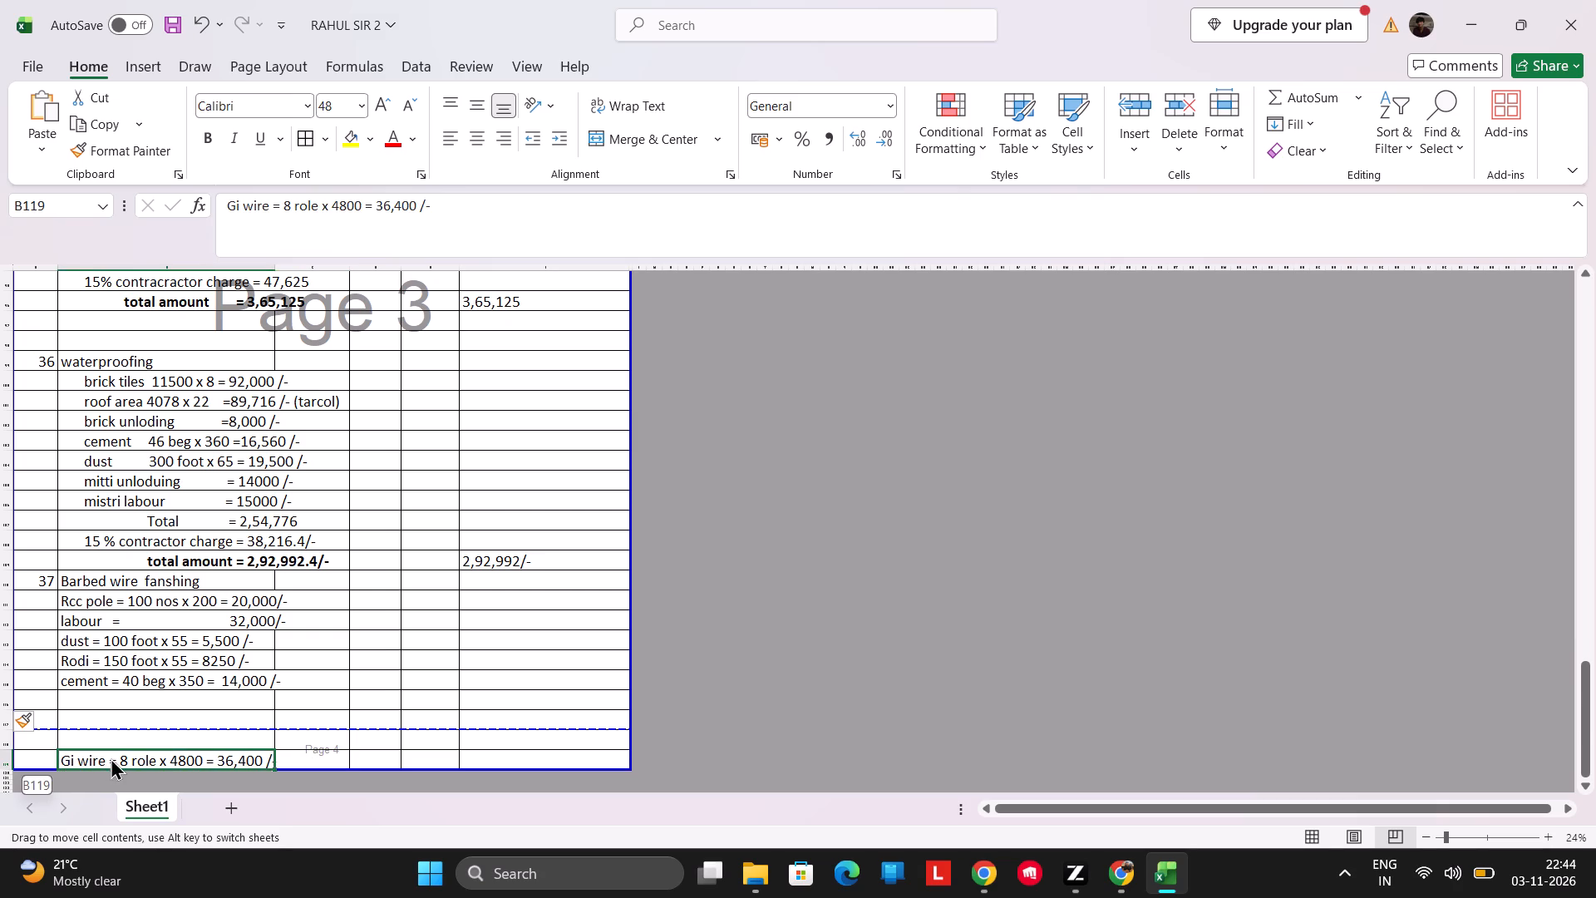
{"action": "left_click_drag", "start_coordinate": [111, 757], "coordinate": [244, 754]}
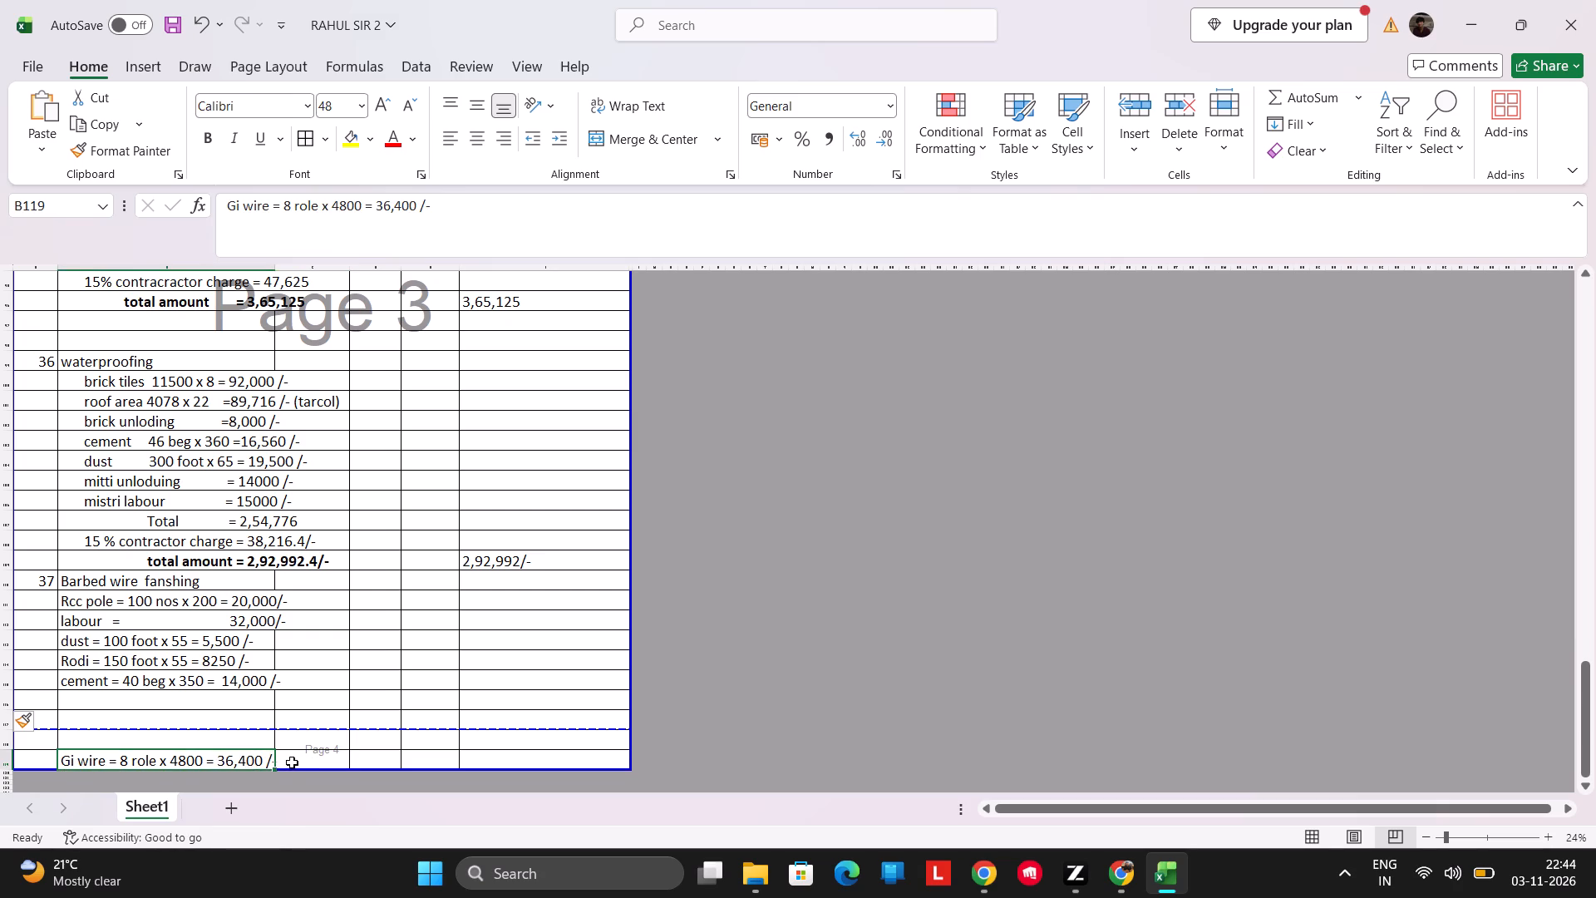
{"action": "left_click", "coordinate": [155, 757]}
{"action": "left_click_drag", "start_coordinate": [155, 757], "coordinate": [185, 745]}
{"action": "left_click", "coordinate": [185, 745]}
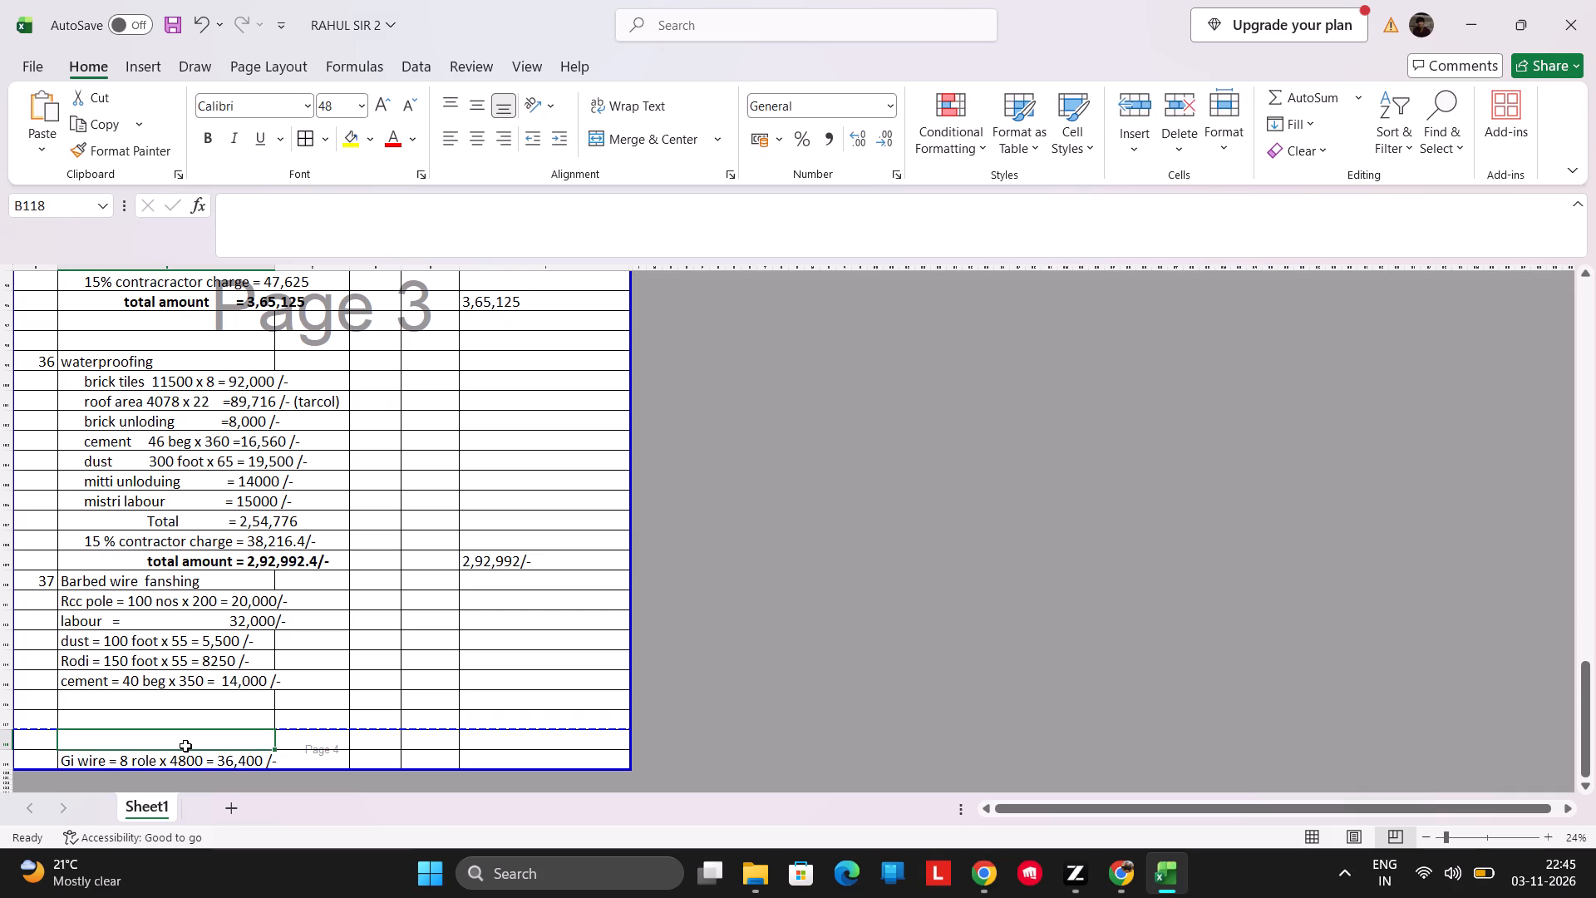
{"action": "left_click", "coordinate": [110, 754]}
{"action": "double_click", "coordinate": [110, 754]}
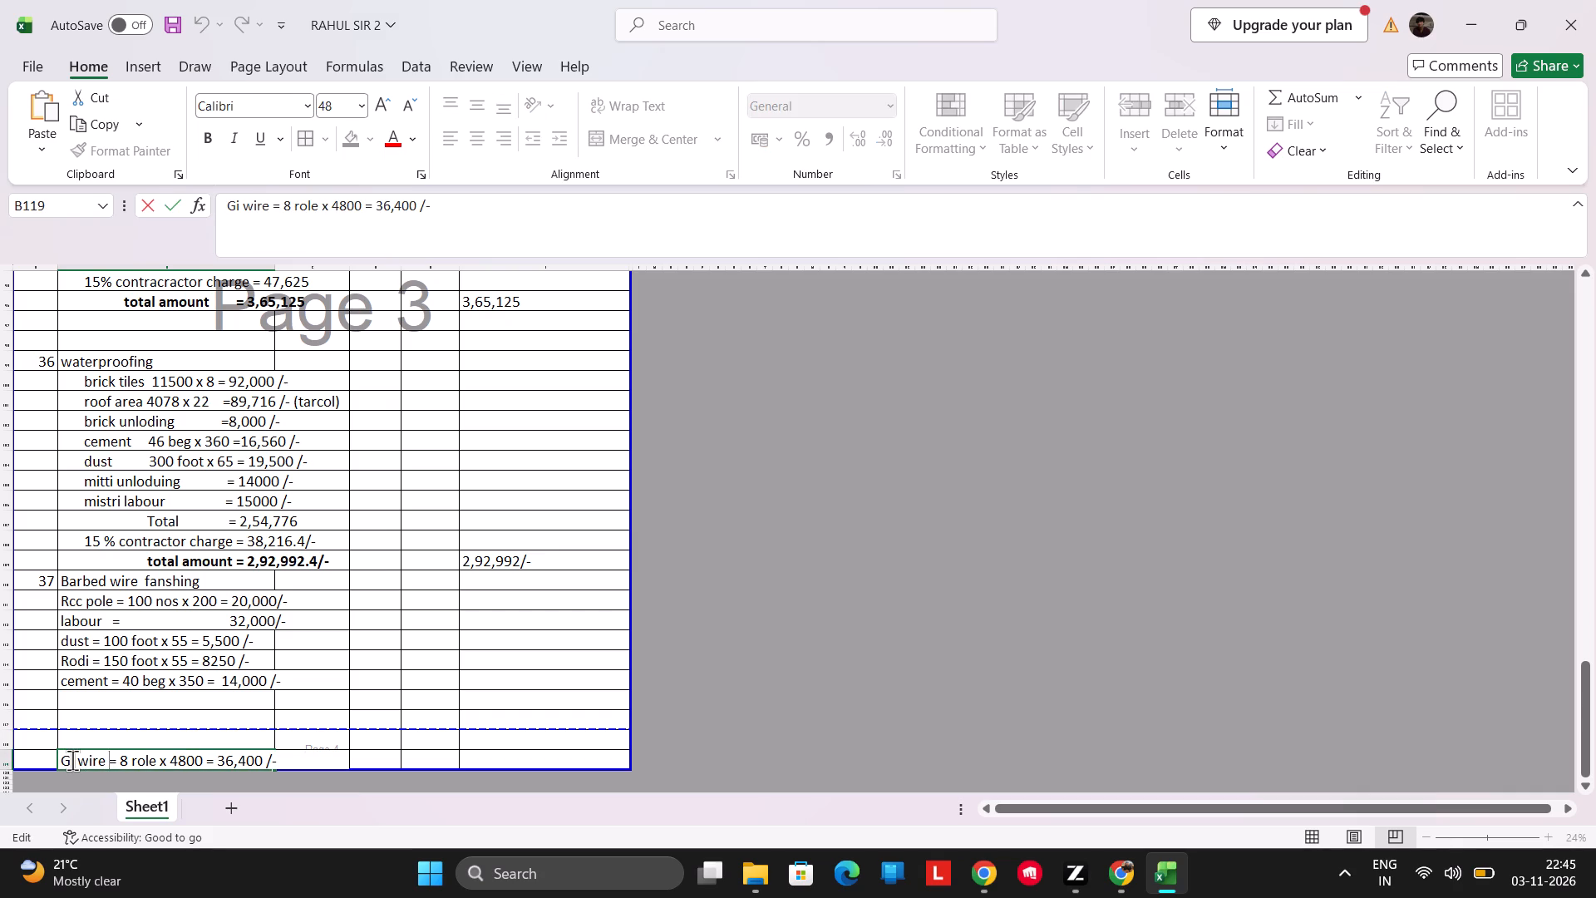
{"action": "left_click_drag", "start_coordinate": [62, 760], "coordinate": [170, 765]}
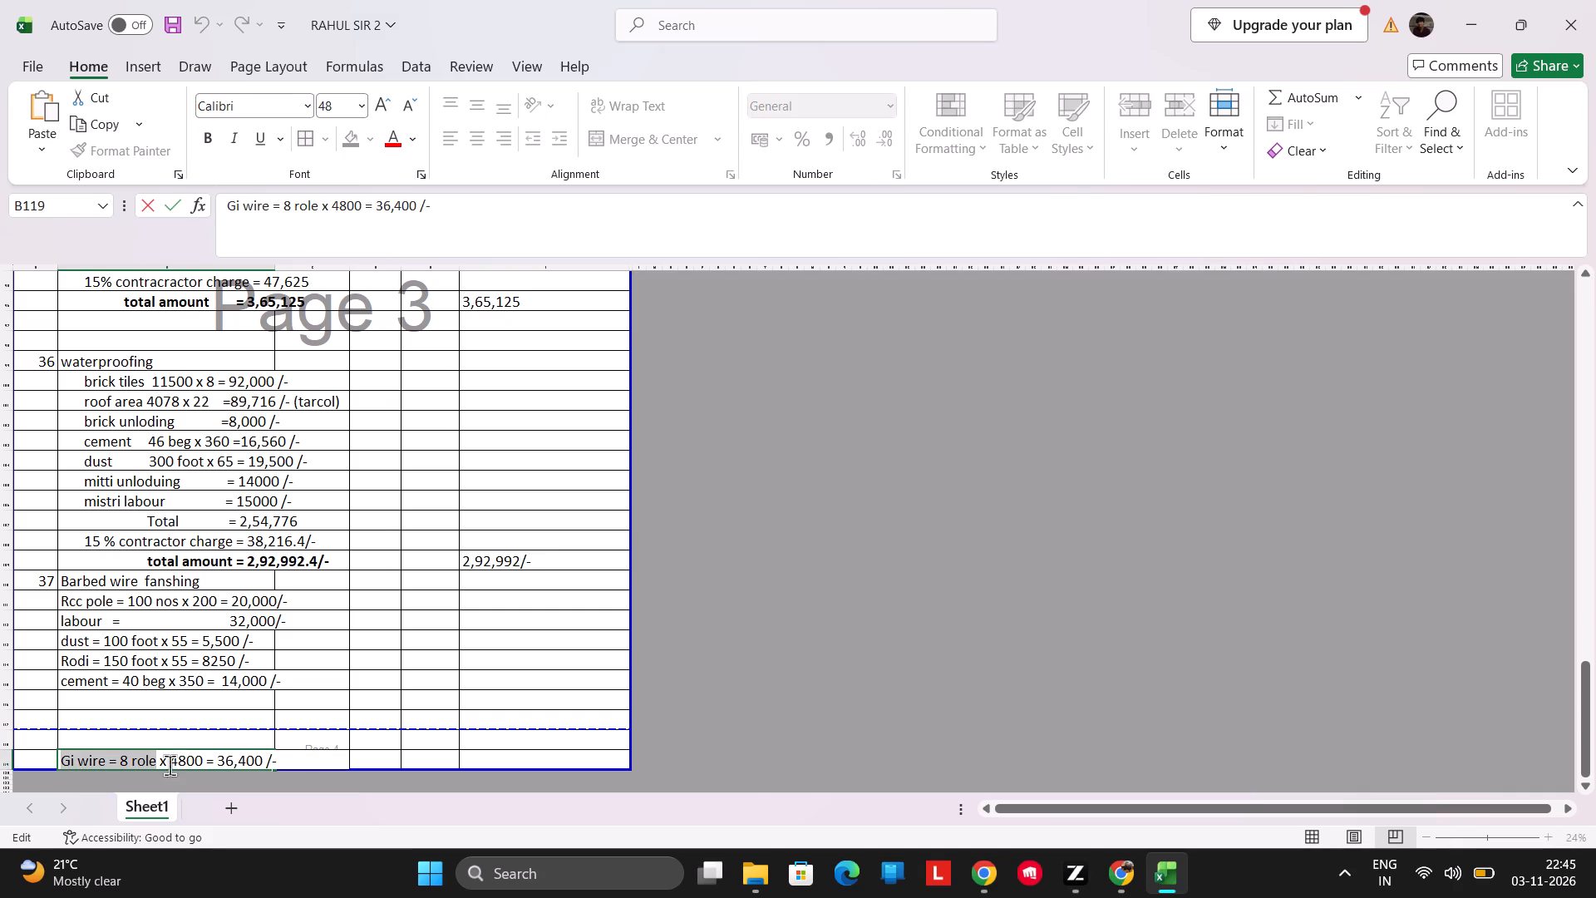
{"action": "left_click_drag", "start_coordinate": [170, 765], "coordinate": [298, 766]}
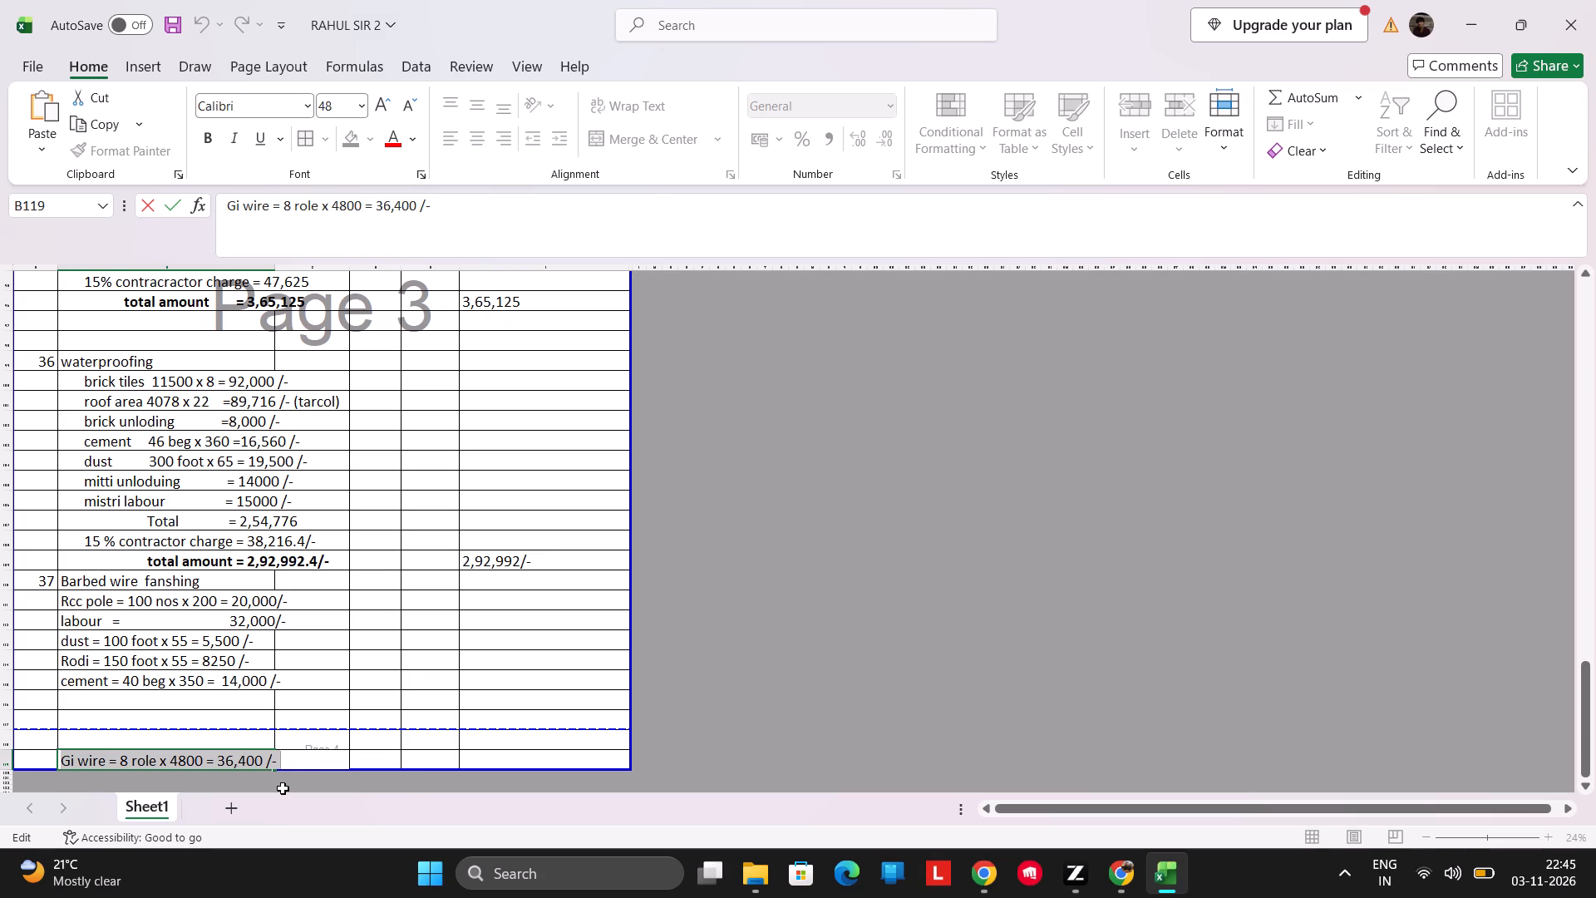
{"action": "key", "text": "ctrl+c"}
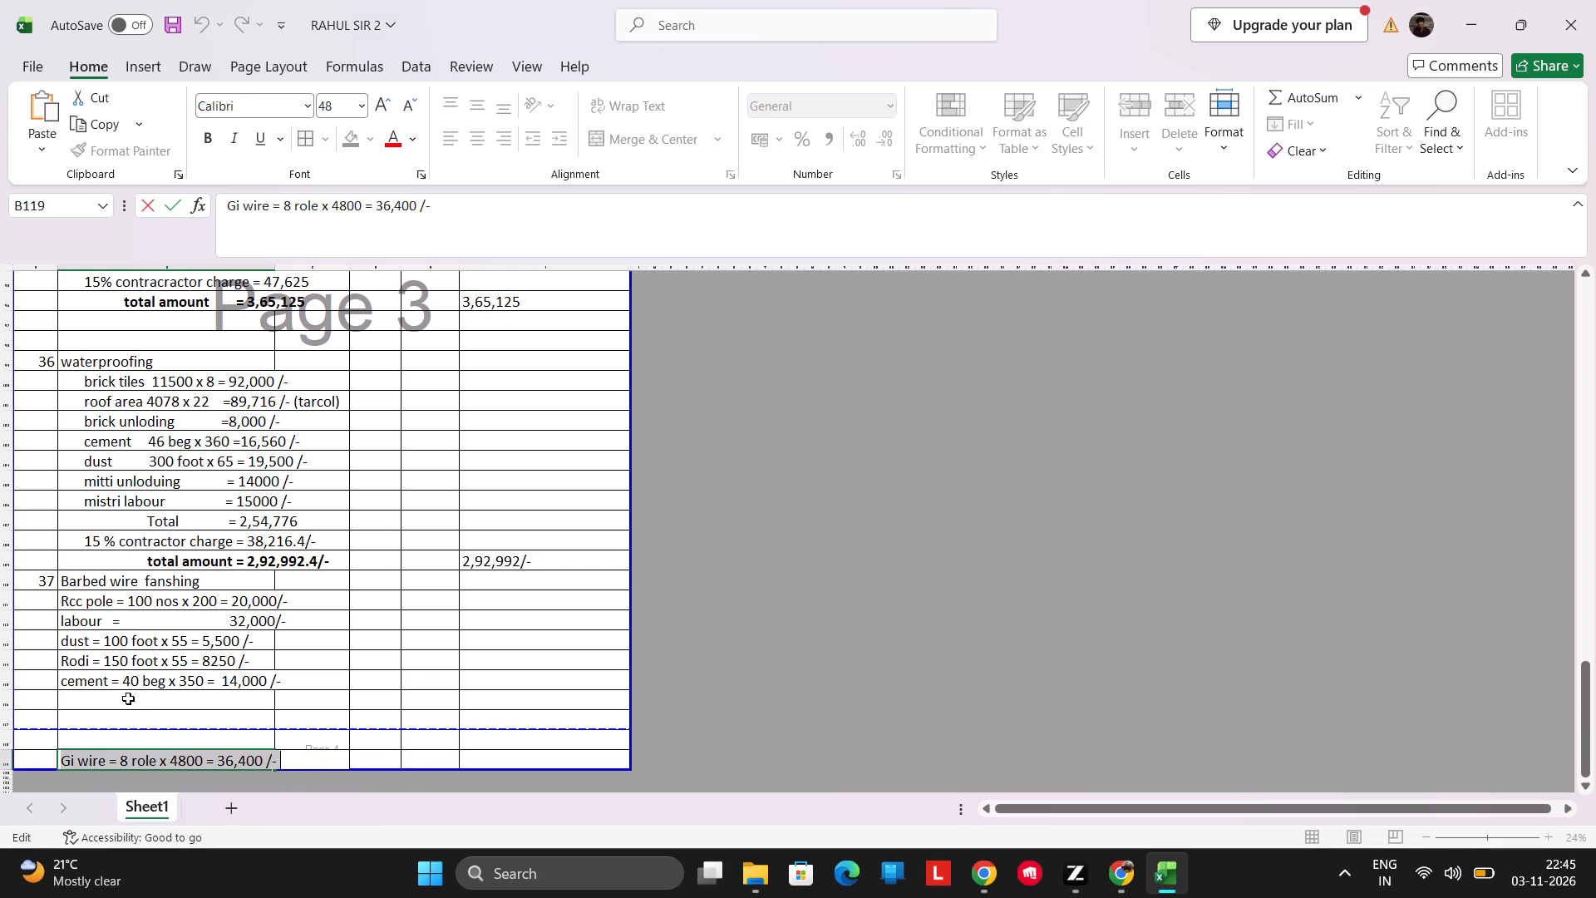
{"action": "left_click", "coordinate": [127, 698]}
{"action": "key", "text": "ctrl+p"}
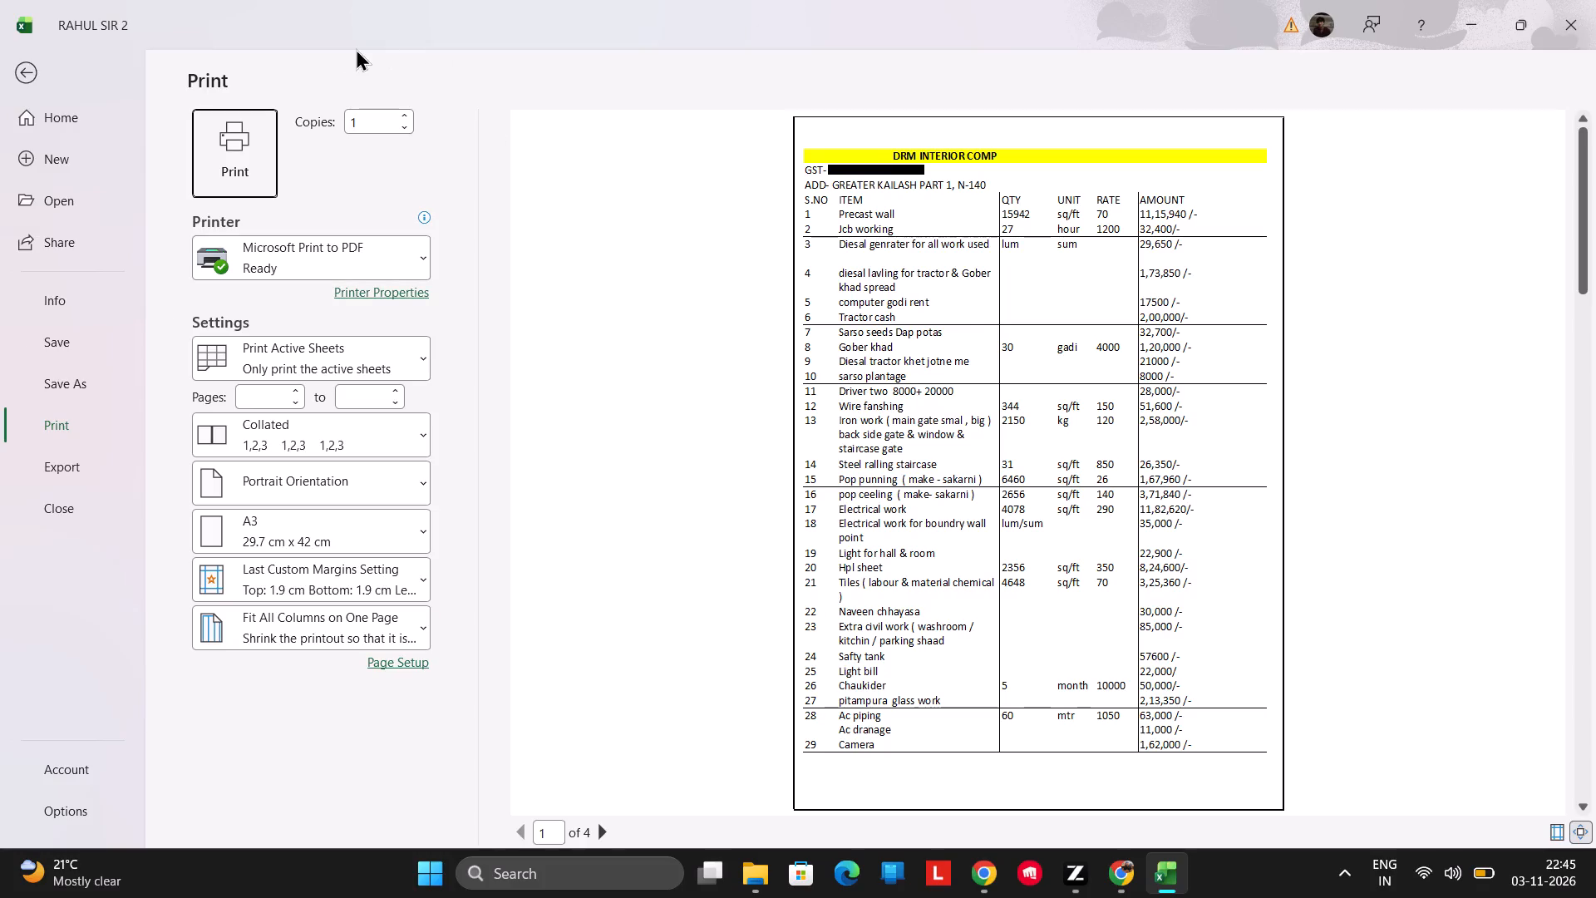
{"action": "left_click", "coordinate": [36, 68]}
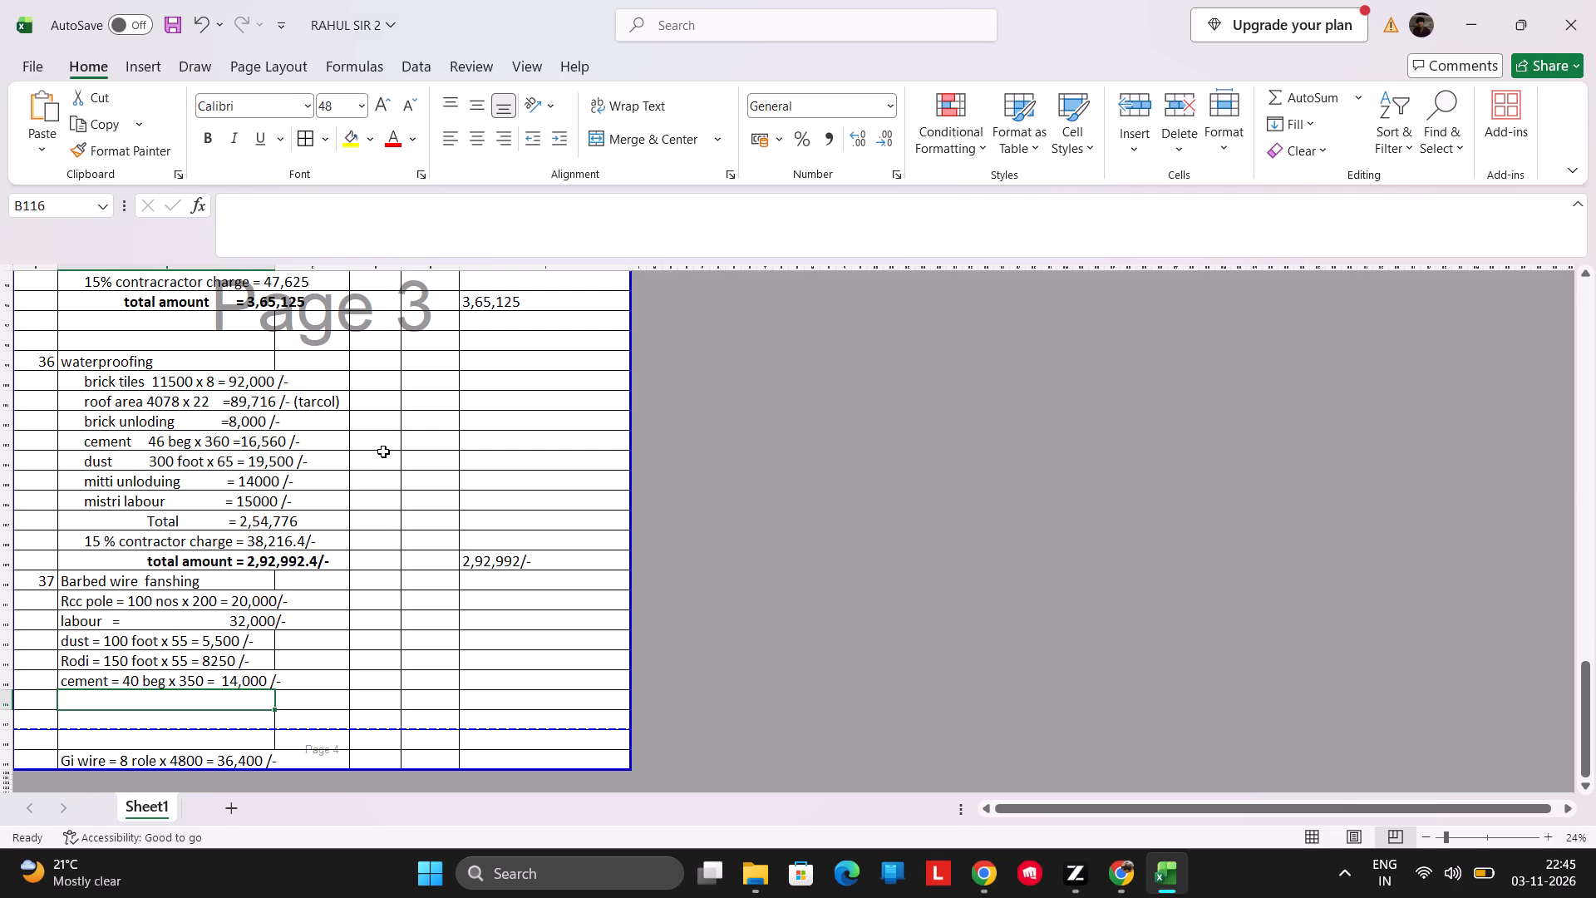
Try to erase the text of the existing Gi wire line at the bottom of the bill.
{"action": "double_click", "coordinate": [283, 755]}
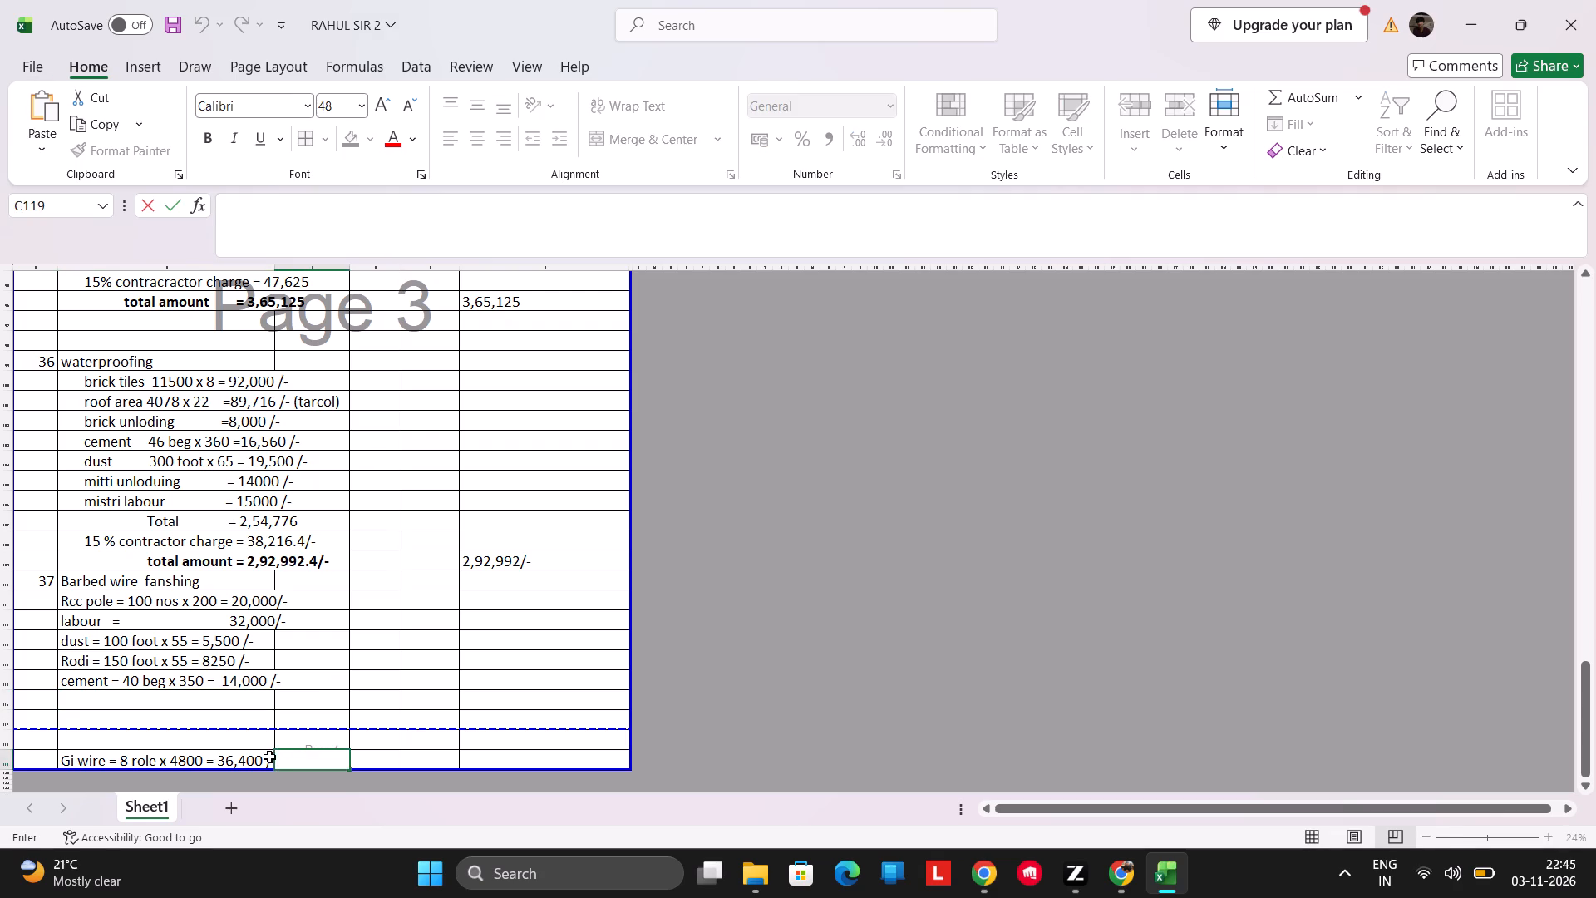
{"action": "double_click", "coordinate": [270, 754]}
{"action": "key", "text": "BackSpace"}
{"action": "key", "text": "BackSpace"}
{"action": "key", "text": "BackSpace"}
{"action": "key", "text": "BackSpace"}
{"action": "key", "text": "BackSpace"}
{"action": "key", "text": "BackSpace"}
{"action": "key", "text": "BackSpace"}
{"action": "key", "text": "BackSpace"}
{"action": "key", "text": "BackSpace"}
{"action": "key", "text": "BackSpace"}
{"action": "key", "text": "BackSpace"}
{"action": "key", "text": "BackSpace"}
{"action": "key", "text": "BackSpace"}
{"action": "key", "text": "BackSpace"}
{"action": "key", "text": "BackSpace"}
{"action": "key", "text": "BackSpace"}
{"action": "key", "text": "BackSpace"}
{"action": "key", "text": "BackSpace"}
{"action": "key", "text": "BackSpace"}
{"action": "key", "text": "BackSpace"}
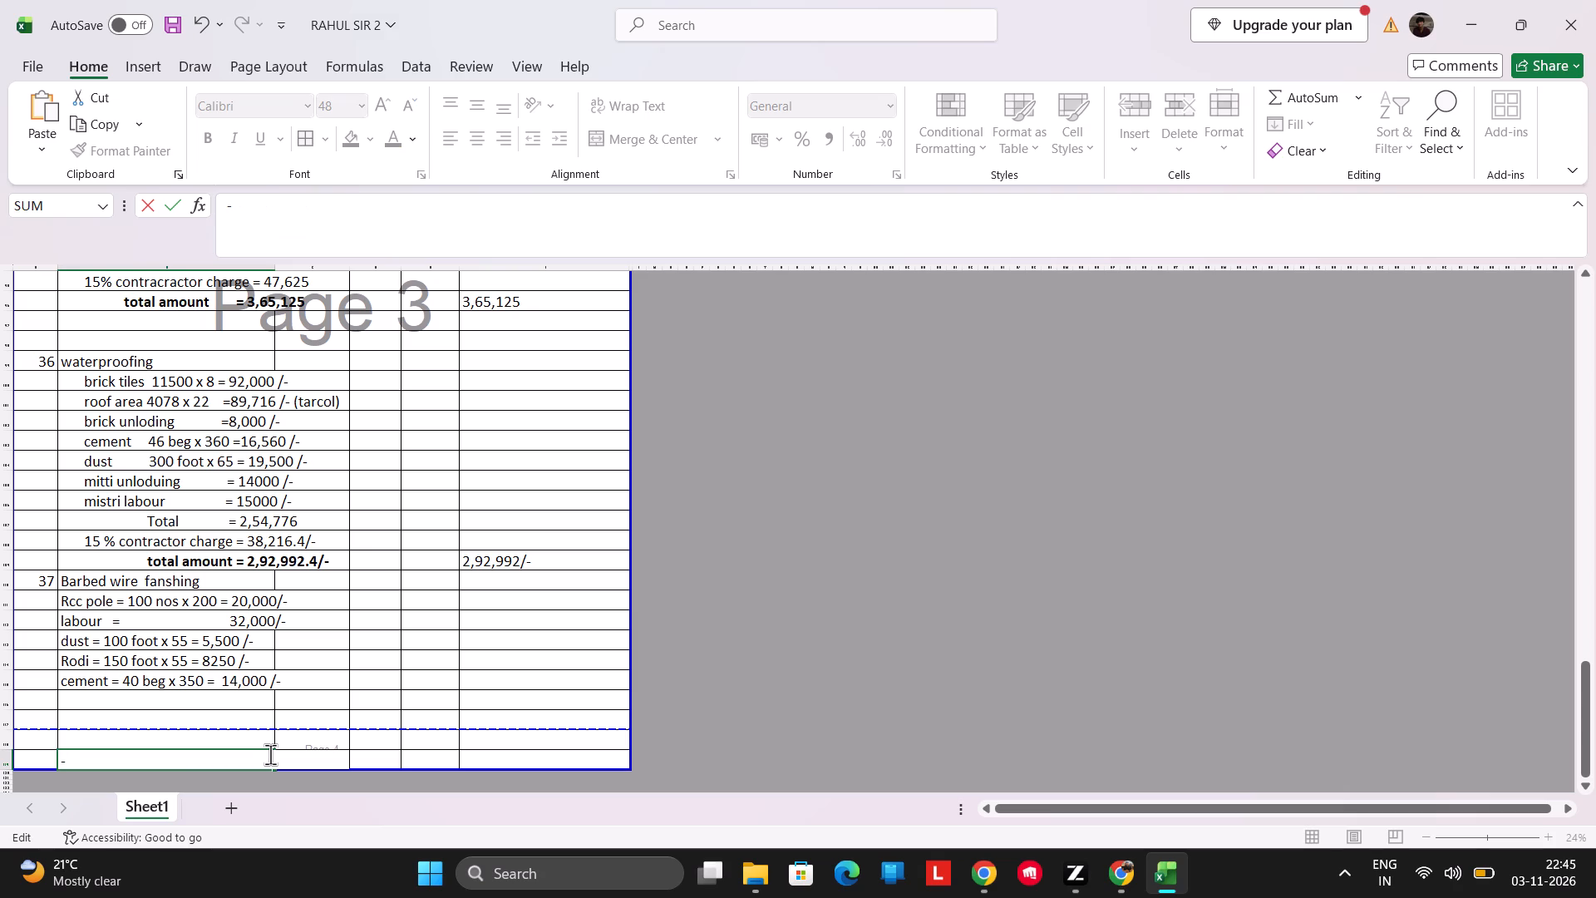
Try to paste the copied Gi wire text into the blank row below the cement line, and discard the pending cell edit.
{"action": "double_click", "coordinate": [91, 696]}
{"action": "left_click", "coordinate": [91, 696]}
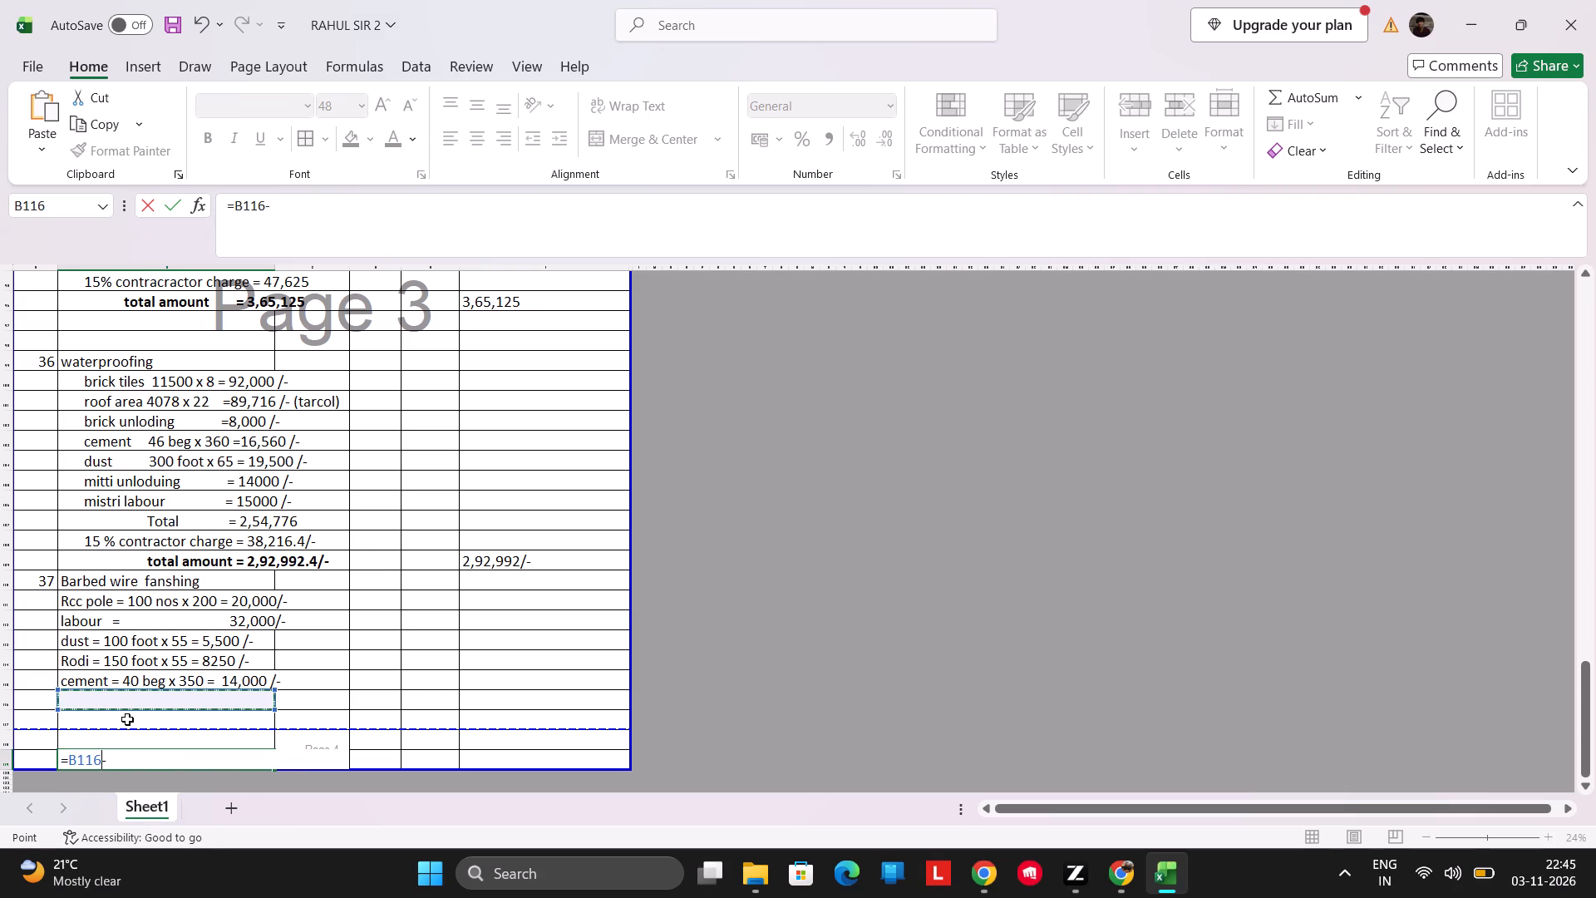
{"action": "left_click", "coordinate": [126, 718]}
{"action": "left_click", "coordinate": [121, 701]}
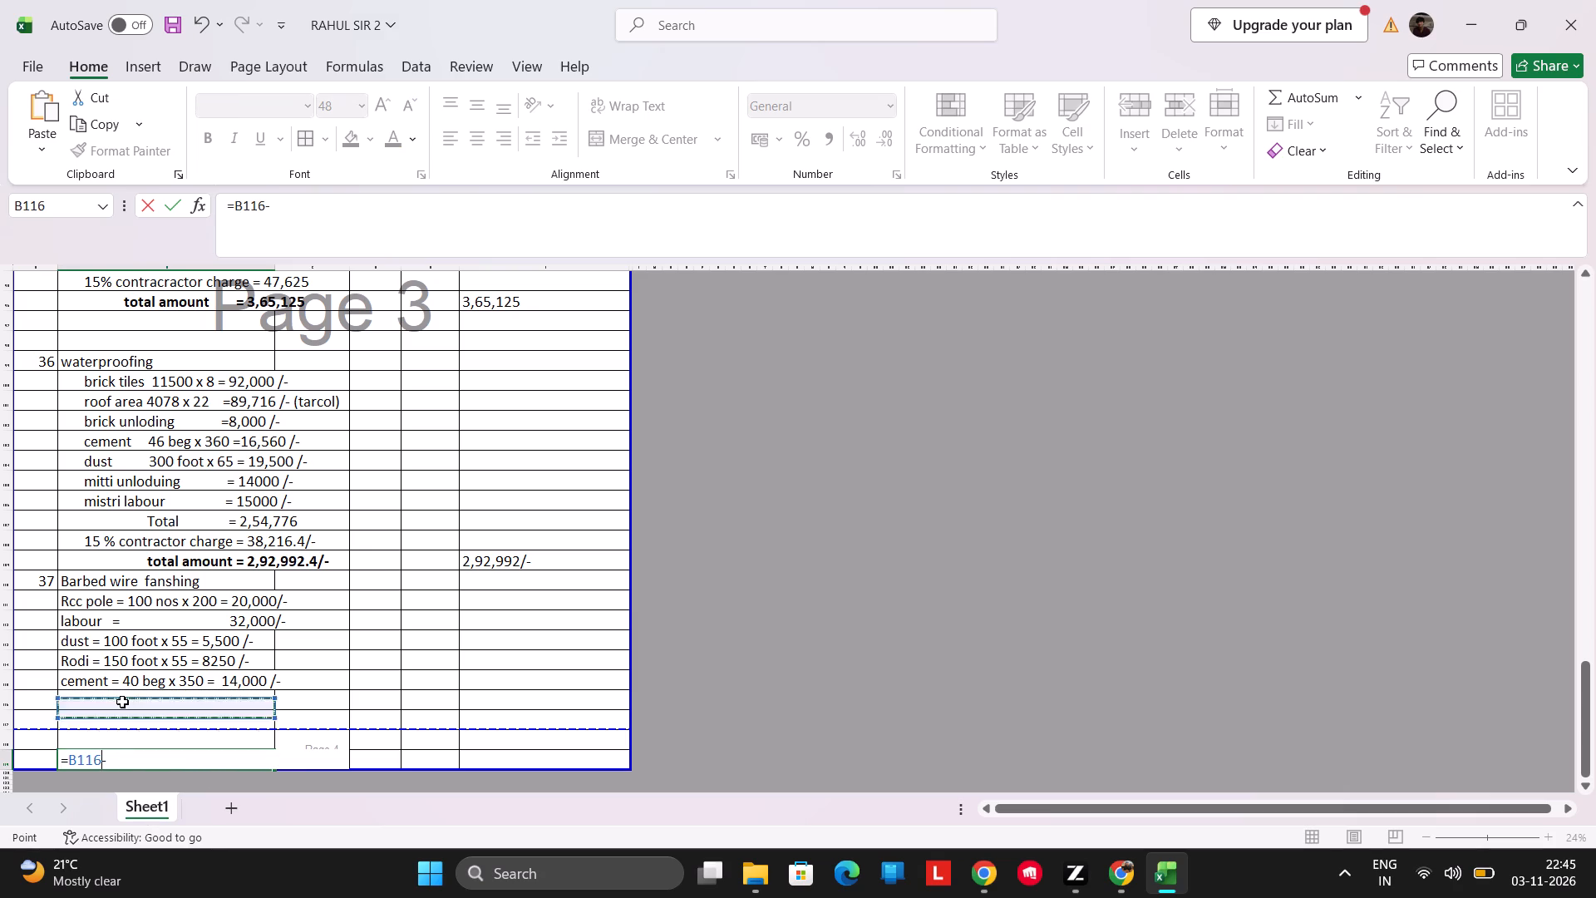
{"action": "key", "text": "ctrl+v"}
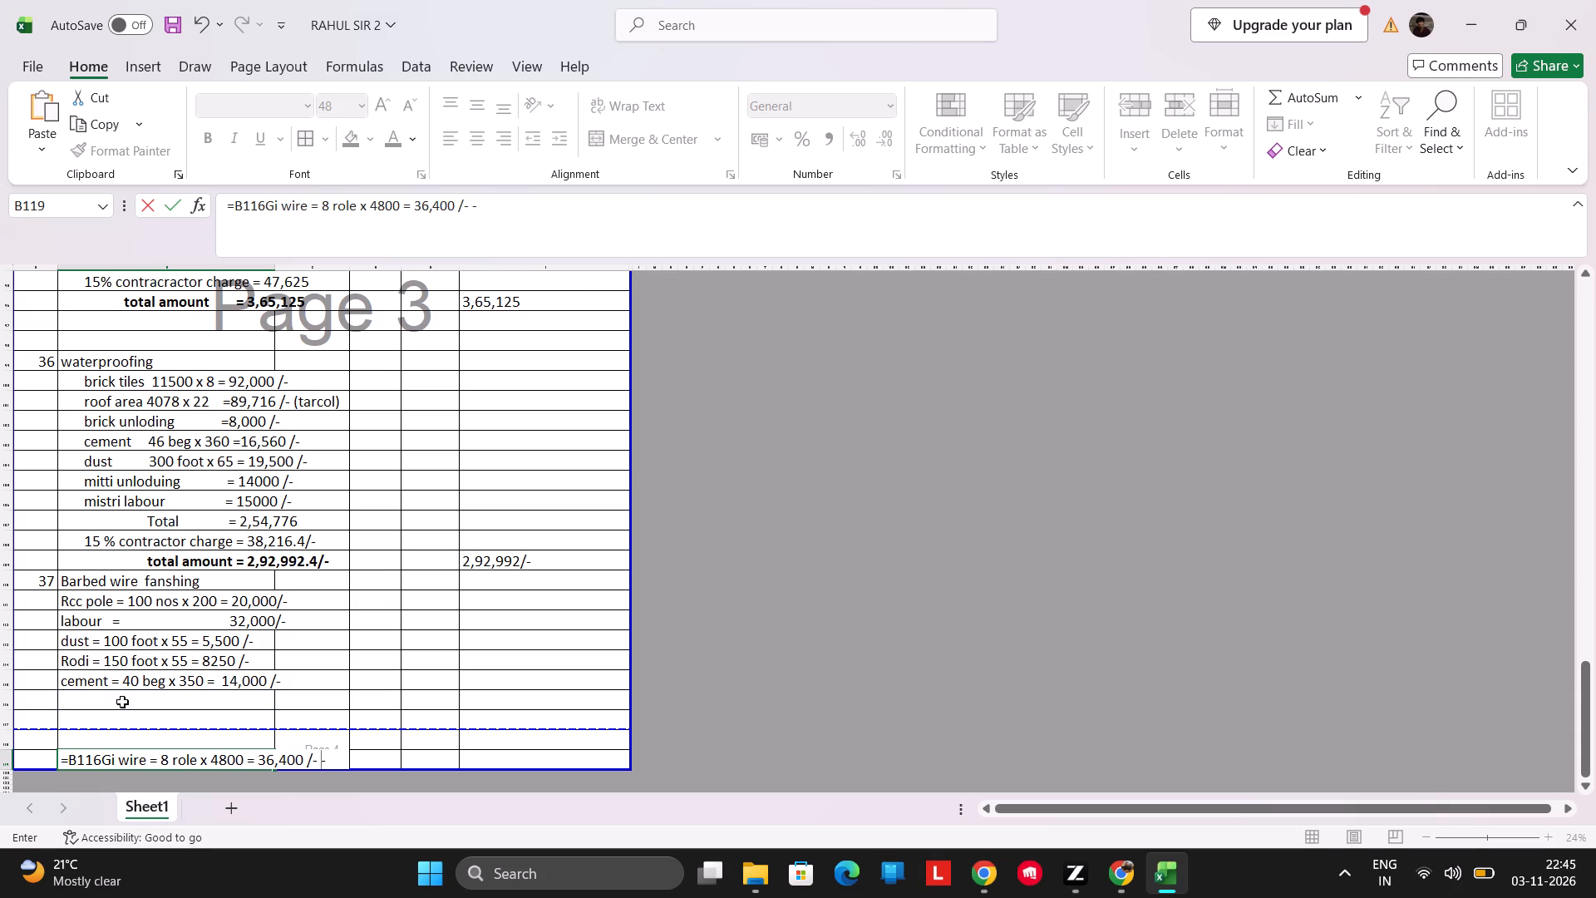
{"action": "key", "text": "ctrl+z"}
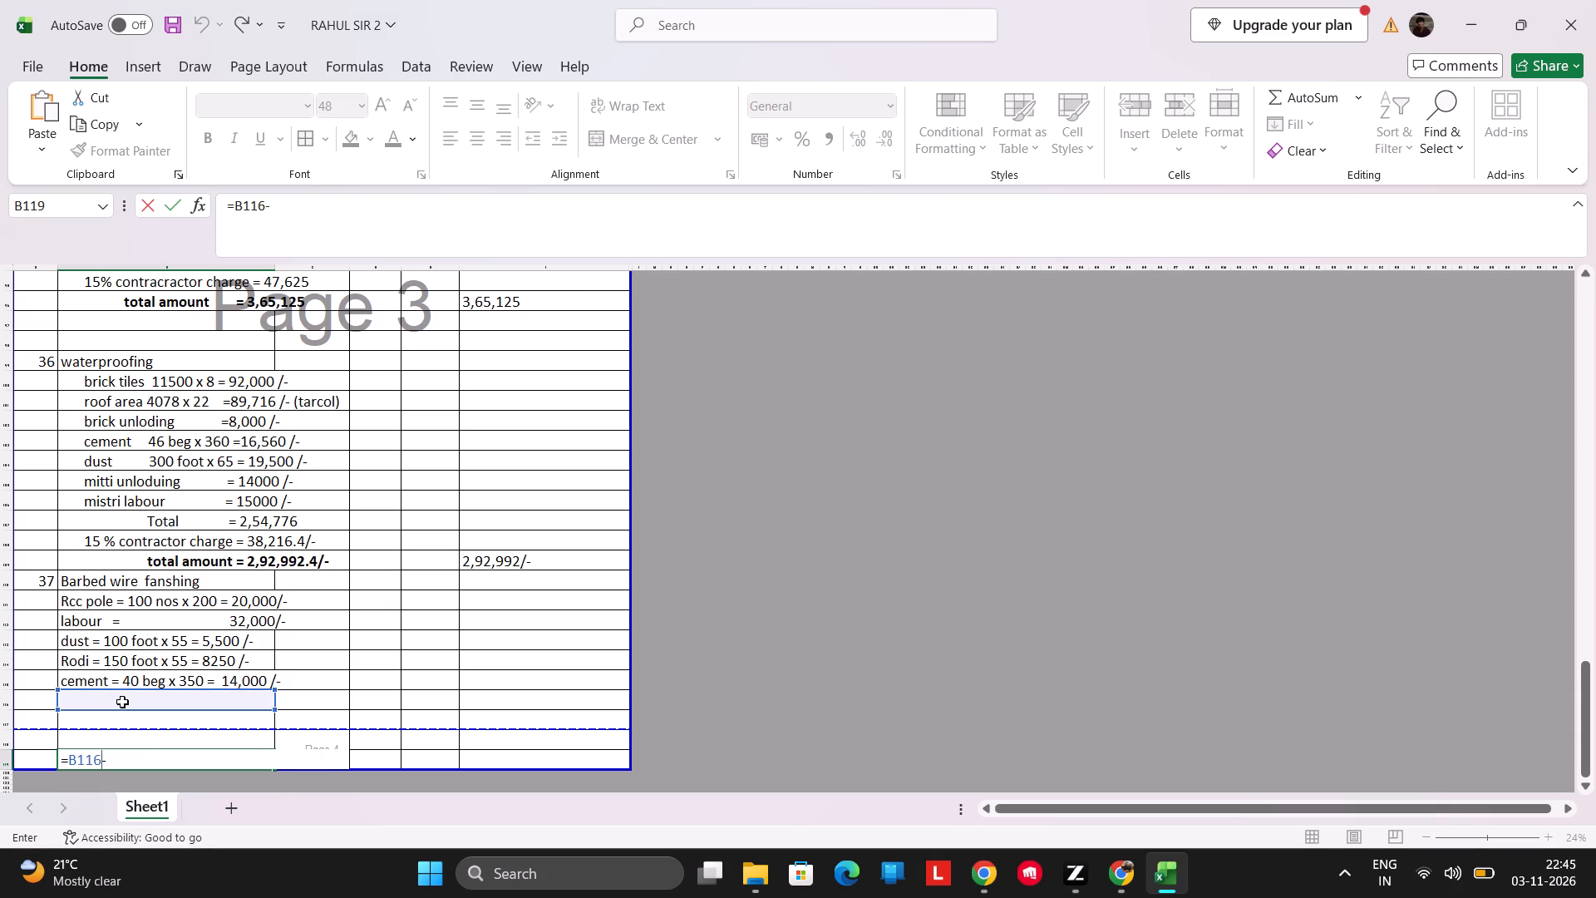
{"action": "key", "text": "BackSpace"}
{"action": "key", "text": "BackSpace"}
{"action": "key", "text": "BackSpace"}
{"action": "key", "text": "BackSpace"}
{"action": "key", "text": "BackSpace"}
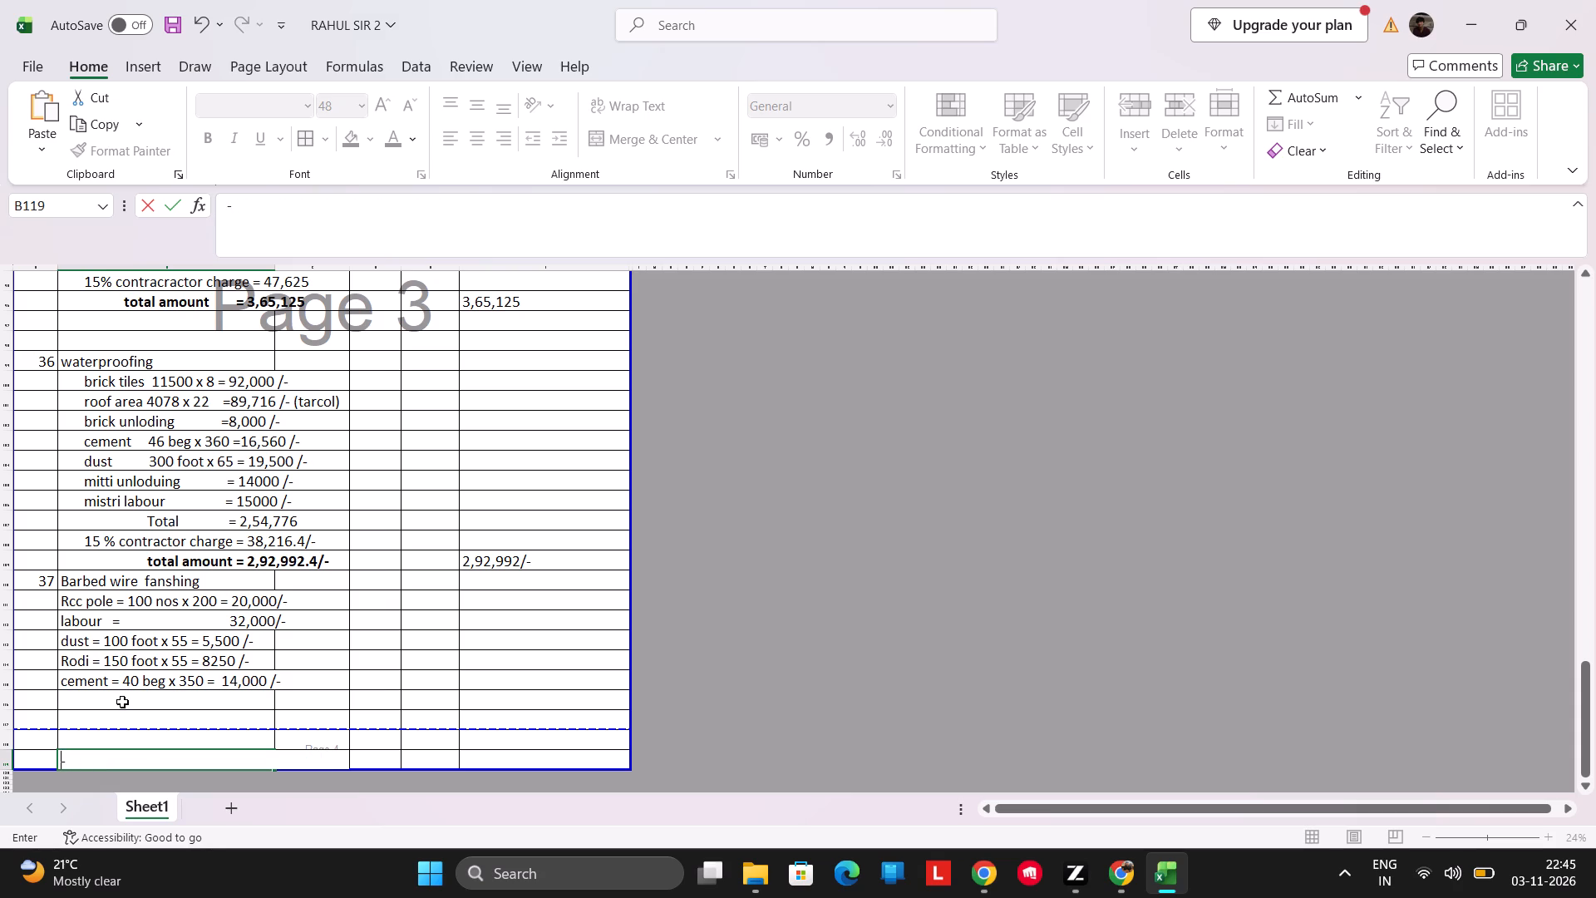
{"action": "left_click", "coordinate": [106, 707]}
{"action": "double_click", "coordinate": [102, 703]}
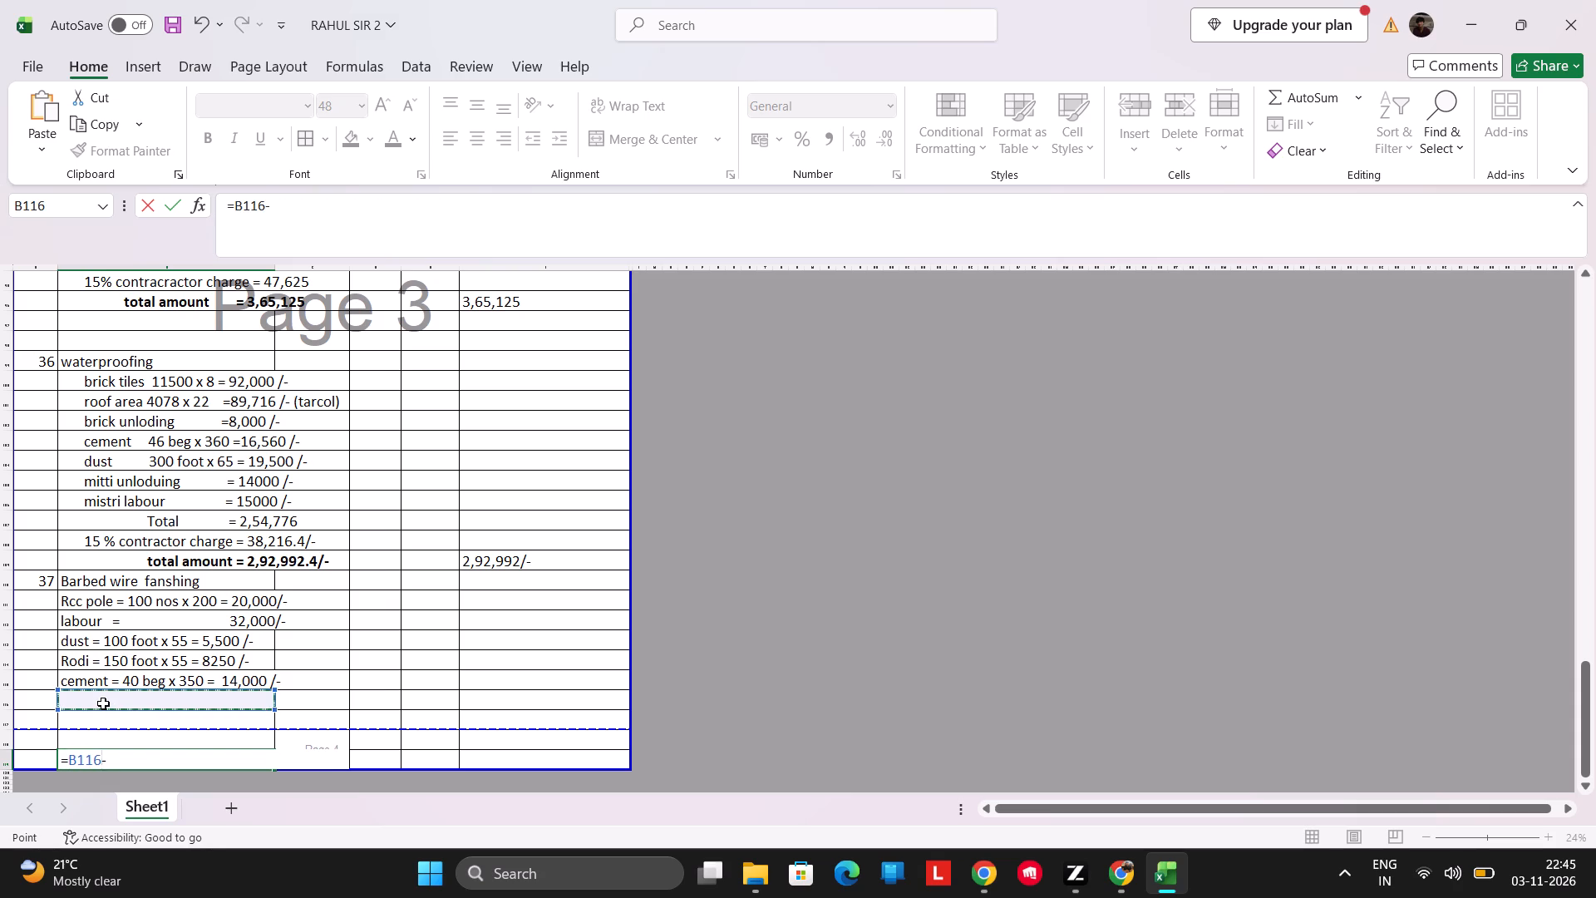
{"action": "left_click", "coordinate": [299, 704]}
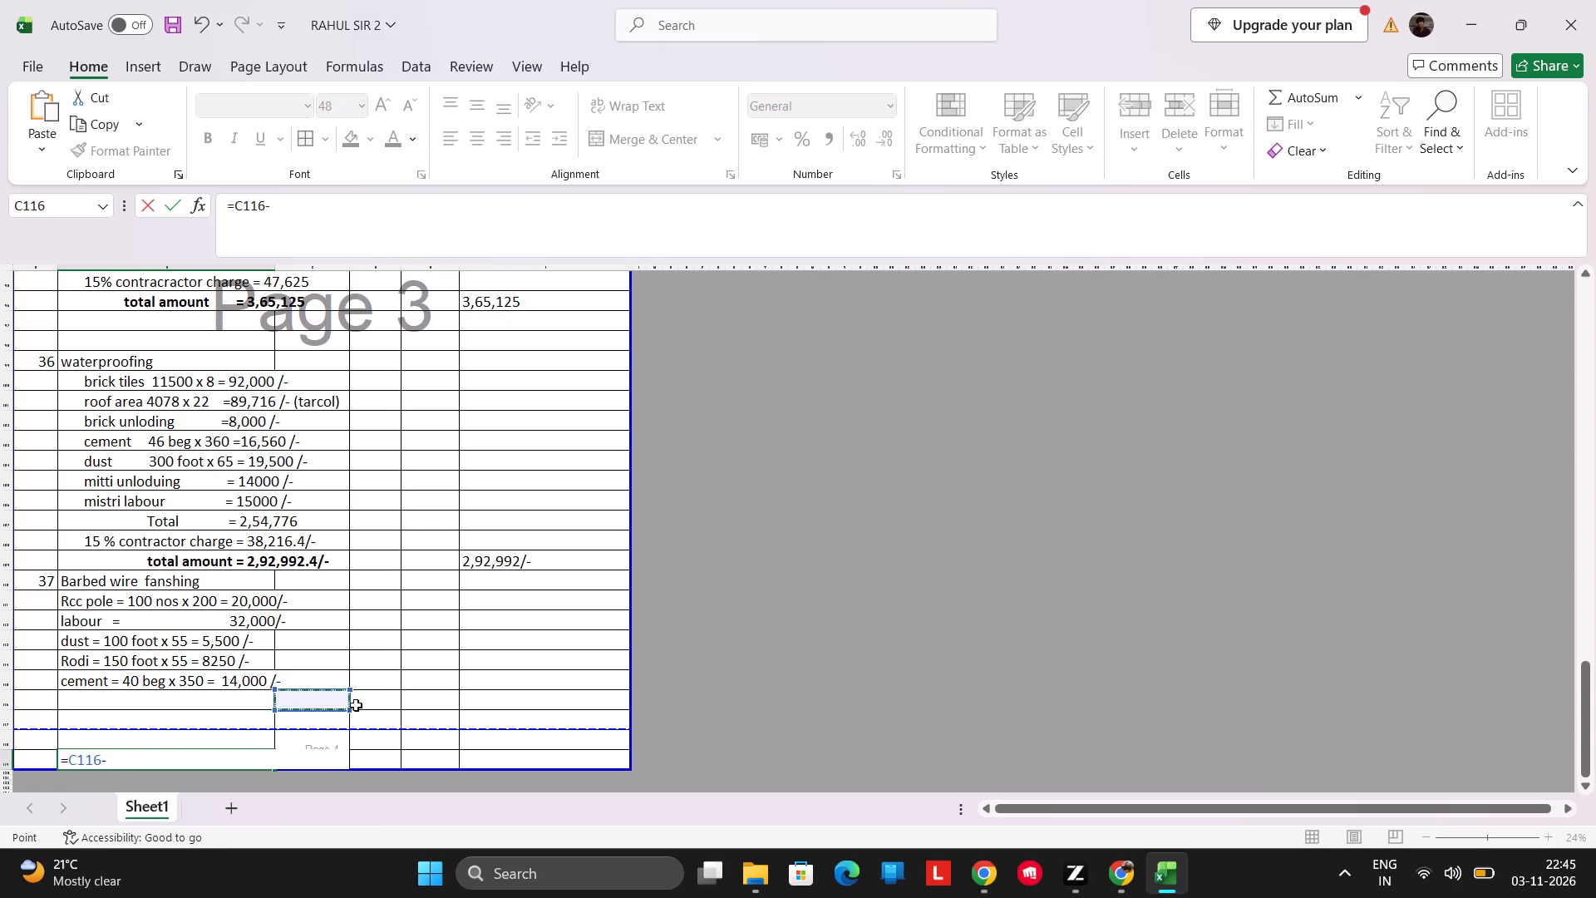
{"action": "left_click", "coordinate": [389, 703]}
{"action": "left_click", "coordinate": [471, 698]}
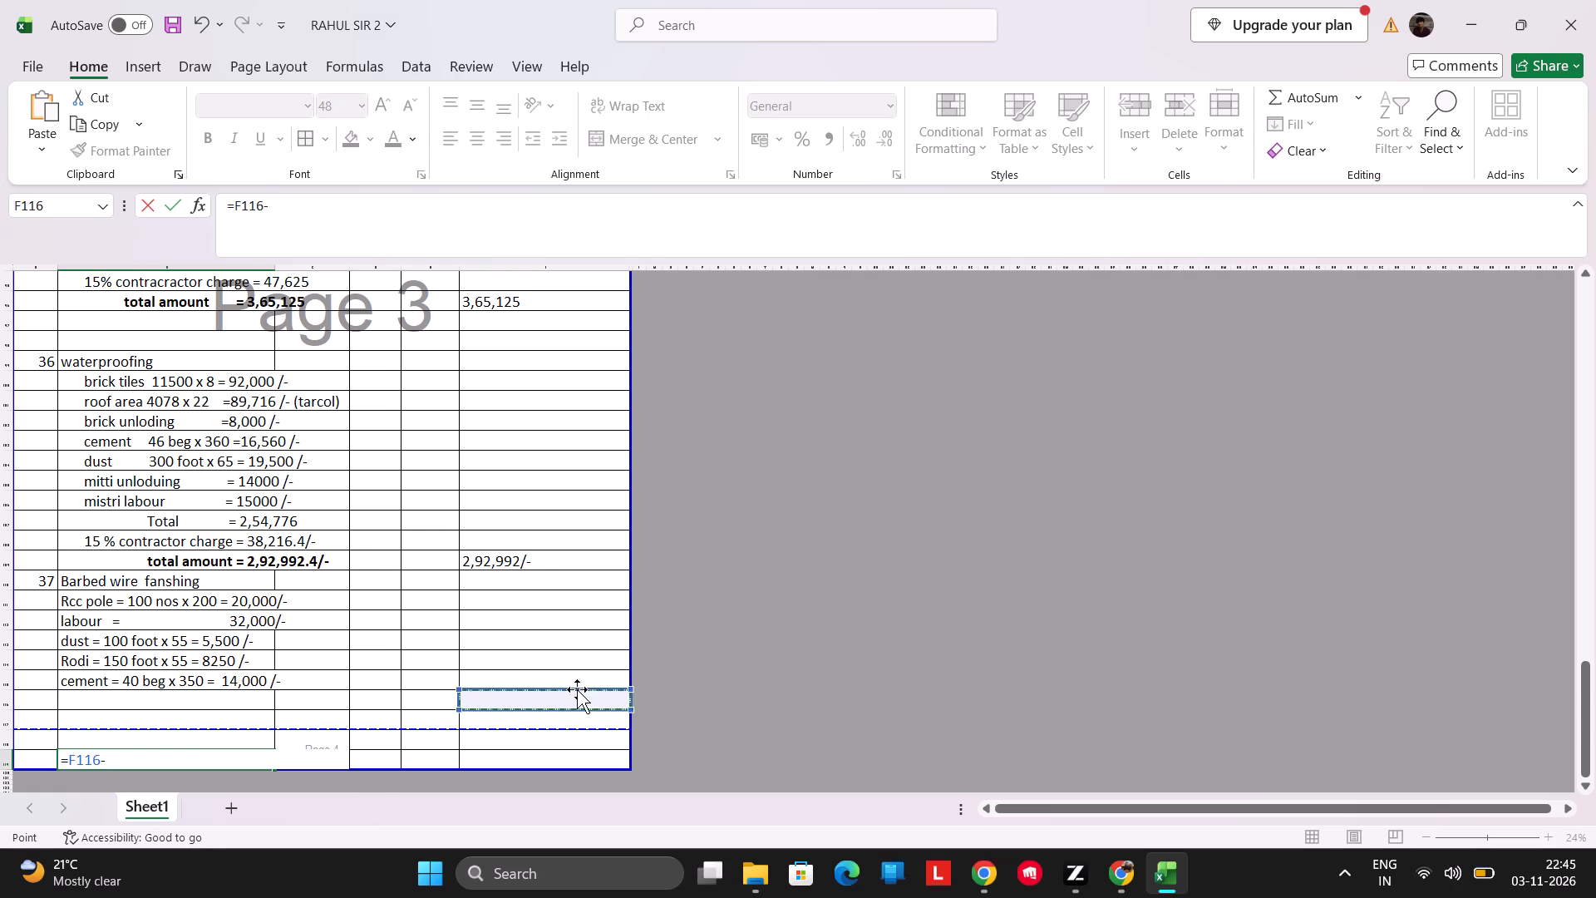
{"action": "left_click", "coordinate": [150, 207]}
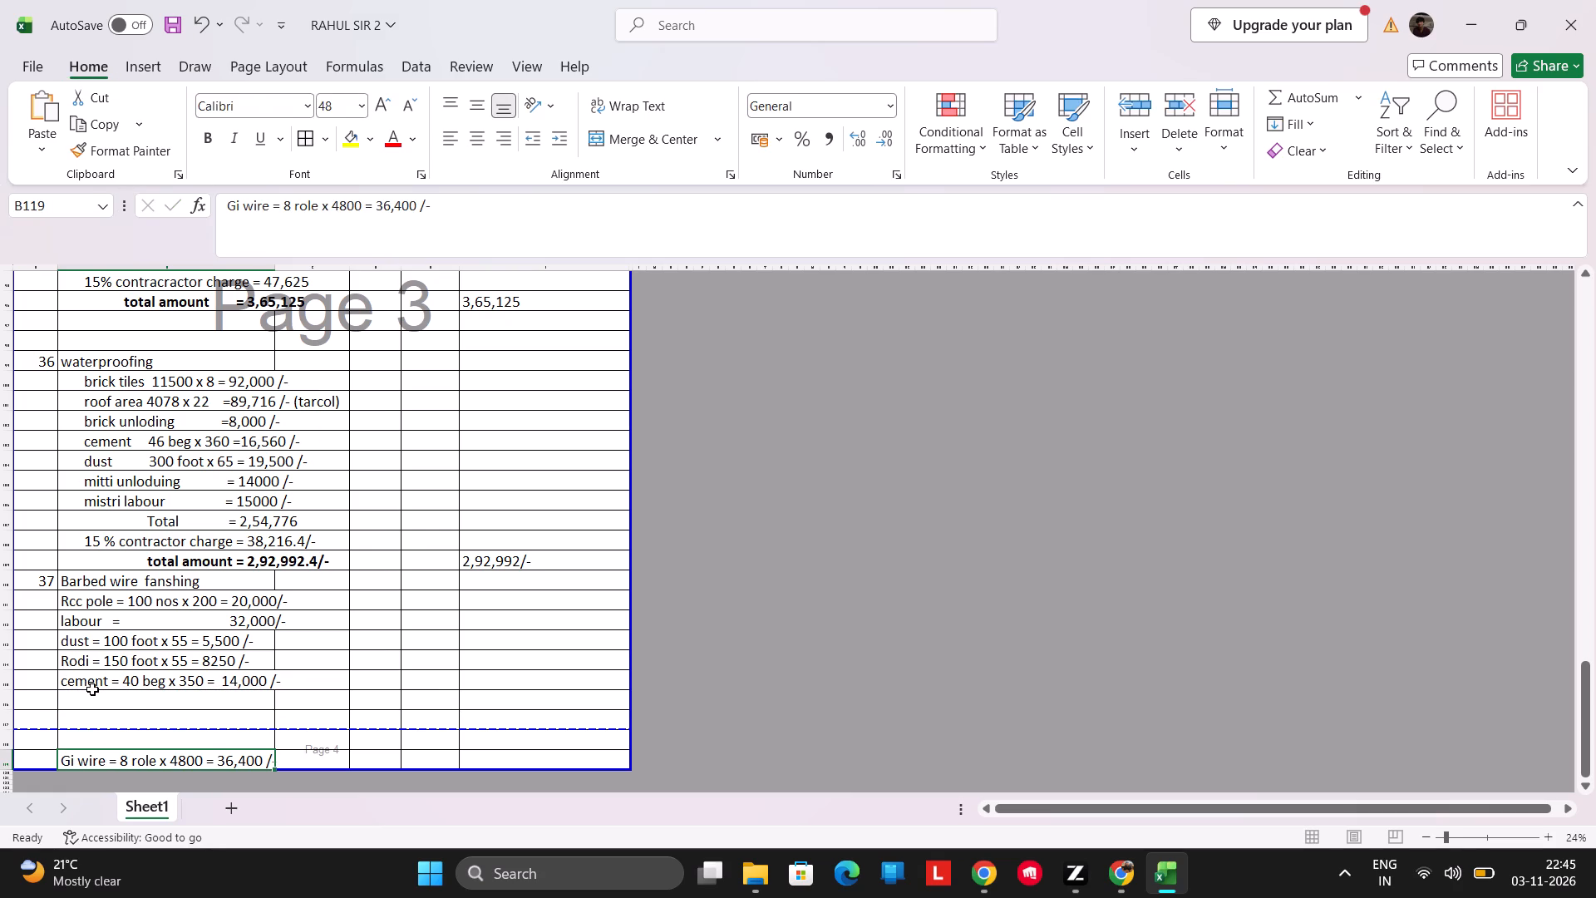
Enter "Gi wire = 8 role x 4800 = 36,400 /-" in the blank row directly below the cement line.
{"action": "left_click", "coordinate": [83, 700]}
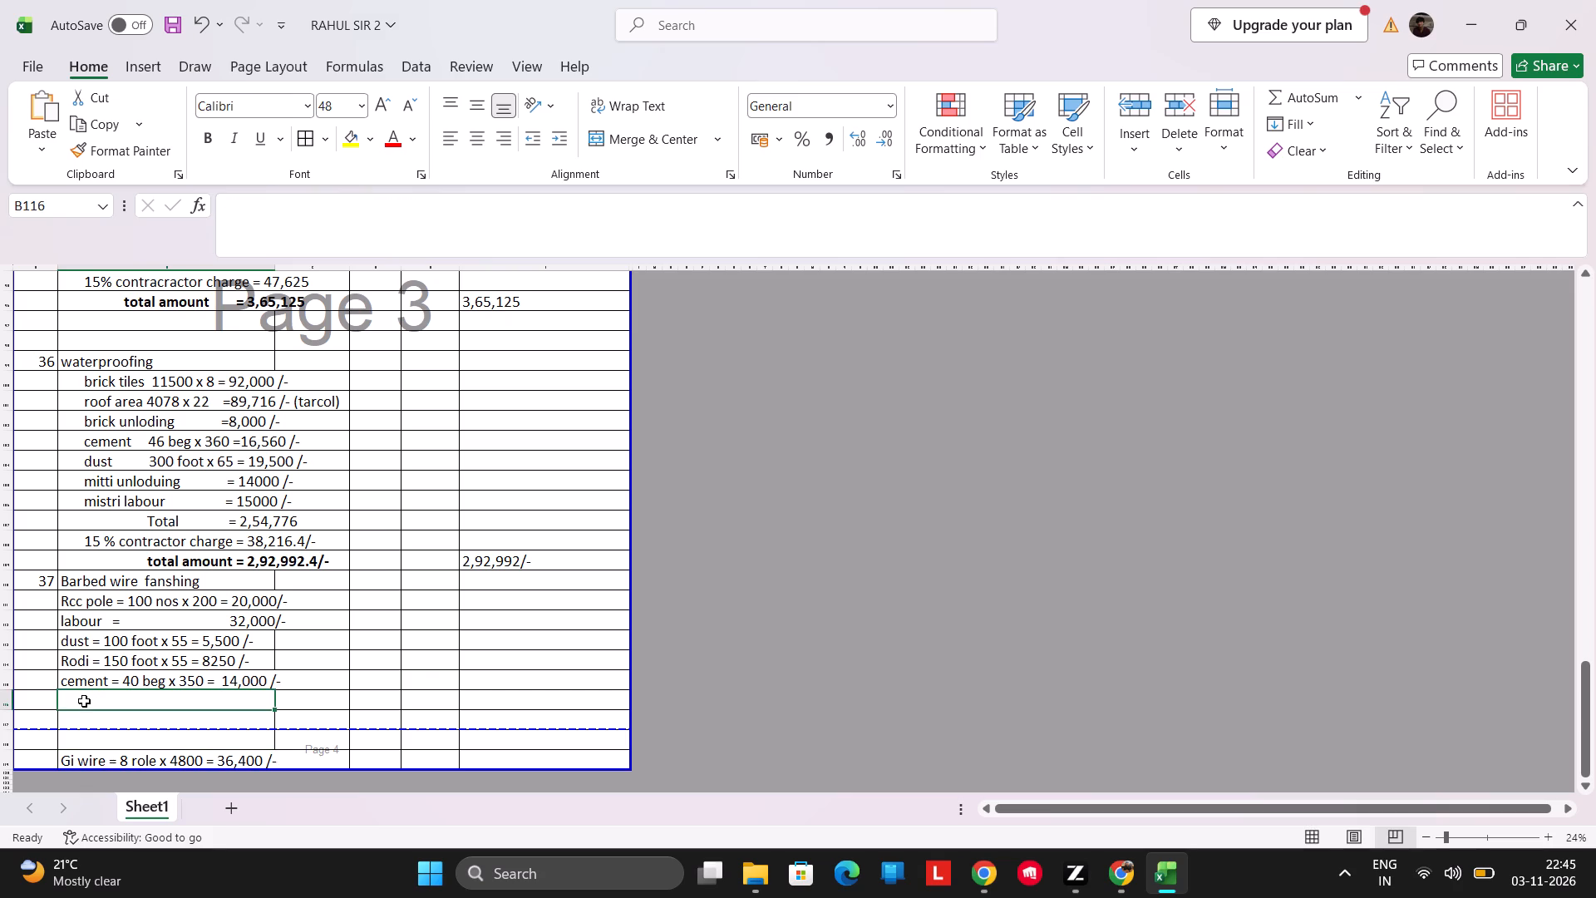
{"action": "type", "text": "gi"}
{"action": "key", "text": "space"}
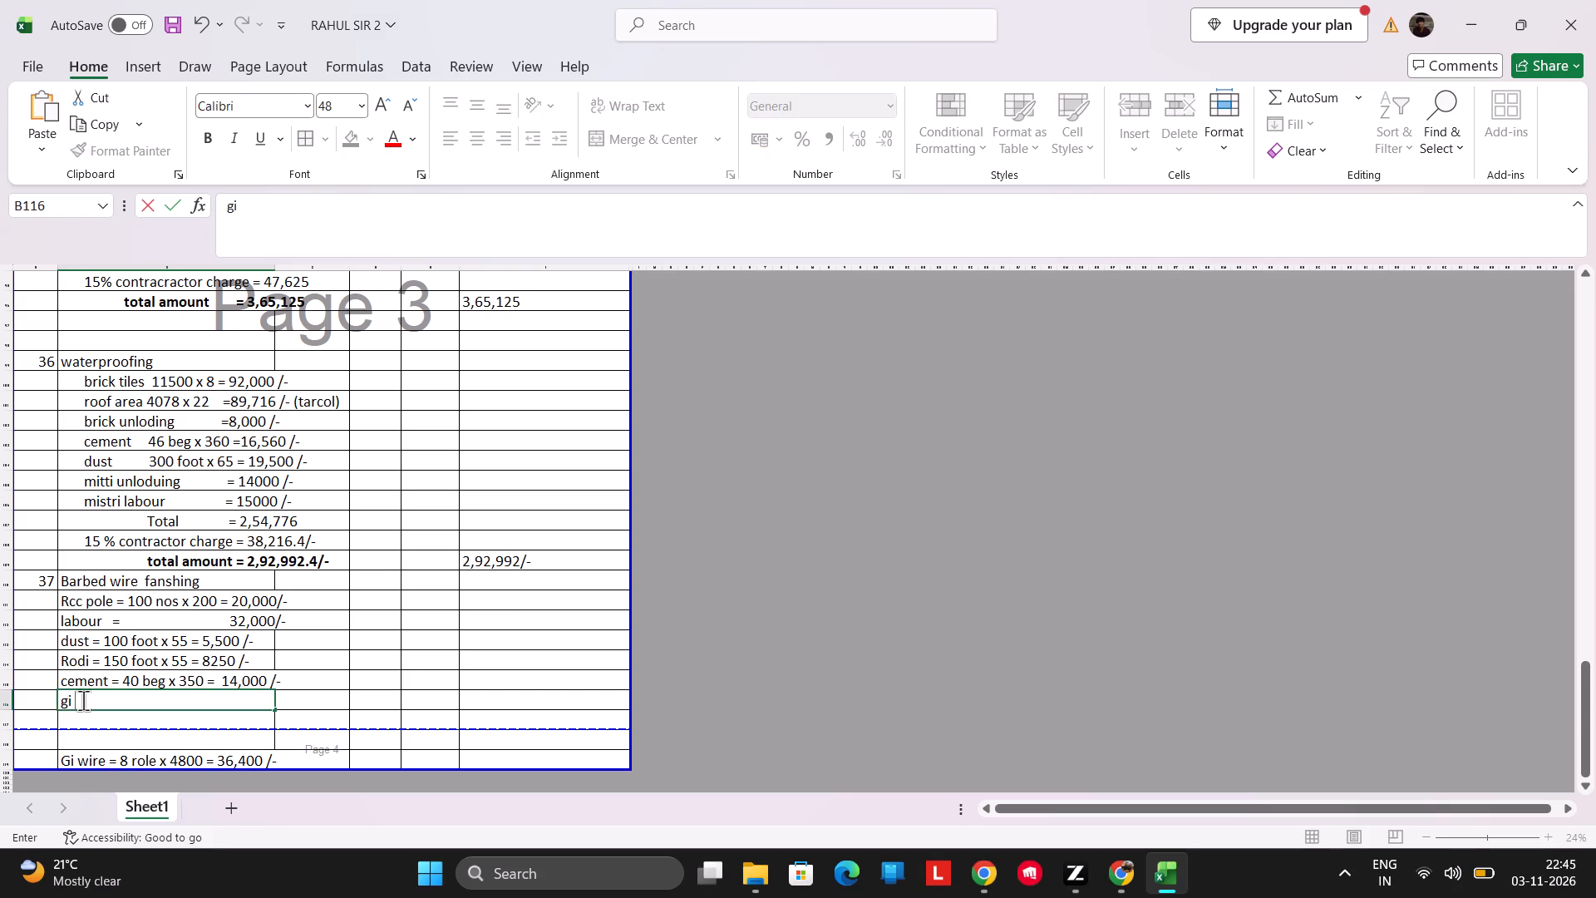
{"action": "key", "text": "BackSpace"}
{"action": "key", "text": "BackSpace"}
{"action": "key", "text": "BackSpace"}
{"action": "key", "text": "g"}
{"action": "key", "text": "i"}
{"action": "key", "text": "space"}
{"action": "key", "text": "w"}
{"action": "type", "text": "ire"}
{"action": "key", "text": "space"}
{"action": "type", "text": "="}
{"action": "key", "text": "space"}
{"action": "type", "text": "8 r"}
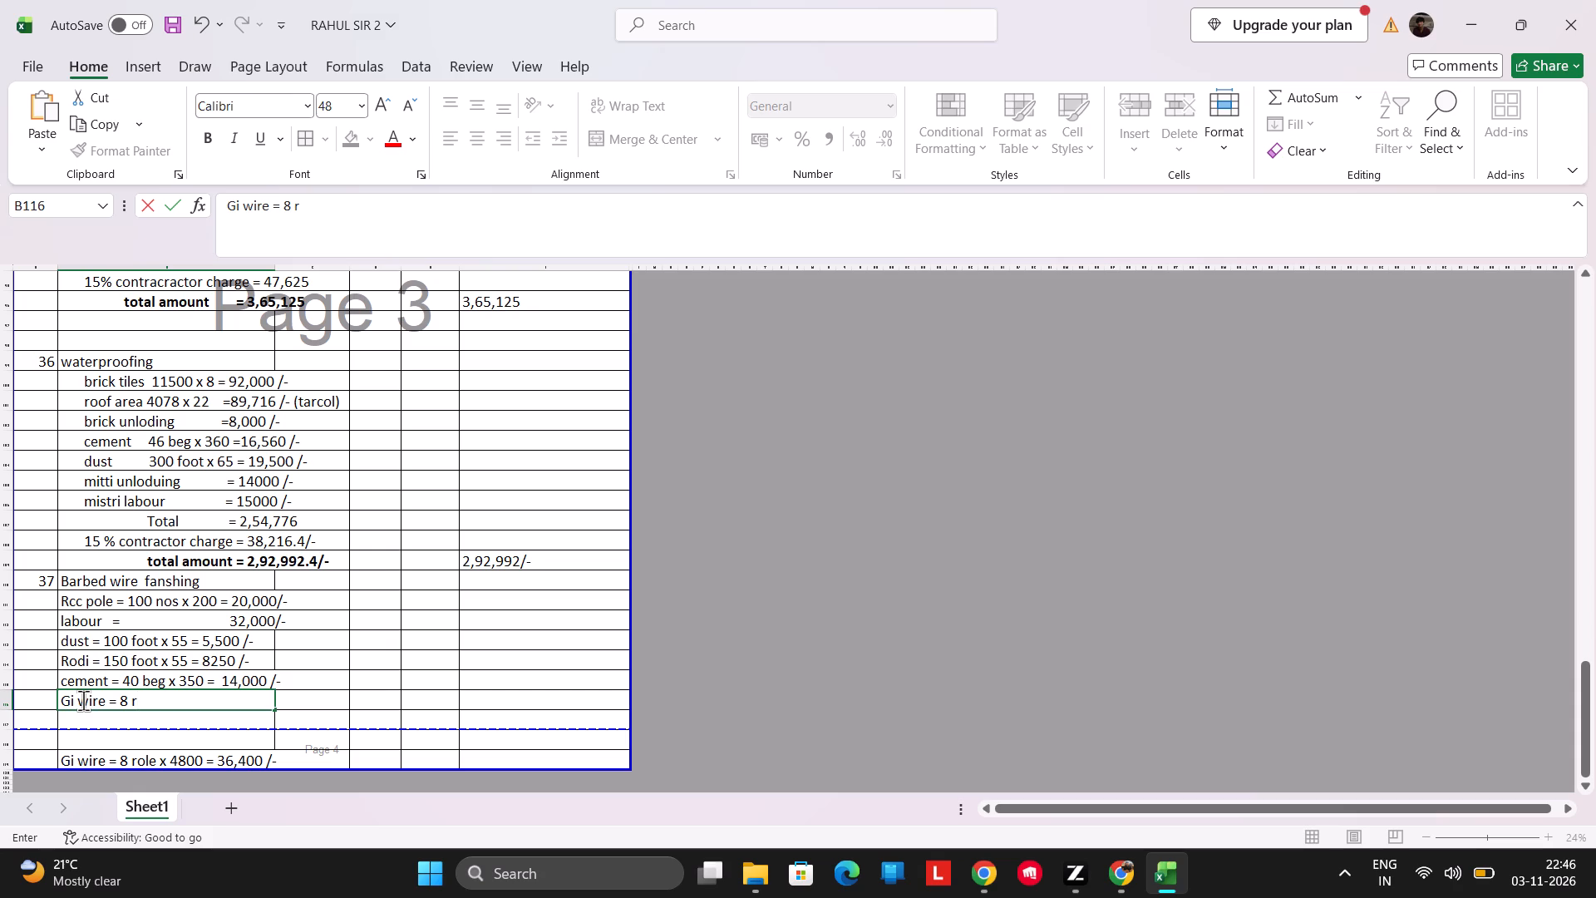
{"action": "key", "text": "o"}
{"action": "type", "text": "le"}
{"action": "key", "text": "space"}
{"action": "type", "text": "x"}
{"action": "key", "text": "space"}
{"action": "type", "text": "4800"}
{"action": "key", "text": "space"}
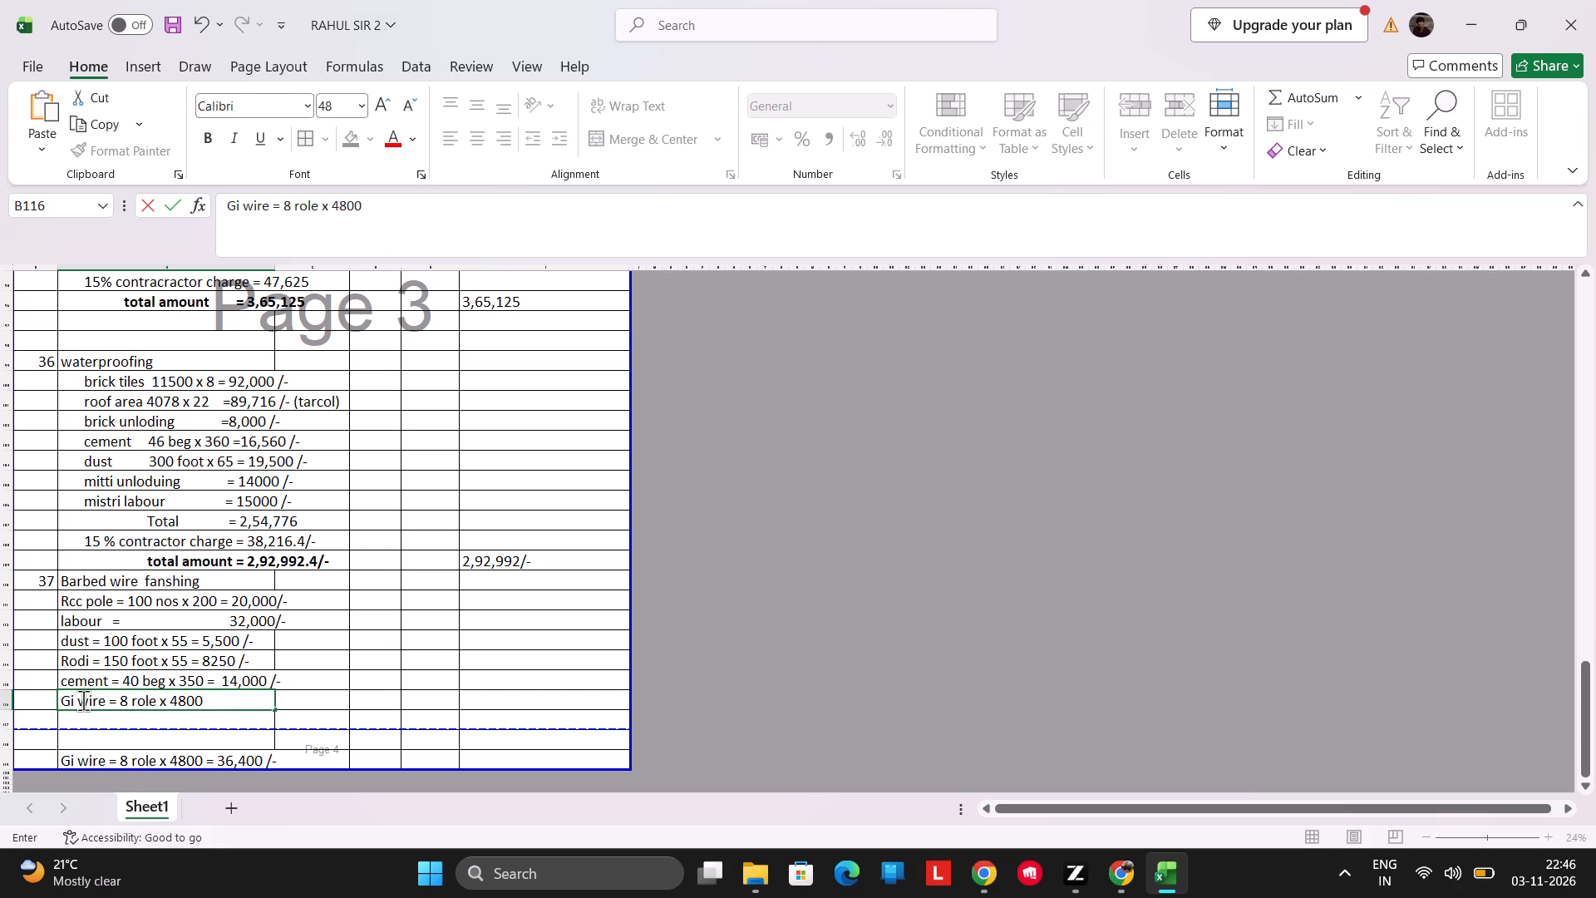
{"action": "type", "text": "="}
{"action": "key", "text": "space"}
{"action": "key", "text": "3"}
{"action": "key", "text": "6"}
{"action": "key", "text": "comma"}
{"action": "type", "text": "400"}
{"action": "key", "text": "space"}
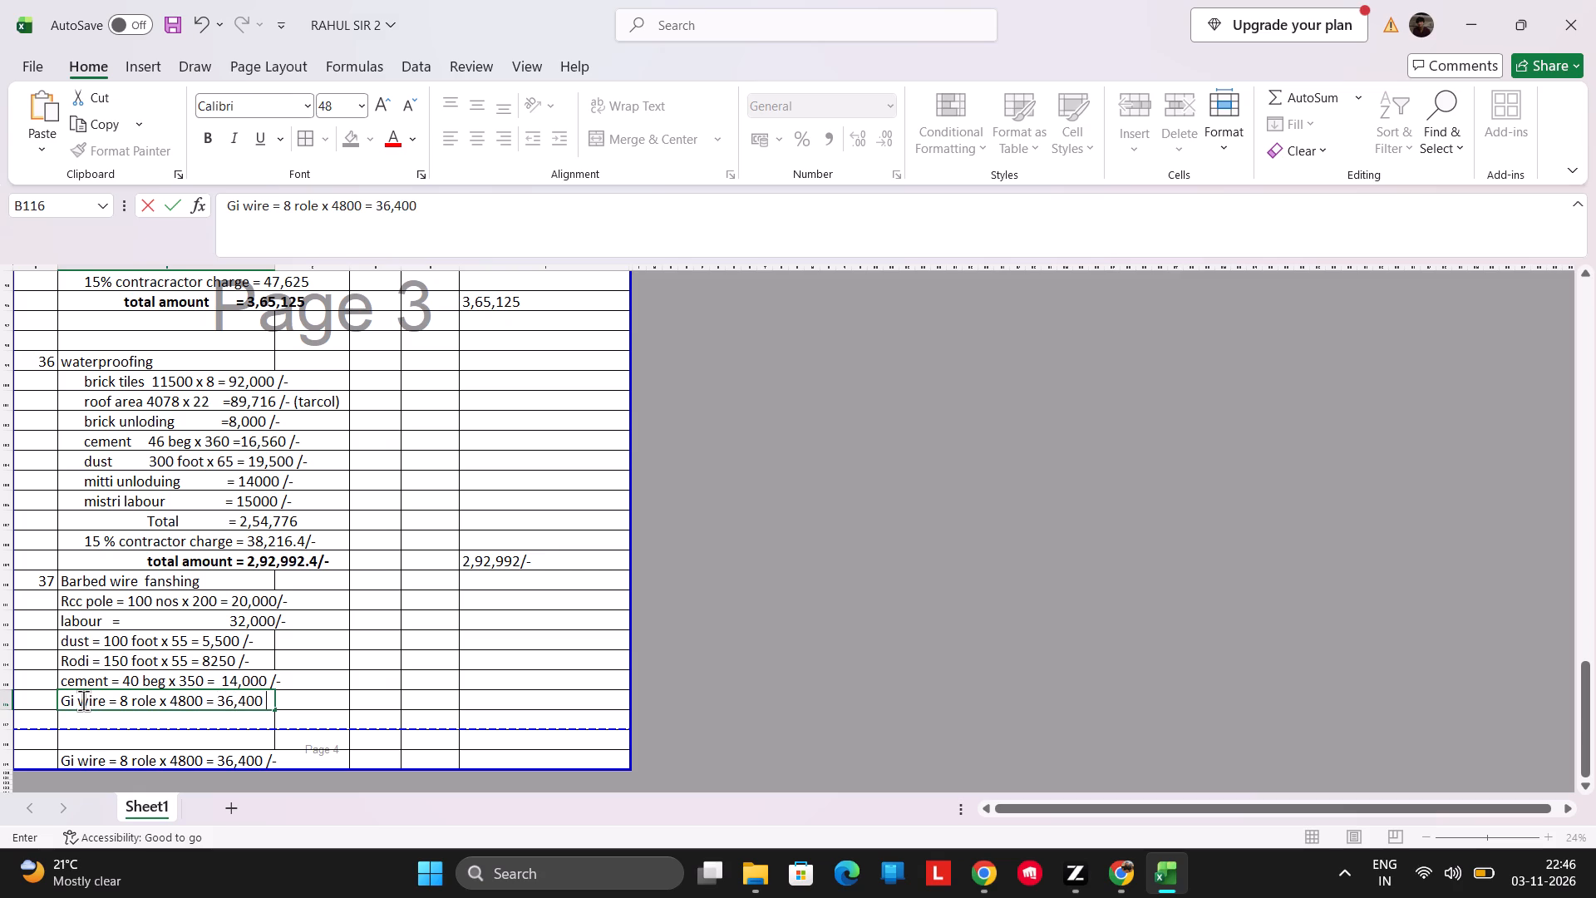
{"action": "type", "text": "/-"}
{"action": "key", "text": "space"}
Erase all the text of the duplicate Gi wire line in the bottom row of the bill.
{"action": "left_click", "coordinate": [298, 760]}
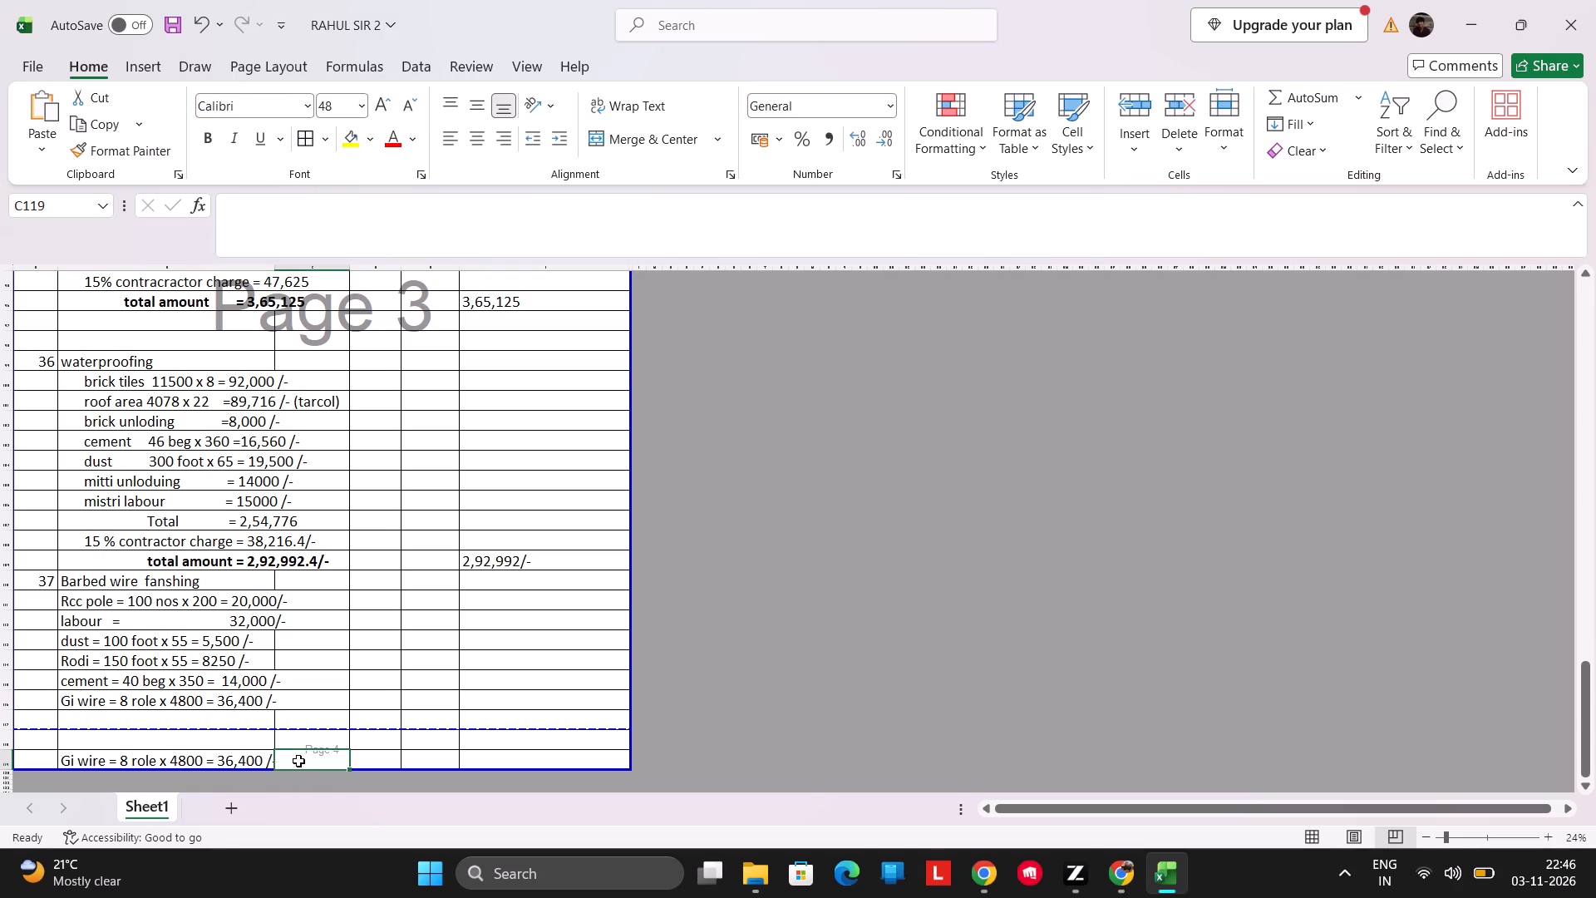
{"action": "double_click", "coordinate": [262, 758]}
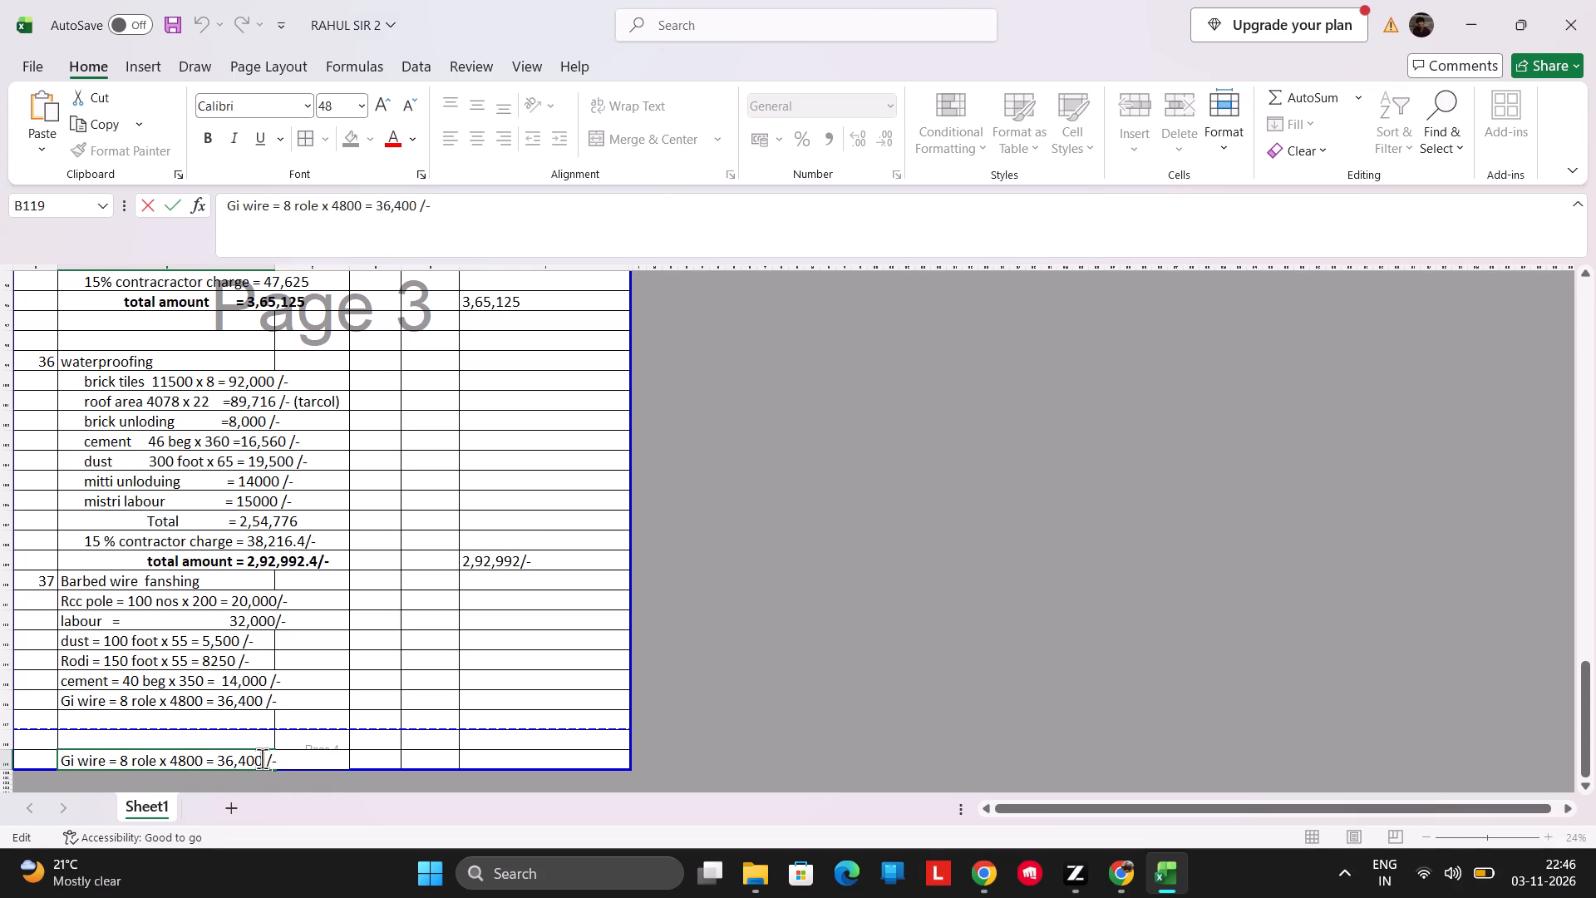
{"action": "key", "text": "BackSpace"}
{"action": "key", "text": "BackSpace"}
{"action": "key", "text": "BackSpace"}
{"action": "key", "text": "BackSpace"}
{"action": "key", "text": "BackSpace"}
{"action": "key", "text": "BackSpace"}
{"action": "key", "text": "BackSpace"}
{"action": "key", "text": "BackSpace"}
{"action": "key", "text": "BackSpace"}
{"action": "key", "text": "BackSpace"}
{"action": "key", "text": "BackSpace"}
{"action": "key", "text": "BackSpace"}
{"action": "key", "text": "BackSpace"}
{"action": "key", "text": "BackSpace"}
{"action": "key", "text": "BackSpace"}
{"action": "key", "text": "BackSpace"}
{"action": "key", "text": "BackSpace"}
{"action": "key", "text": "BackSpace"}
{"action": "key", "text": "BackSpace"}
{"action": "key", "text": "BackSpace"}
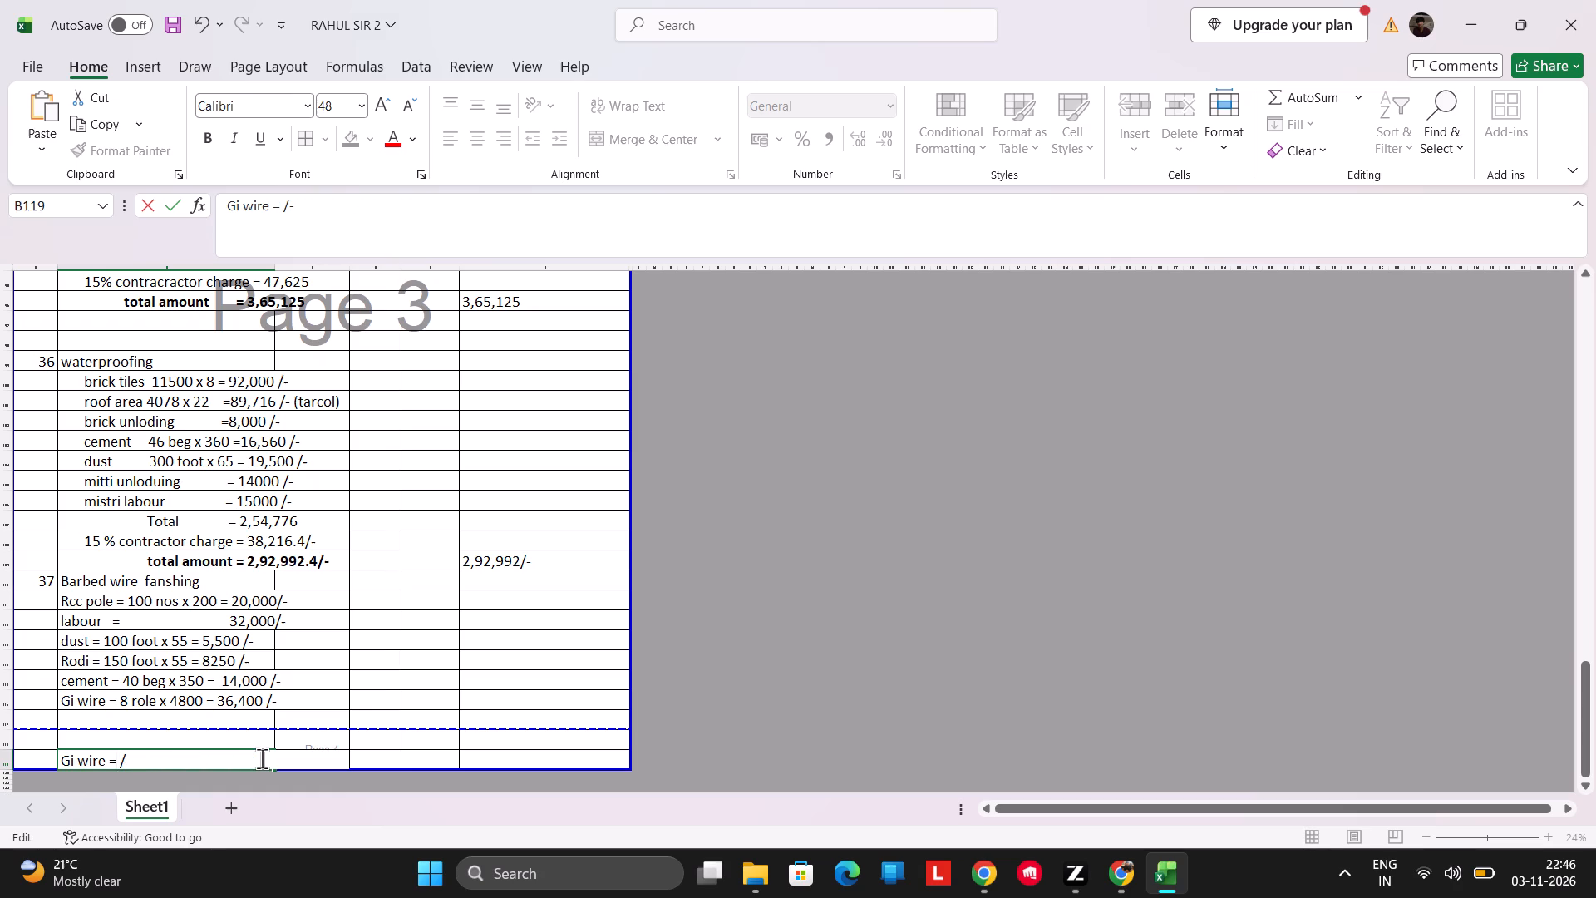
{"action": "key", "text": "Right"}
{"action": "key", "text": "Right"}
{"action": "key", "text": "Right"}
{"action": "key", "text": "BackSpace"}
{"action": "key", "text": "BackSpace"}
{"action": "key", "text": "BackSpace"}
{"action": "key", "text": "BackSpace"}
{"action": "key", "text": "BackSpace"}
{"action": "key", "text": "BackSpace"}
{"action": "key", "text": "BackSpace"}
{"action": "key", "text": "BackSpace"}
{"action": "key", "text": "BackSpace"}
{"action": "key", "text": "BackSpace"}
{"action": "key", "text": "BackSpace"}
{"action": "key", "text": "BackSpace"}
{"action": "key", "text": "BackSpace"}
{"action": "key", "text": "BackSpace"}
{"action": "key", "text": "BackSpace"}
Enter an indented "Total = 1,18,150/-" in the row directly below the Gi wire line.
{"action": "left_click", "coordinate": [212, 715]}
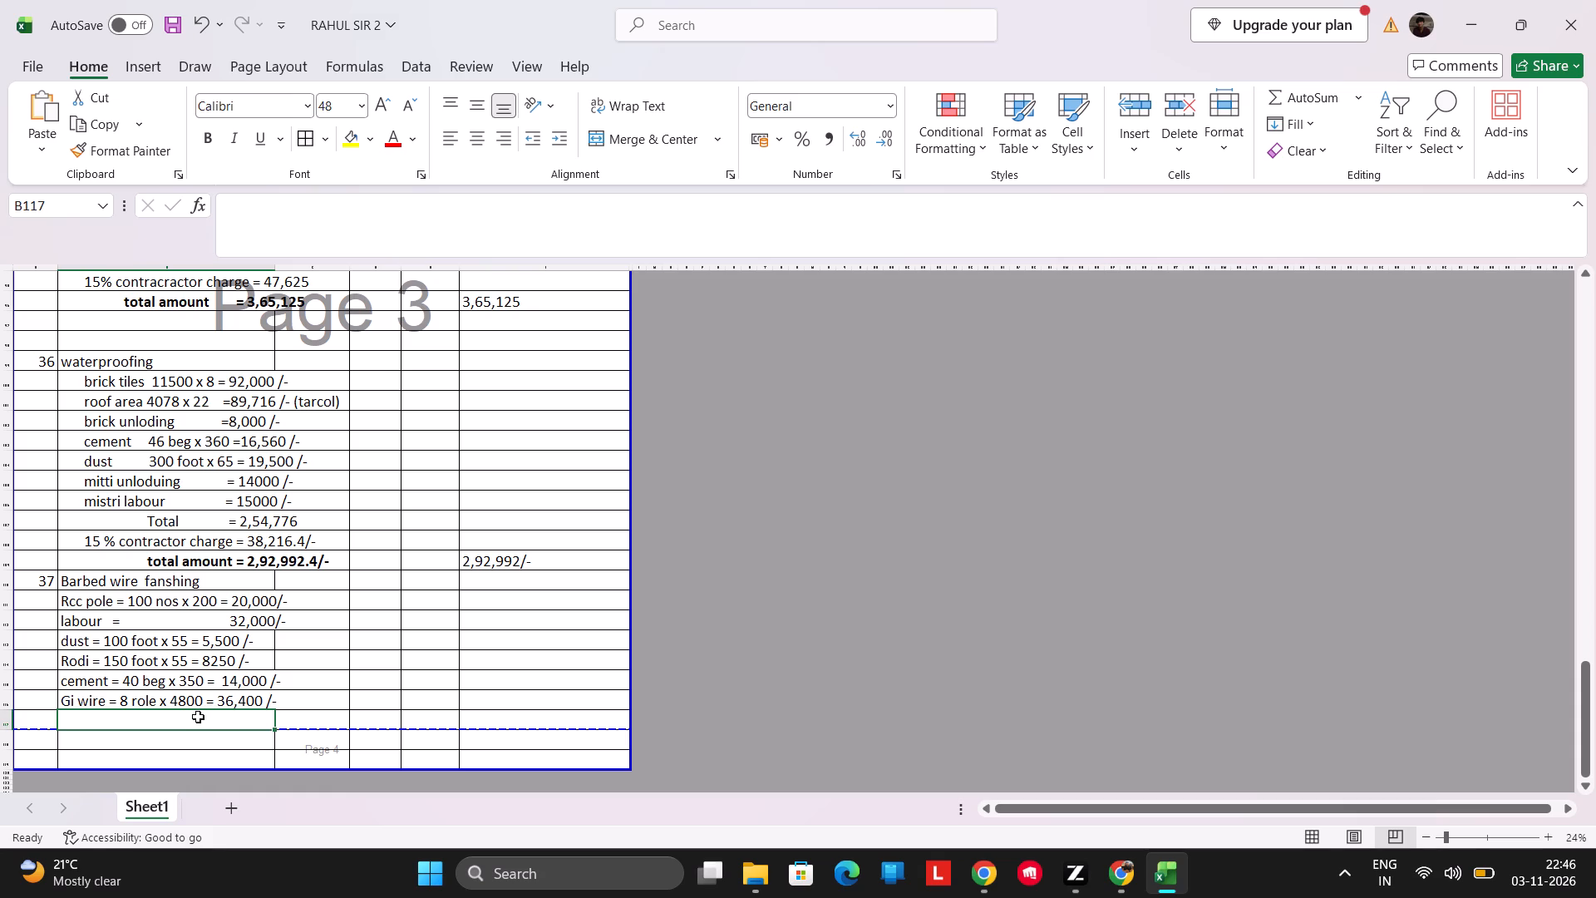
{"action": "key", "text": "t"}
{"action": "key", "text": "BackSpace"}
{"action": "key", "text": "space"}
{"action": "key", "text": "space"}
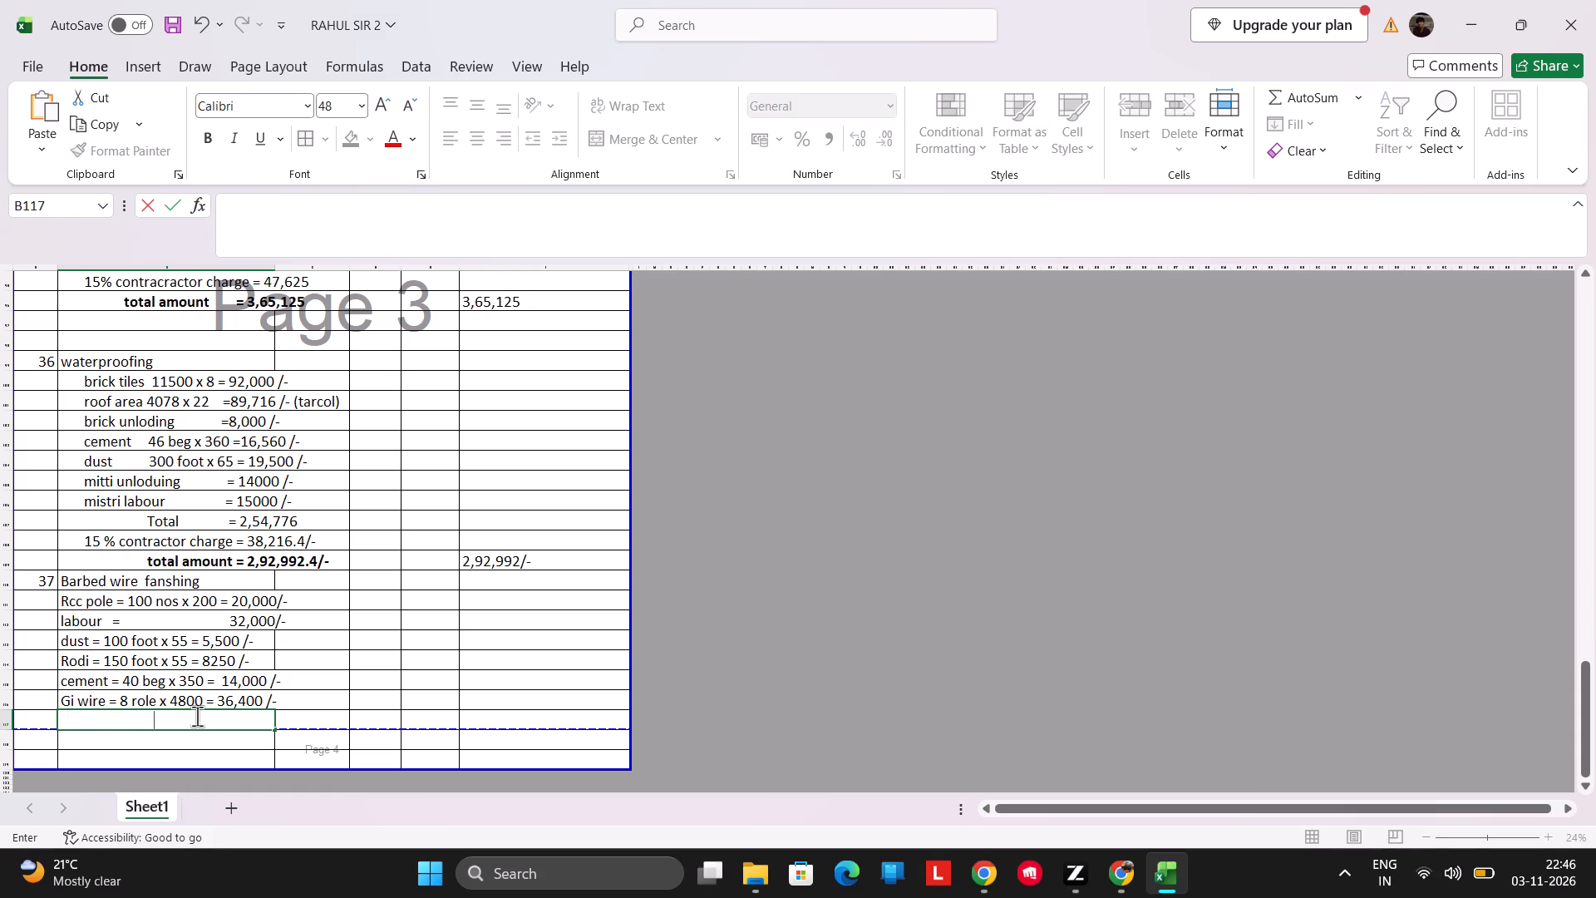
{"action": "type", "text": "otal"}
{"action": "key", "text": "space"}
{"action": "type", "text": "="}
{"action": "key", "text": "space"}
{"action": "type", "text": "1,18"}
{"action": "type", "text": ",15"}
{"action": "key", "text": "0"}
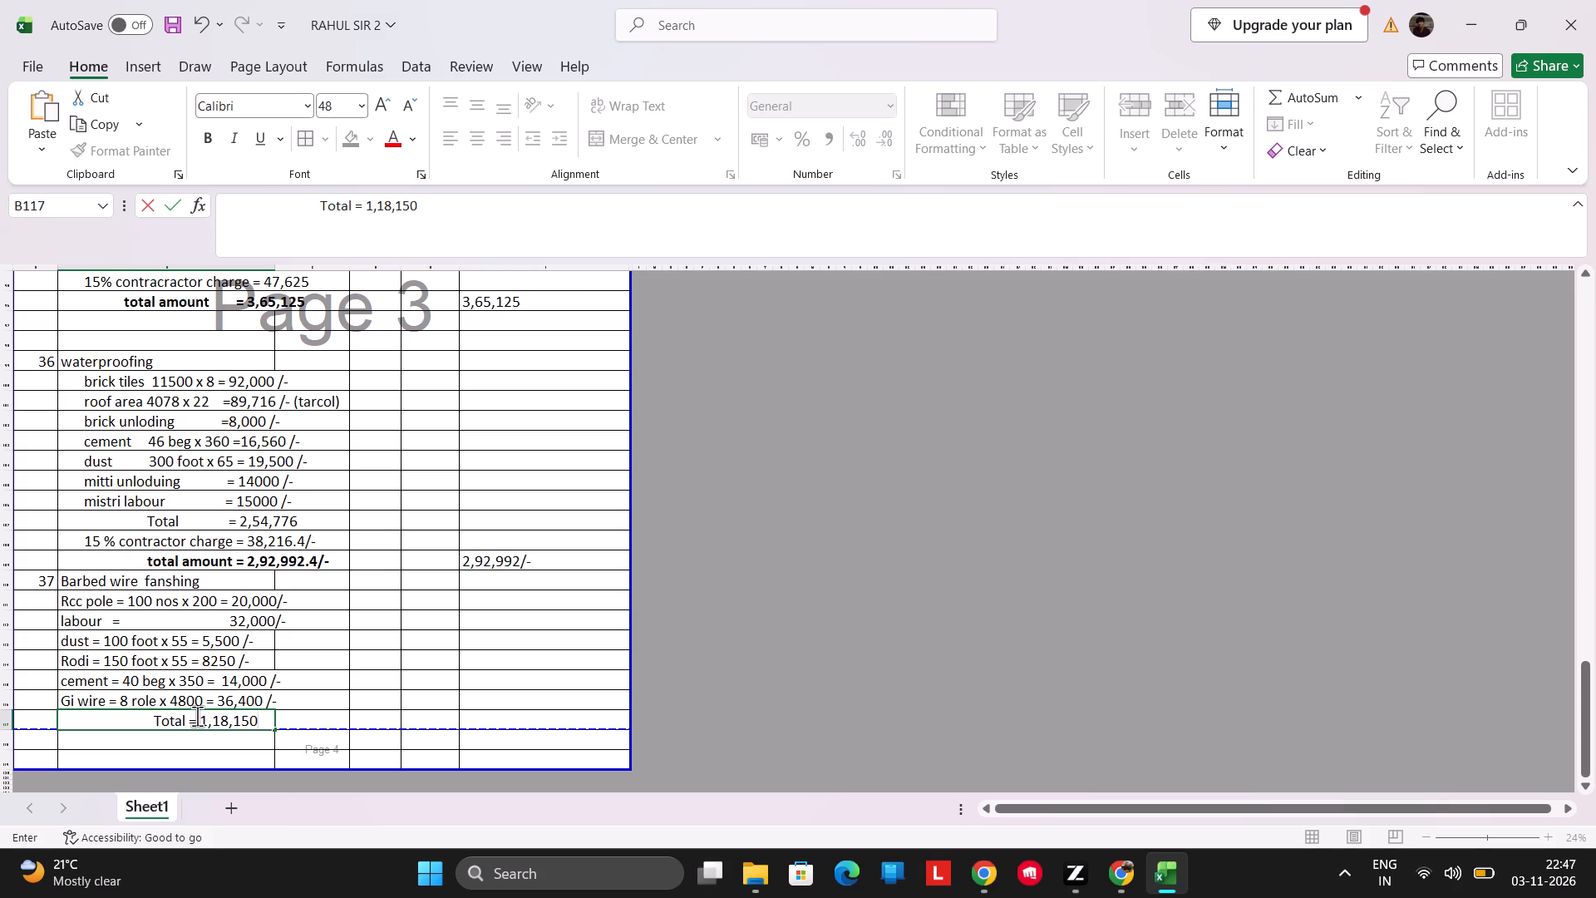
{"action": "type", "text": "/="}
{"action": "key", "text": "BackSpace"}
{"action": "type", "text": "-"}
{"action": "key", "text": "space"}
Enter the indented label "15 % contractor charge =" in the row below the item 37 total, without an amount.
{"action": "double_click", "coordinate": [171, 741]}
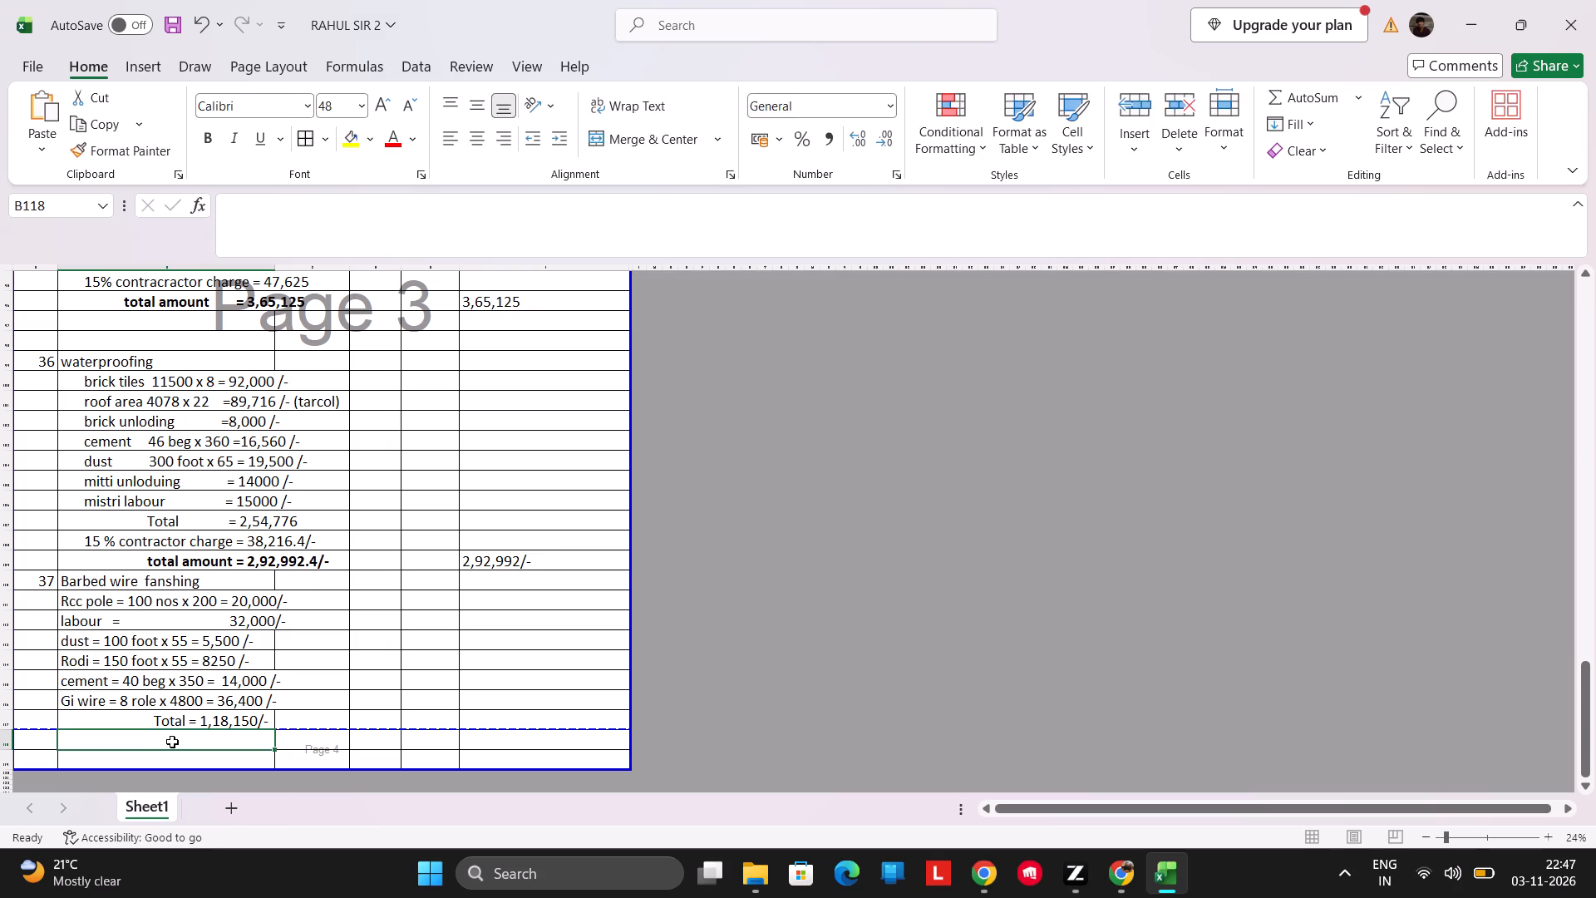
{"action": "key", "text": "space"}
{"action": "key", "text": "space"}
{"action": "key", "text": "space"}
{"action": "key", "text": "space"}
{"action": "key", "text": "space"}
{"action": "key", "text": "space"}
{"action": "key", "text": "space"}
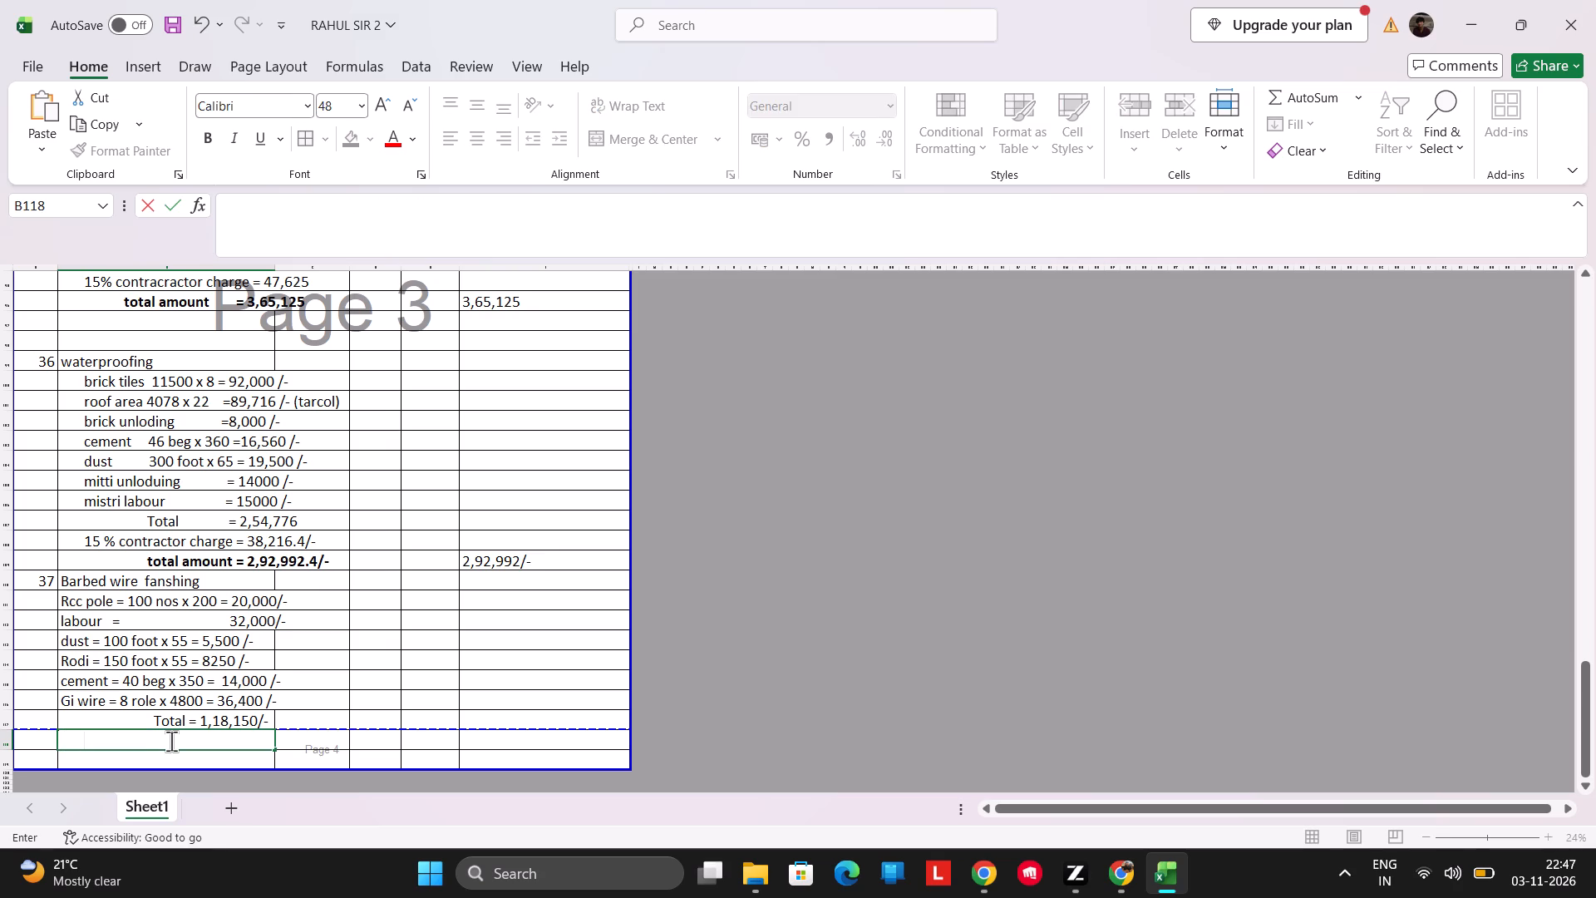
{"action": "key", "text": "space"}
{"action": "type", "text": "15"}
{"action": "key", "text": "space"}
{"action": "type", "text": "%"}
{"action": "key", "text": "space"}
{"action": "type", "text": "contr"}
{"action": "type", "text": "actor"}
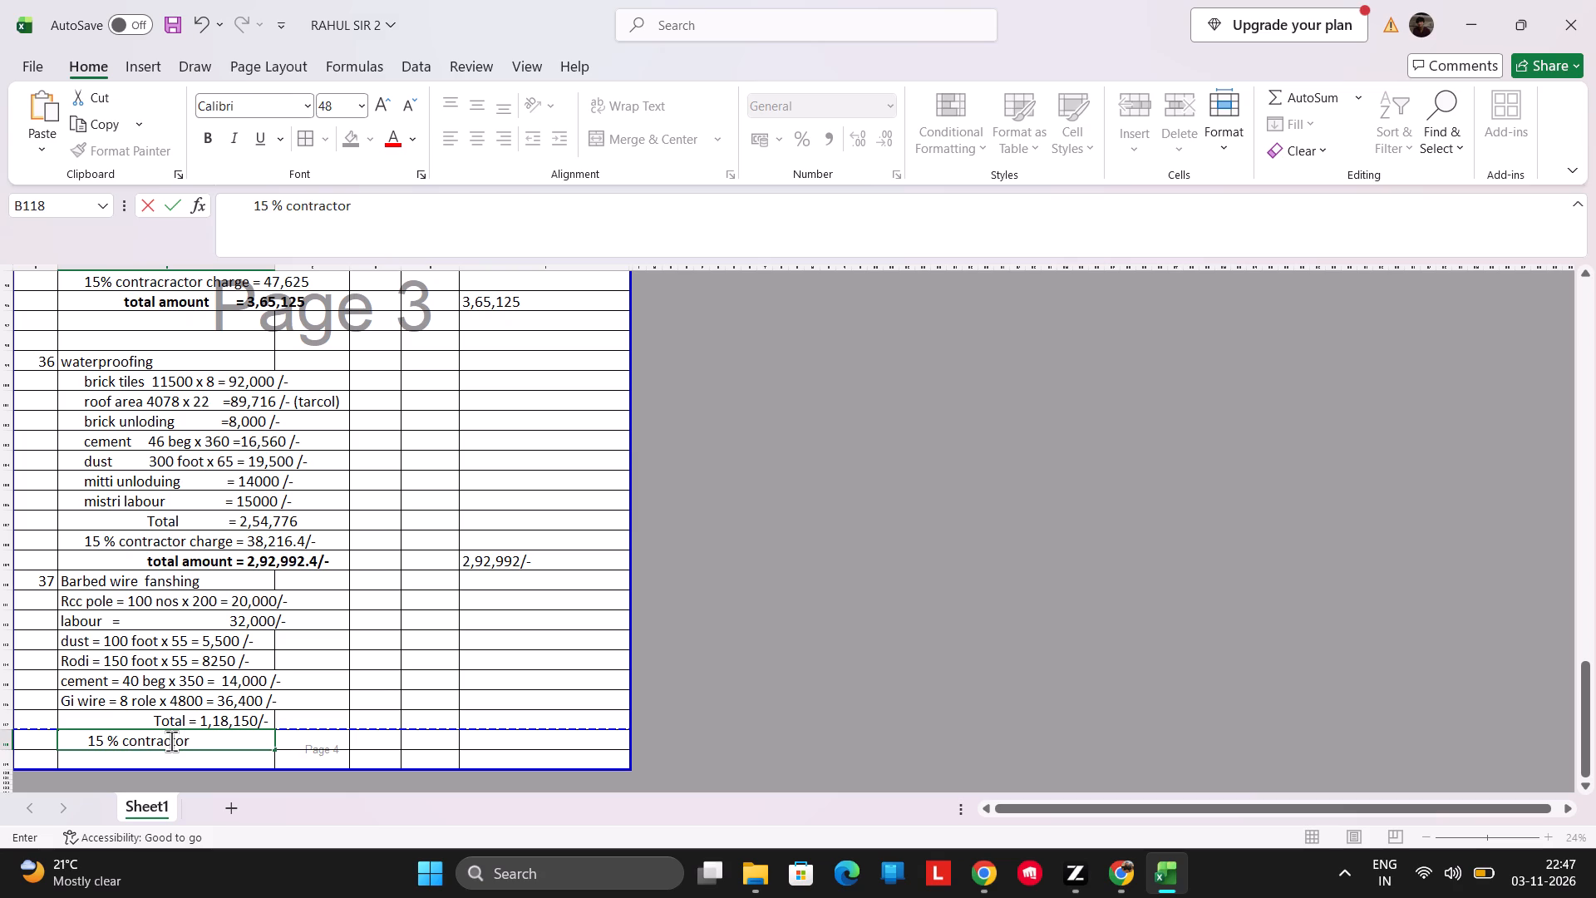
{"action": "key", "text": "space"}
{"action": "type", "text": "charge"}
{"action": "key", "text": "space"}
{"action": "key", "text": "equal"}
{"action": "key", "text": "space"}
Insert four blank rows directly below the item 37 "15 % contractor charge =" row.
{"action": "left_click", "coordinate": [10, 762]}
{"action": "right_click", "coordinate": [10, 762]}
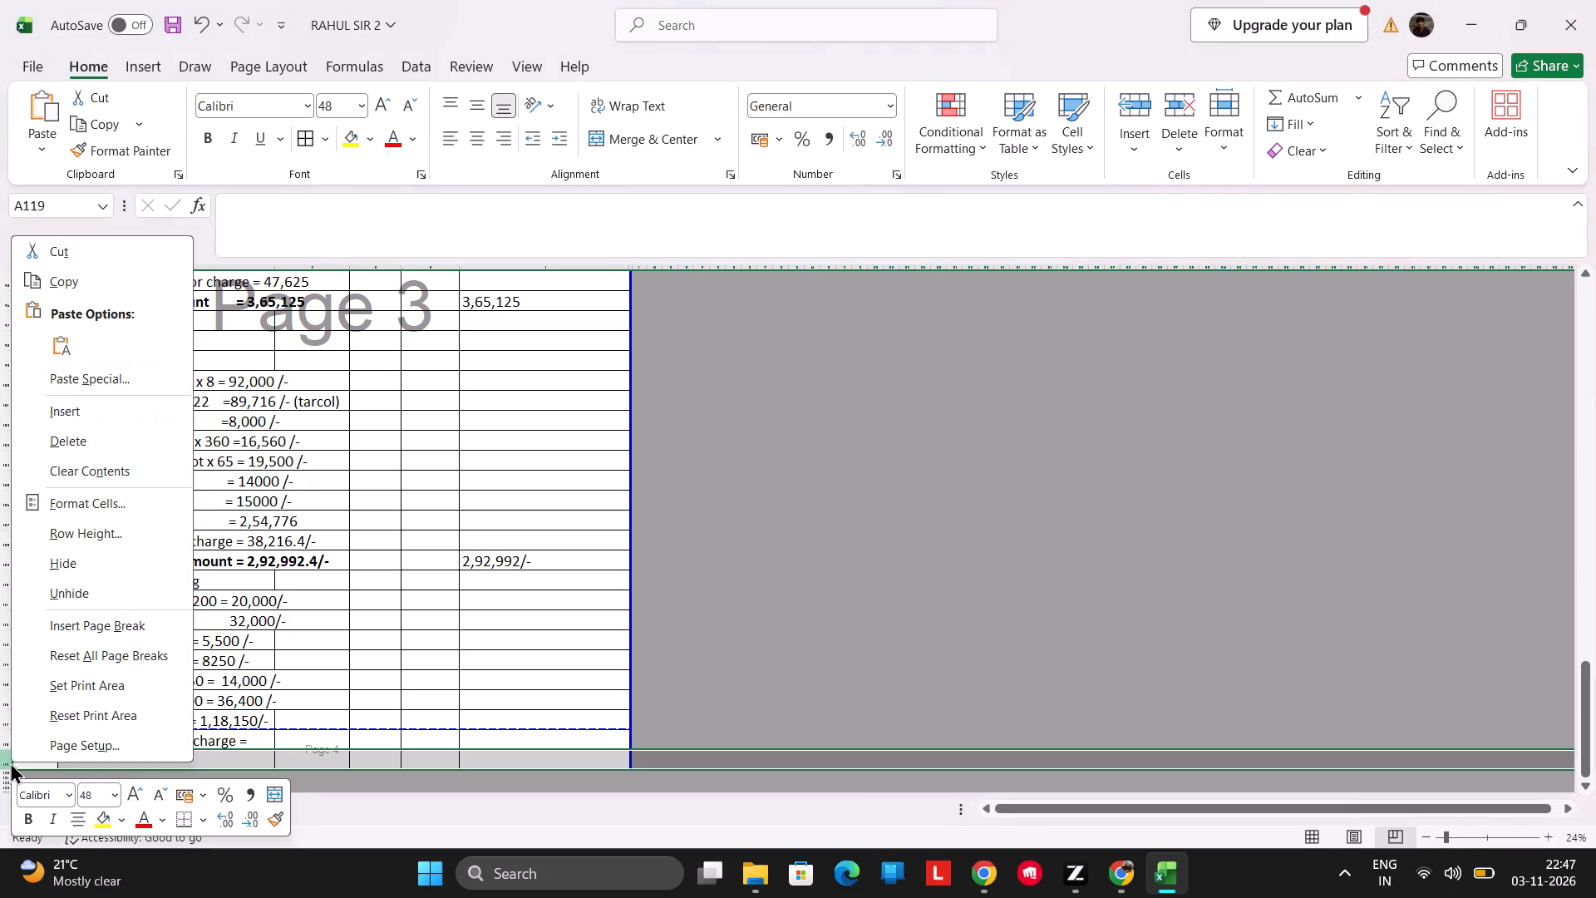
{"action": "left_click", "coordinate": [78, 410]}
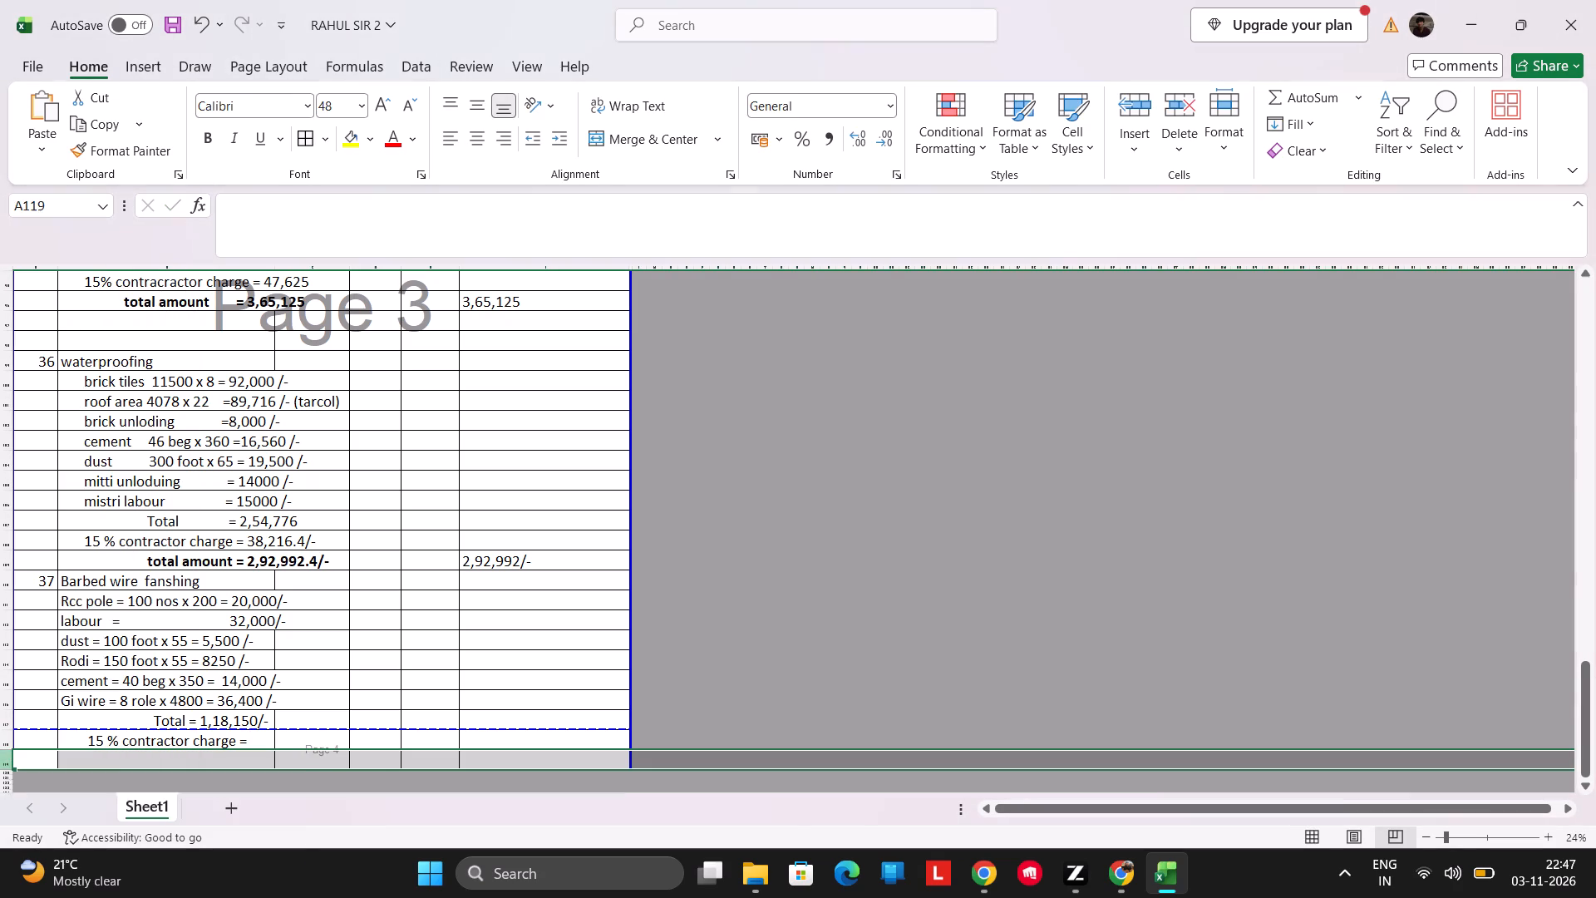
{"action": "right_click", "coordinate": [3, 767]}
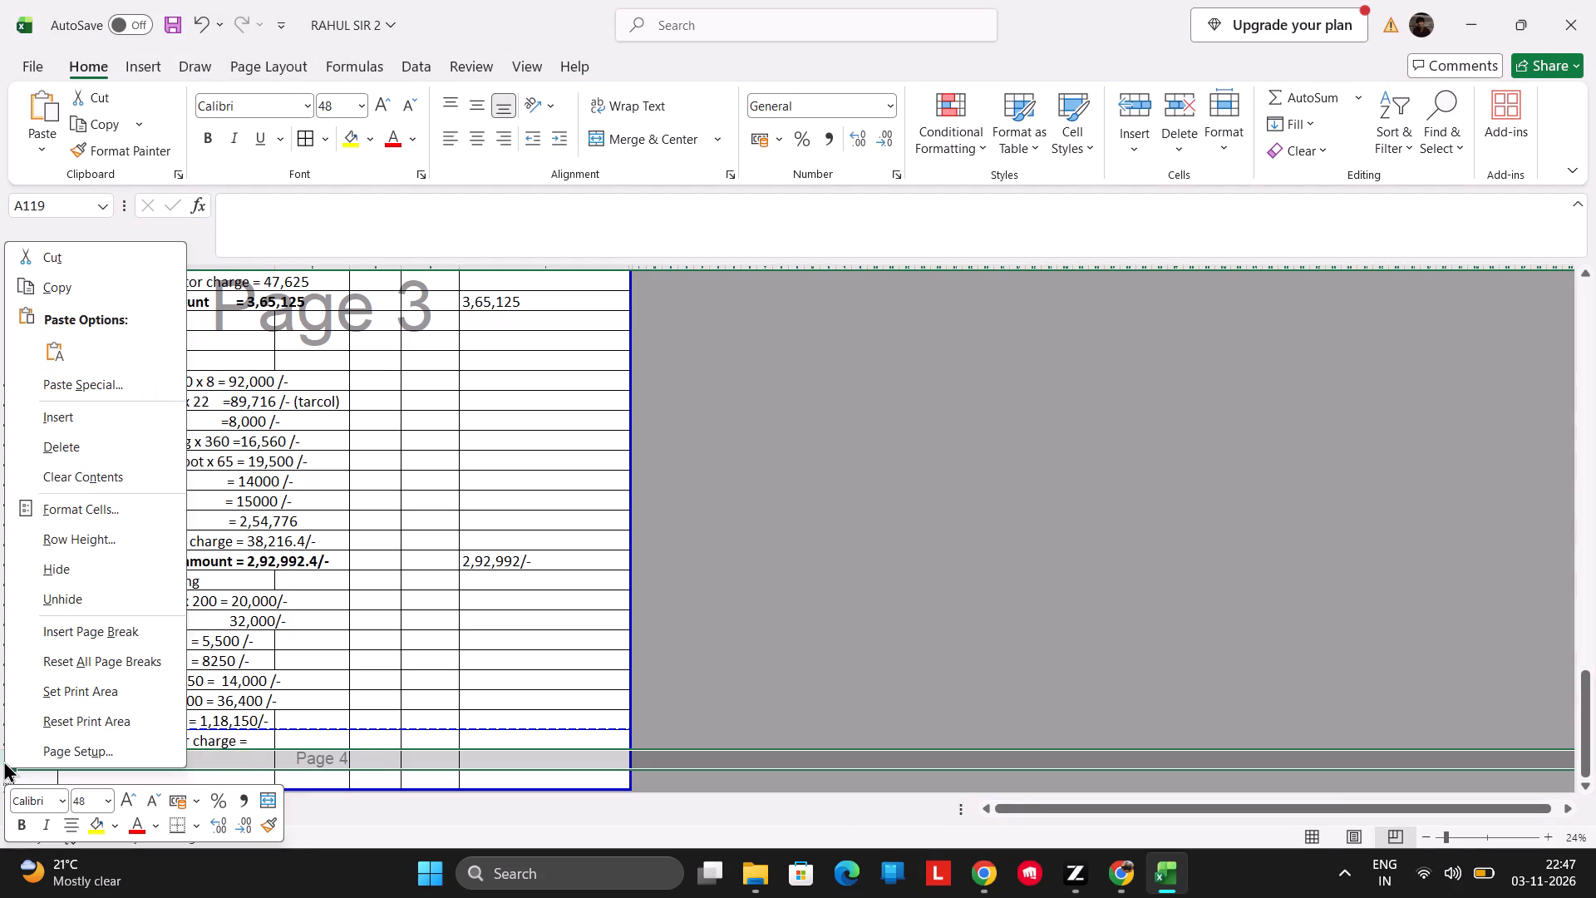
{"action": "left_click", "coordinate": [45, 413]}
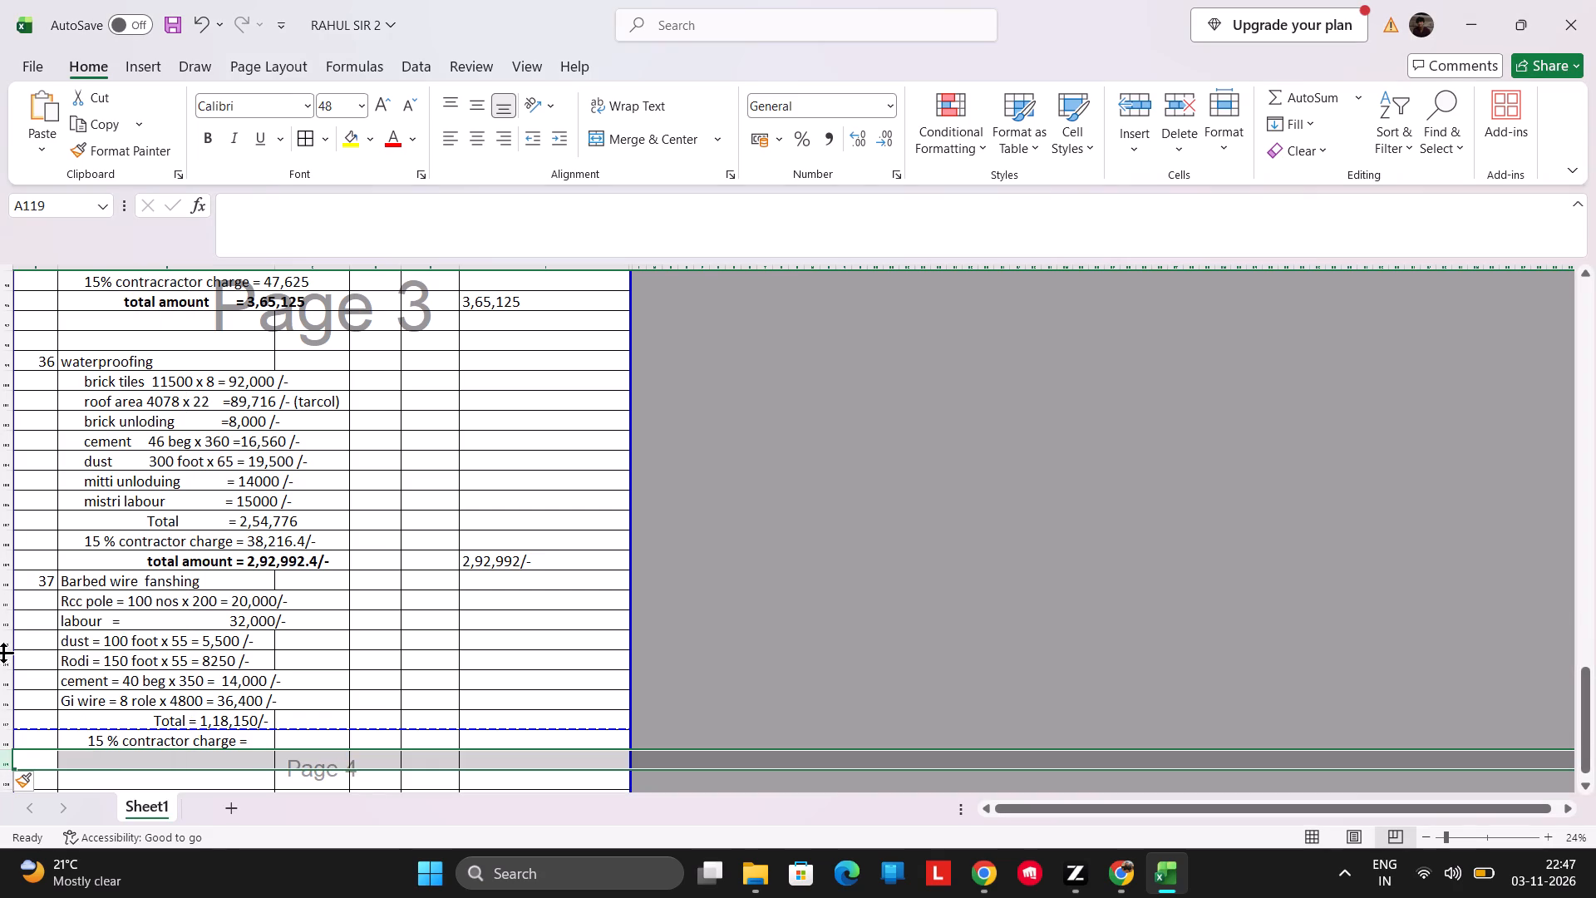
{"action": "right_click", "coordinate": [7, 757]}
{"action": "left_click", "coordinate": [91, 407]}
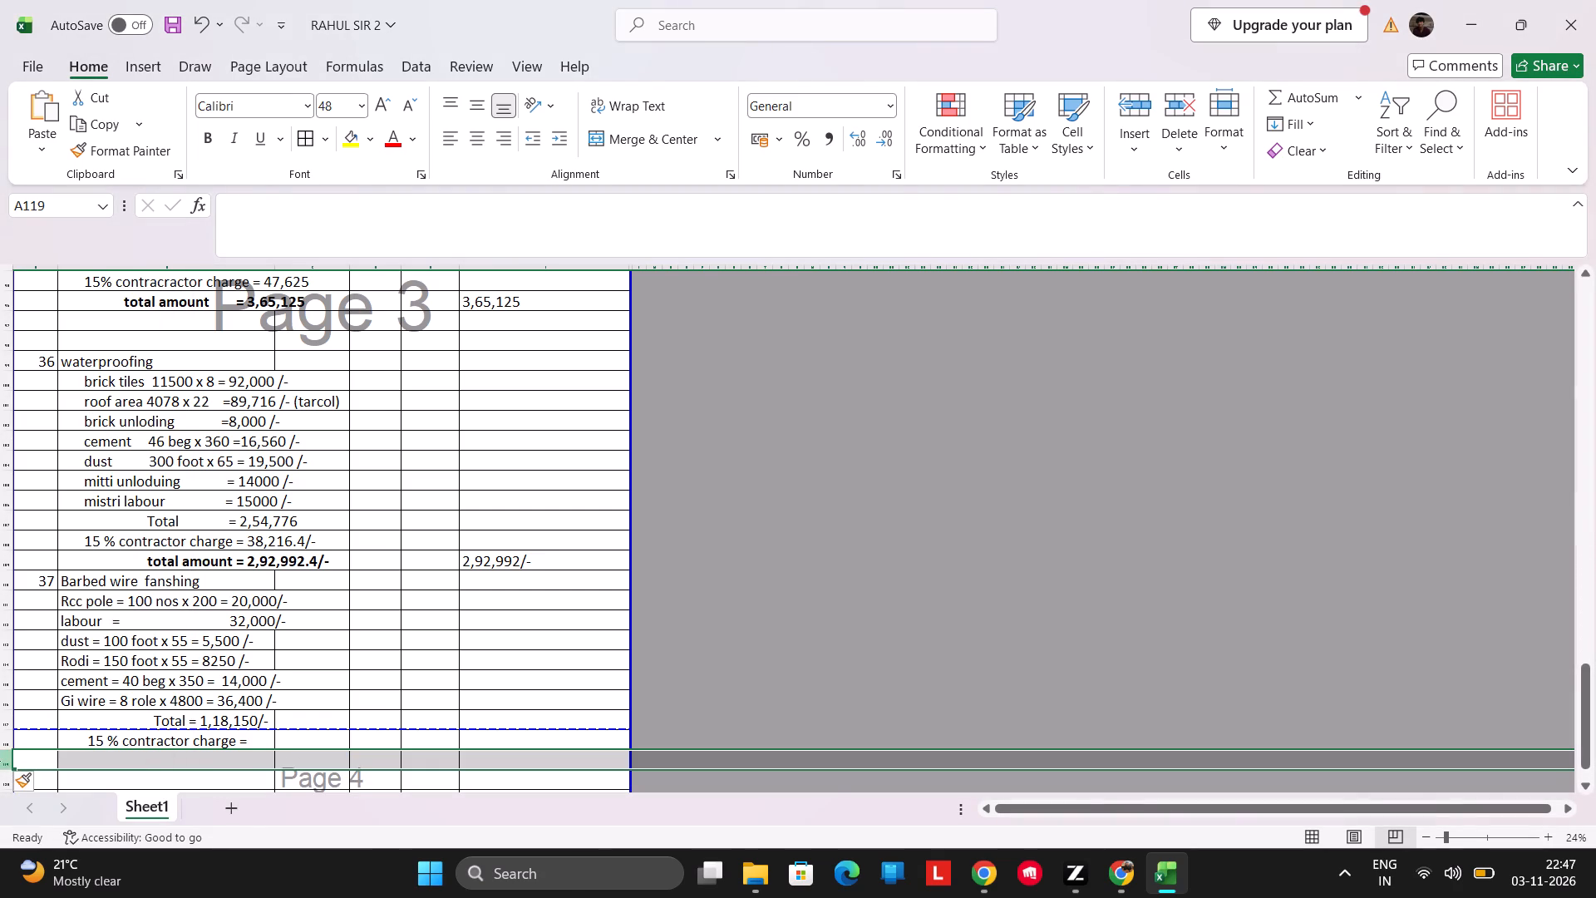
{"action": "right_click", "coordinate": [0, 761]}
{"action": "left_click", "coordinate": [73, 401]}
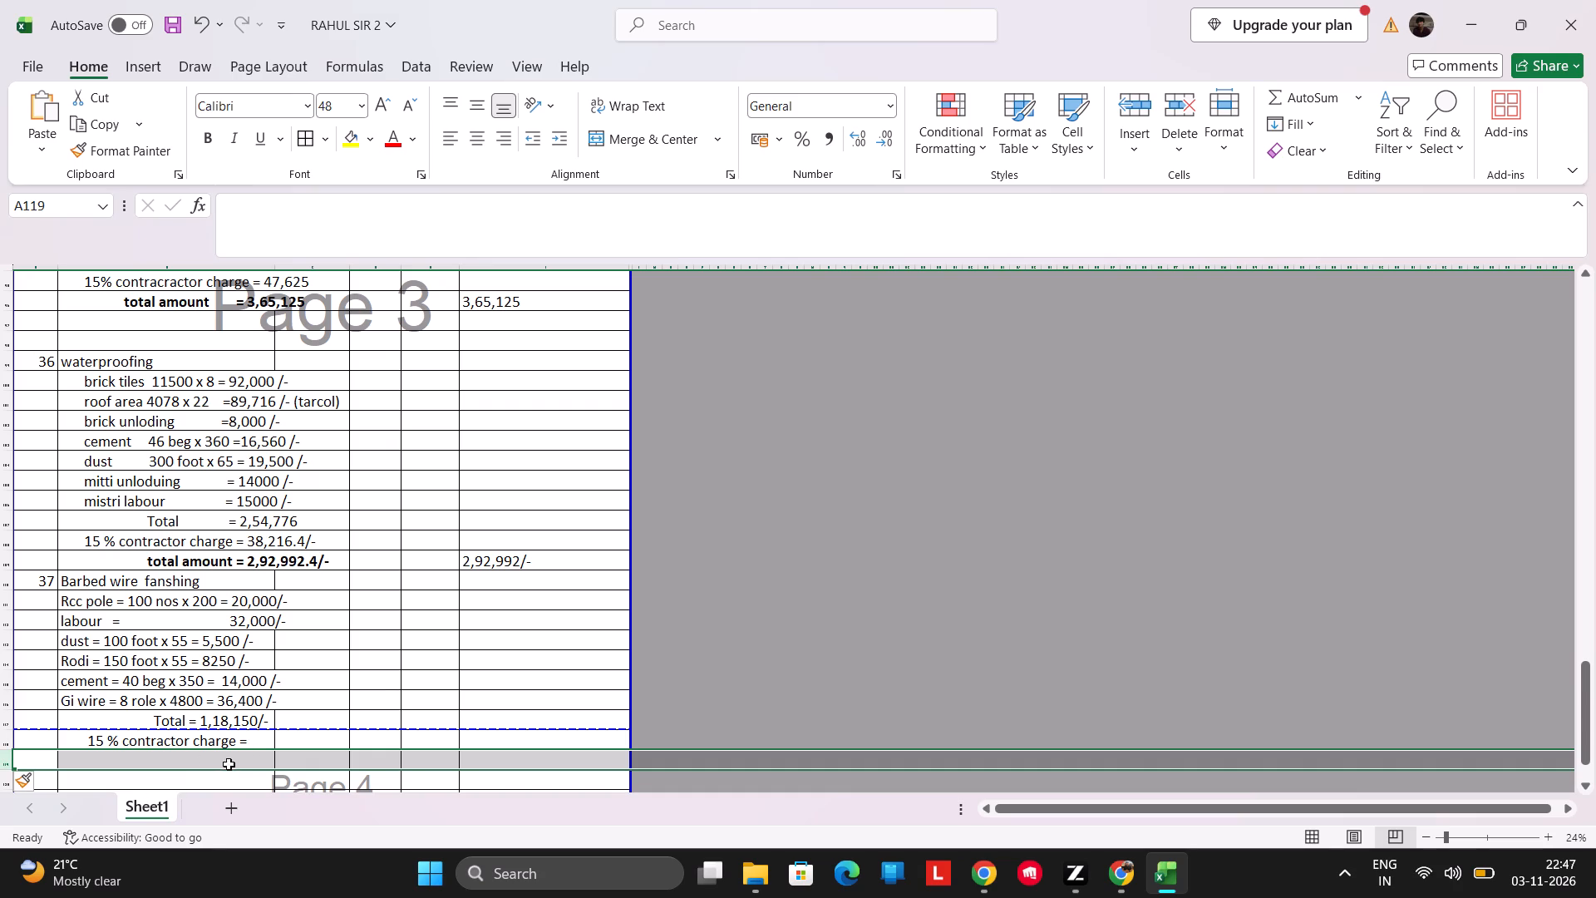
Remove the leading spaces from the item 37 "15 % contractor charge =" label so it starts at the cell's edge.
{"action": "double_click", "coordinate": [84, 740]}
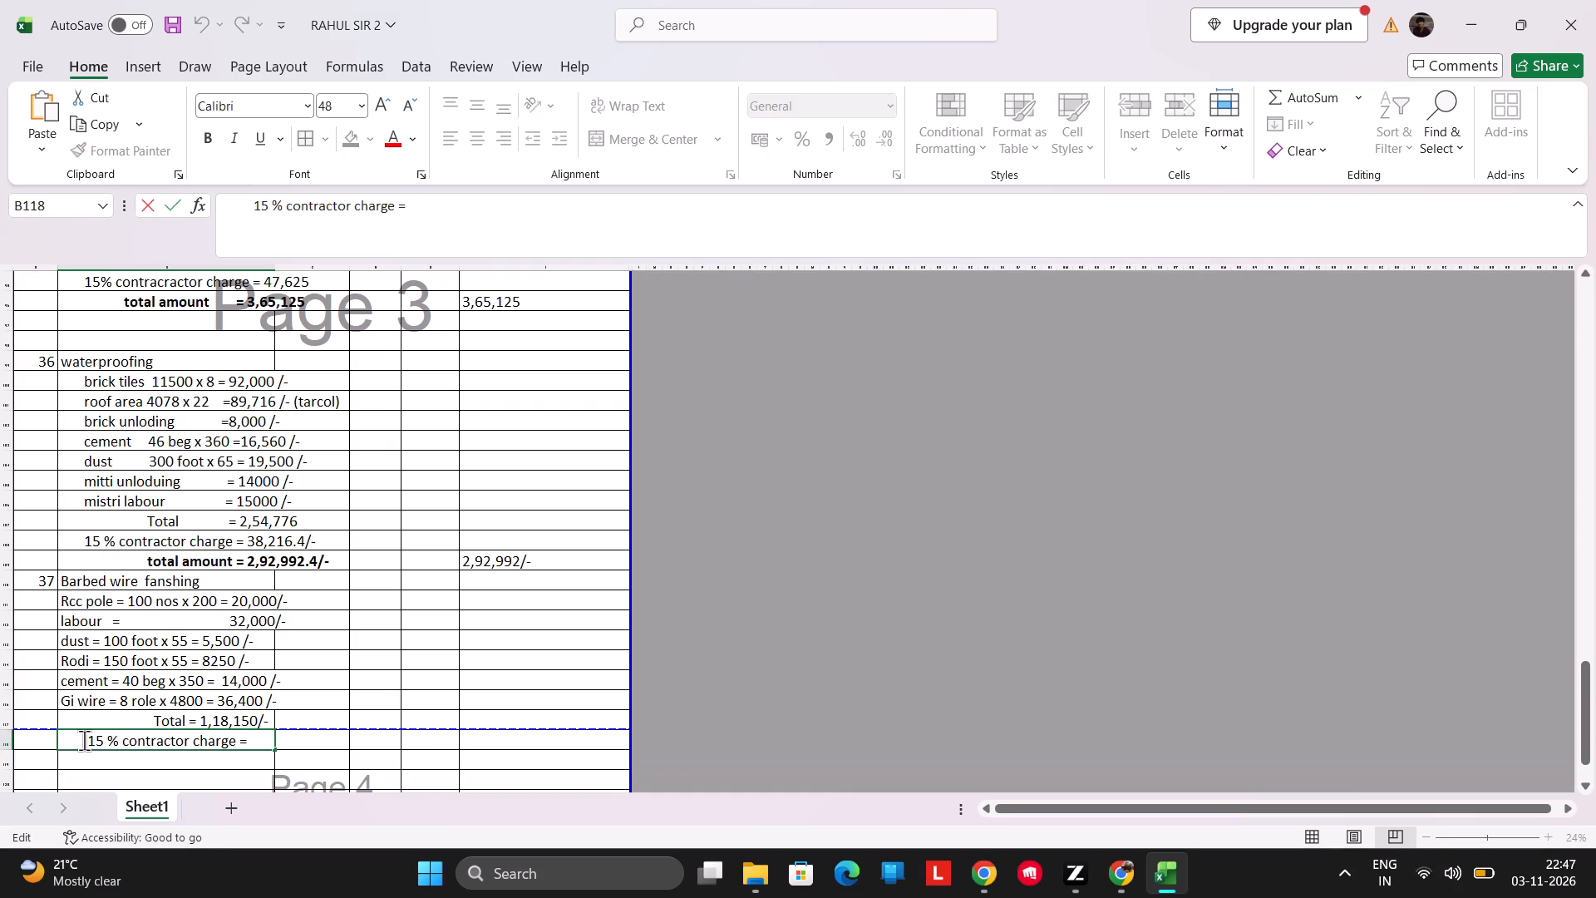
{"action": "key", "text": "BackSpace"}
{"action": "key", "text": "BackSpace"}
{"action": "key", "text": "BackSpace"}
{"action": "key", "text": "BackSpace"}
{"action": "key", "text": "BackSpace"}
{"action": "key", "text": "BackSpace"}
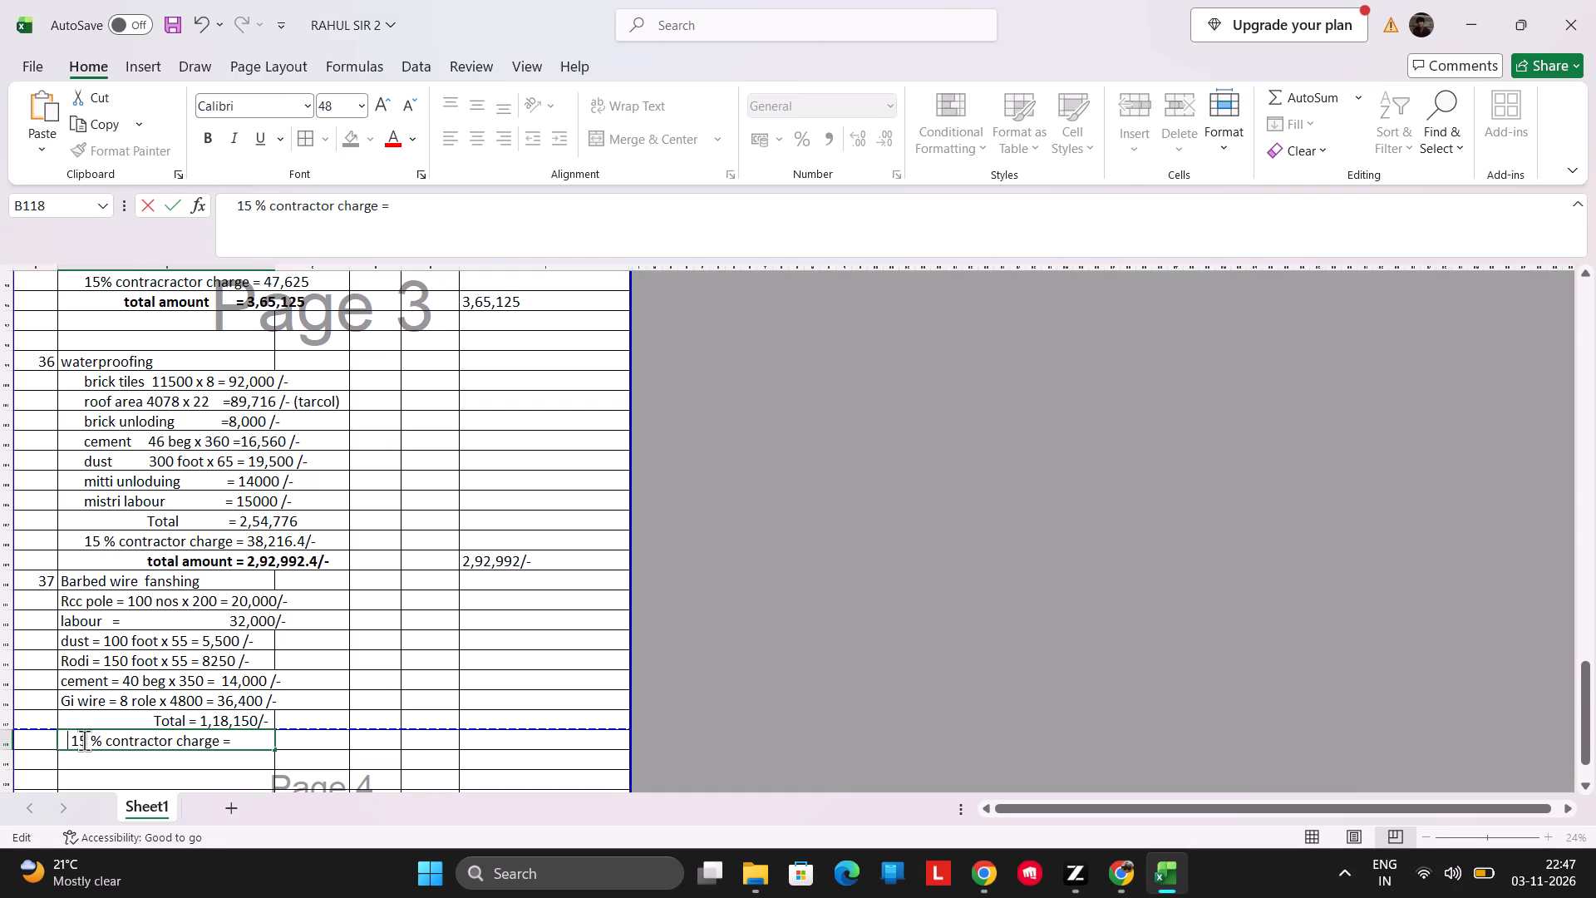
{"action": "key", "text": "BackSpace"}
{"action": "key", "text": "BackSpace"}
{"action": "key", "text": "BackSpace"}
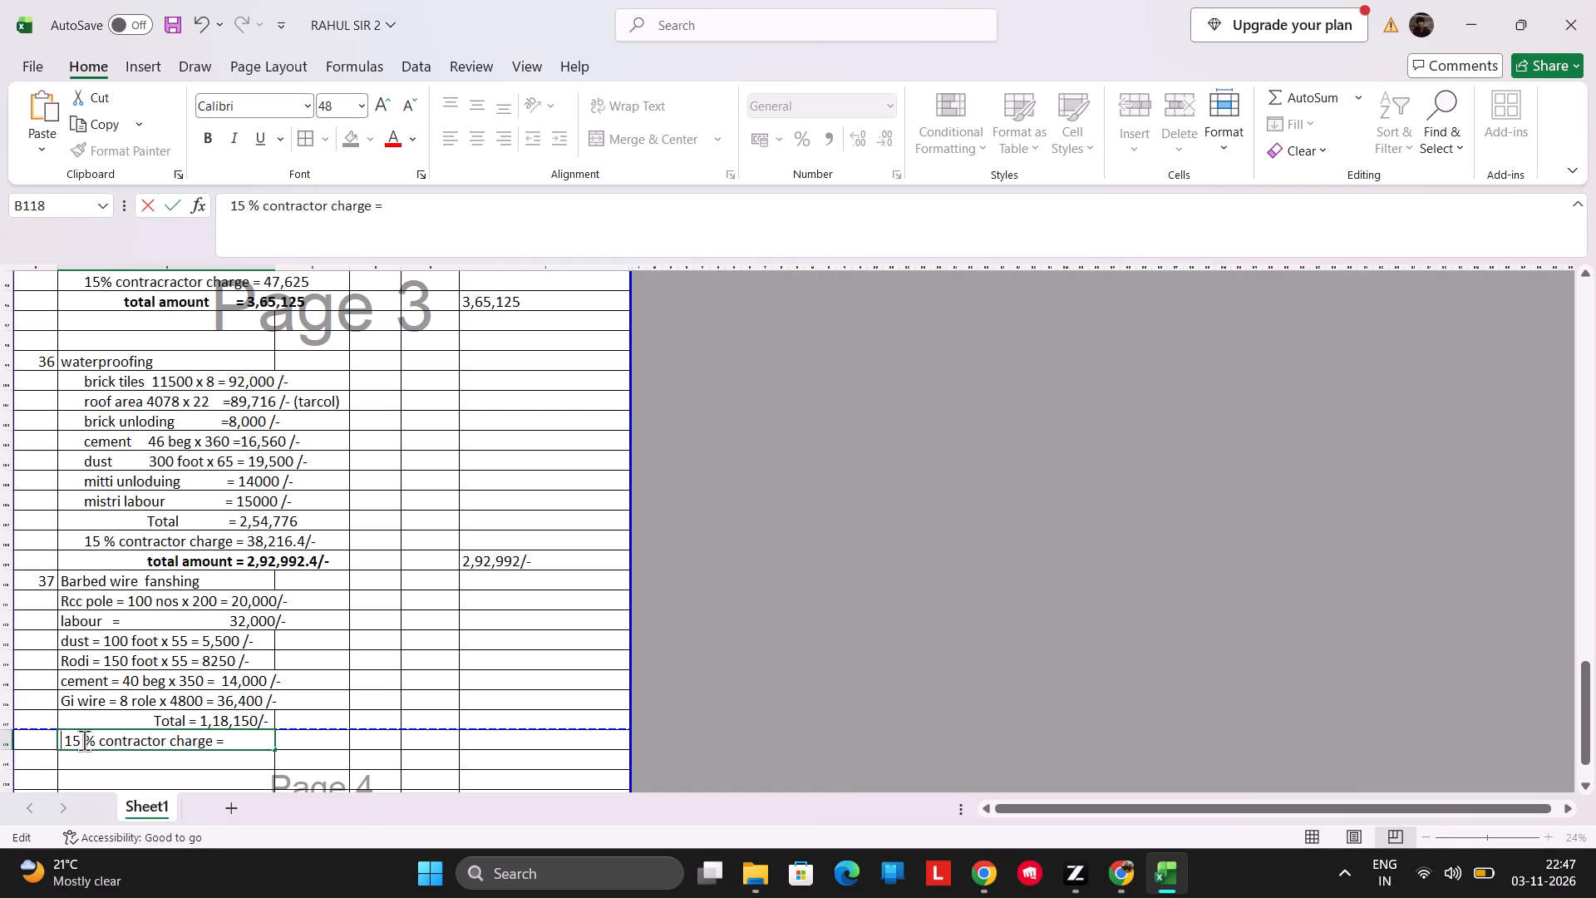
{"action": "key", "text": "Right"}
{"action": "key", "text": "BackSpace"}
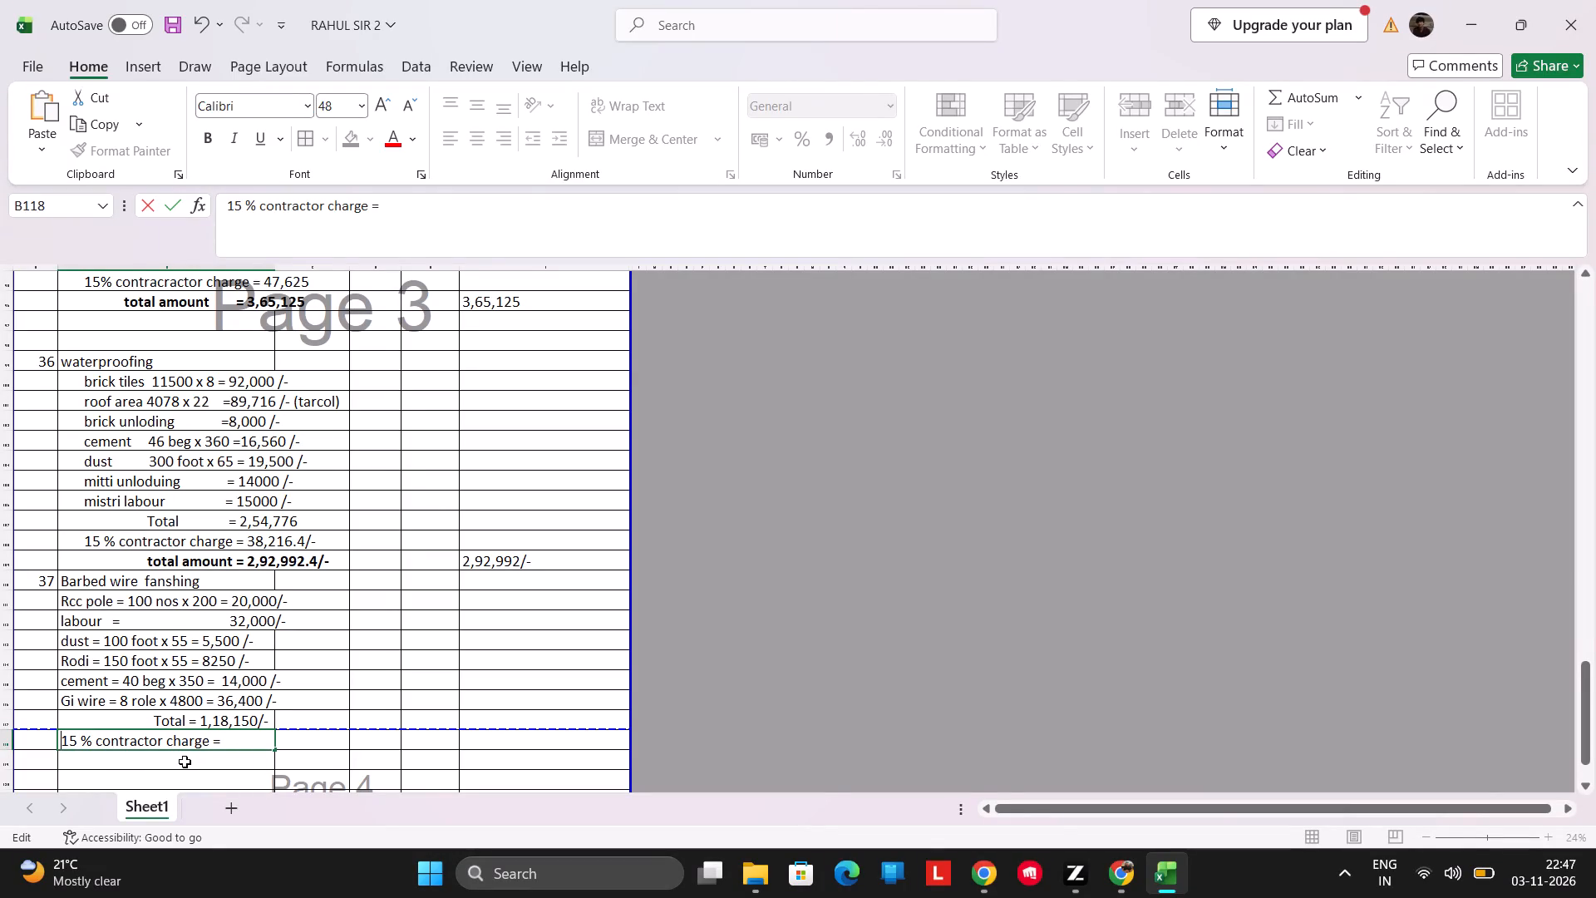
Add the amount 17,722.5/- after the equals sign of the item 37 15 % contractor charge label.
{"action": "double_click", "coordinate": [231, 740]}
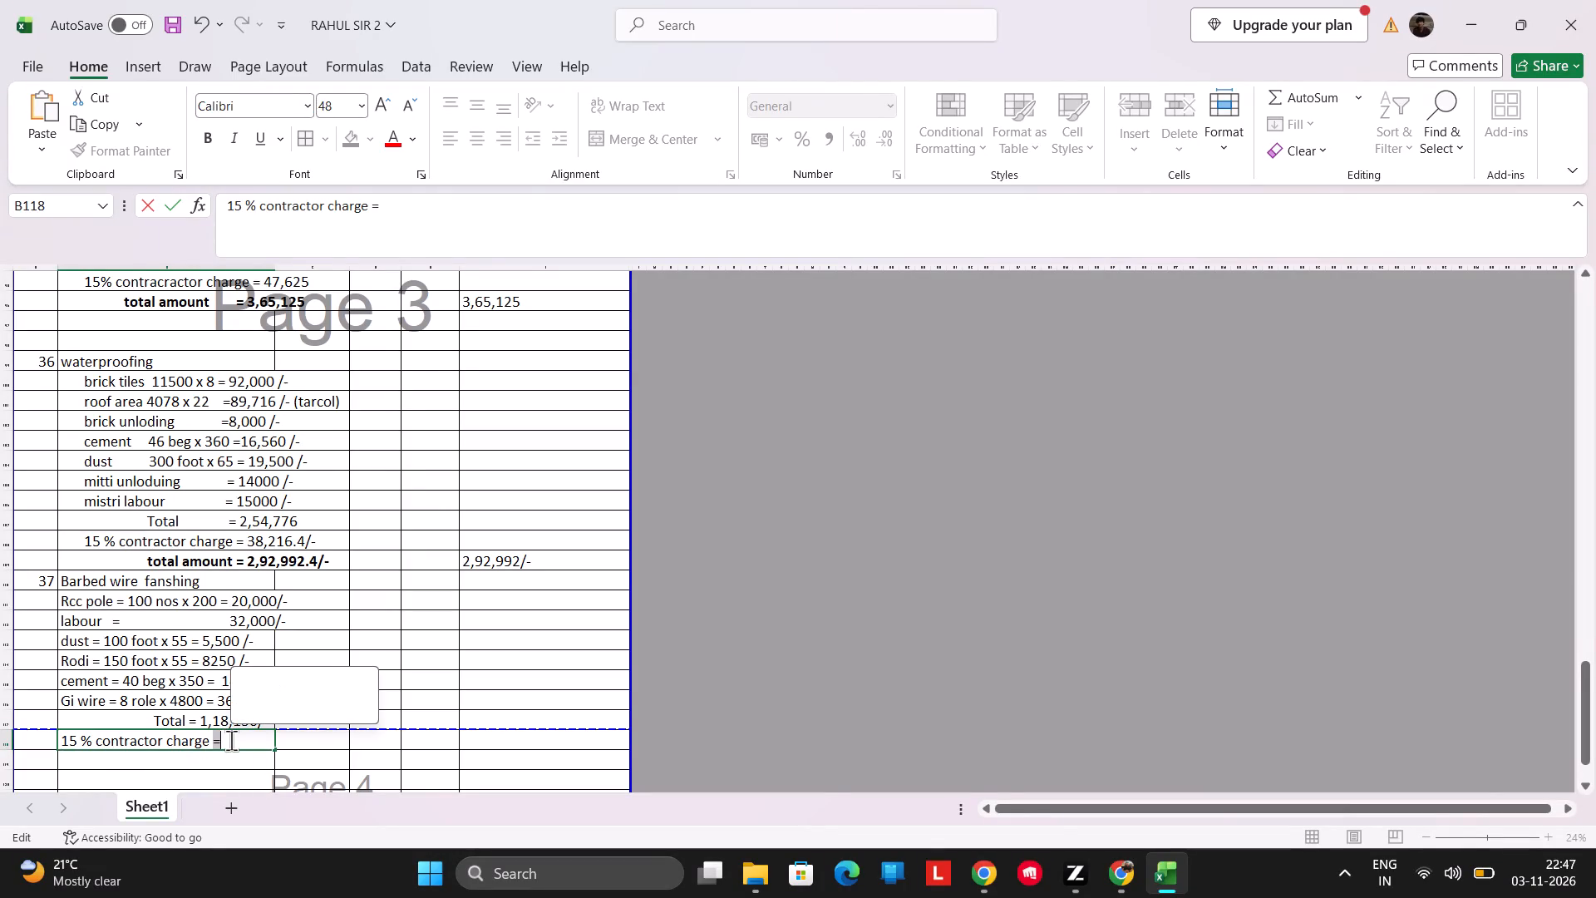
{"action": "left_click", "coordinate": [231, 740]}
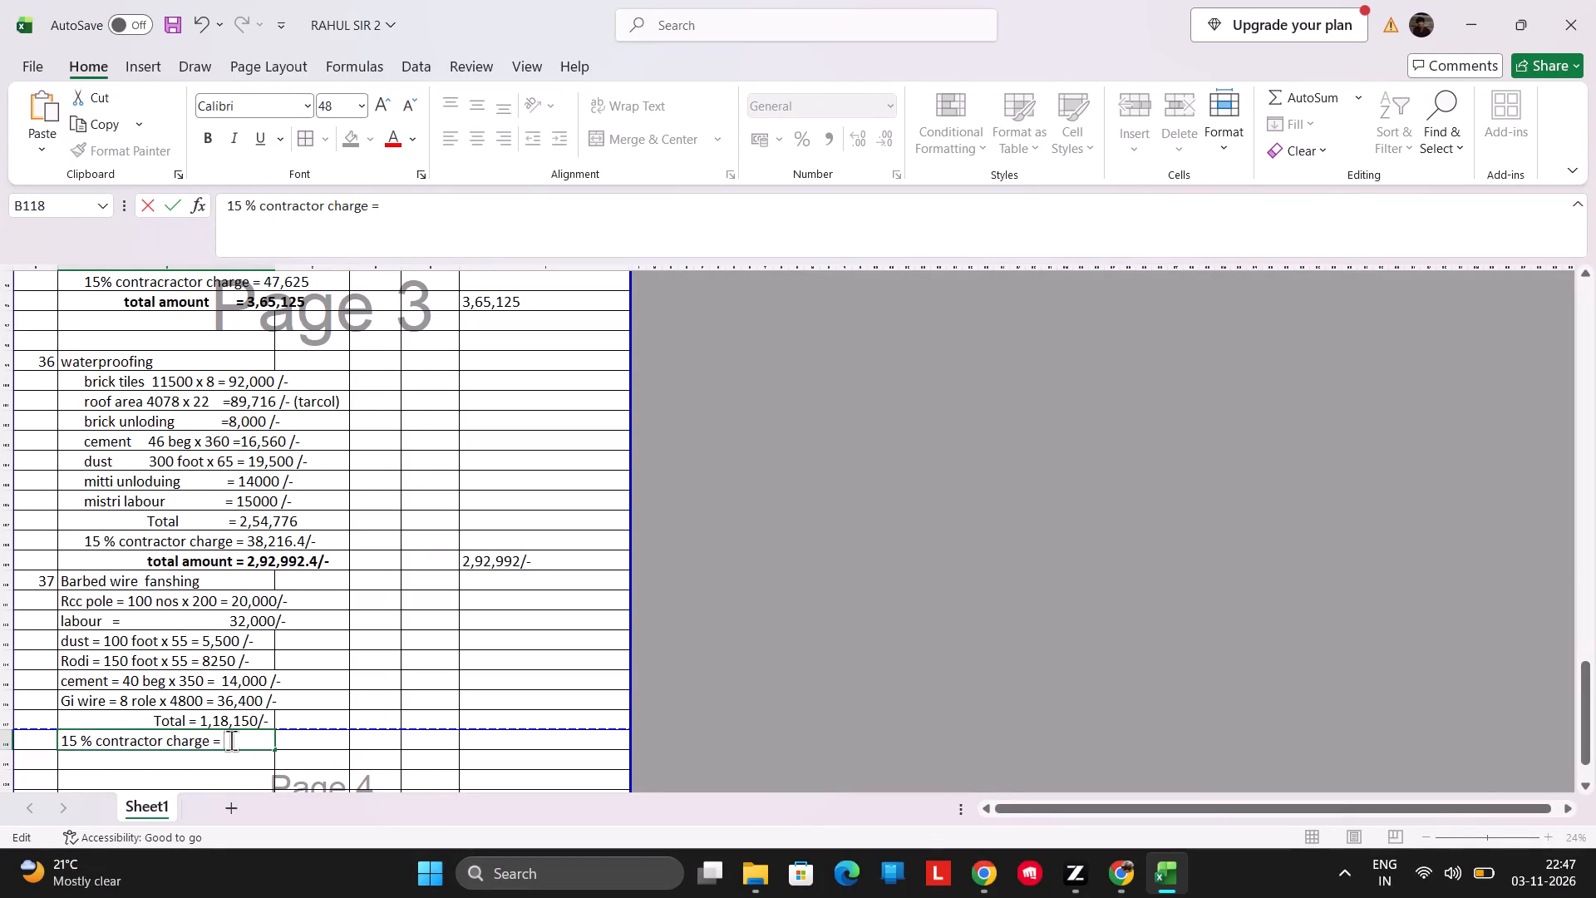
{"action": "key", "text": "1"}
{"action": "key", "text": "7"}
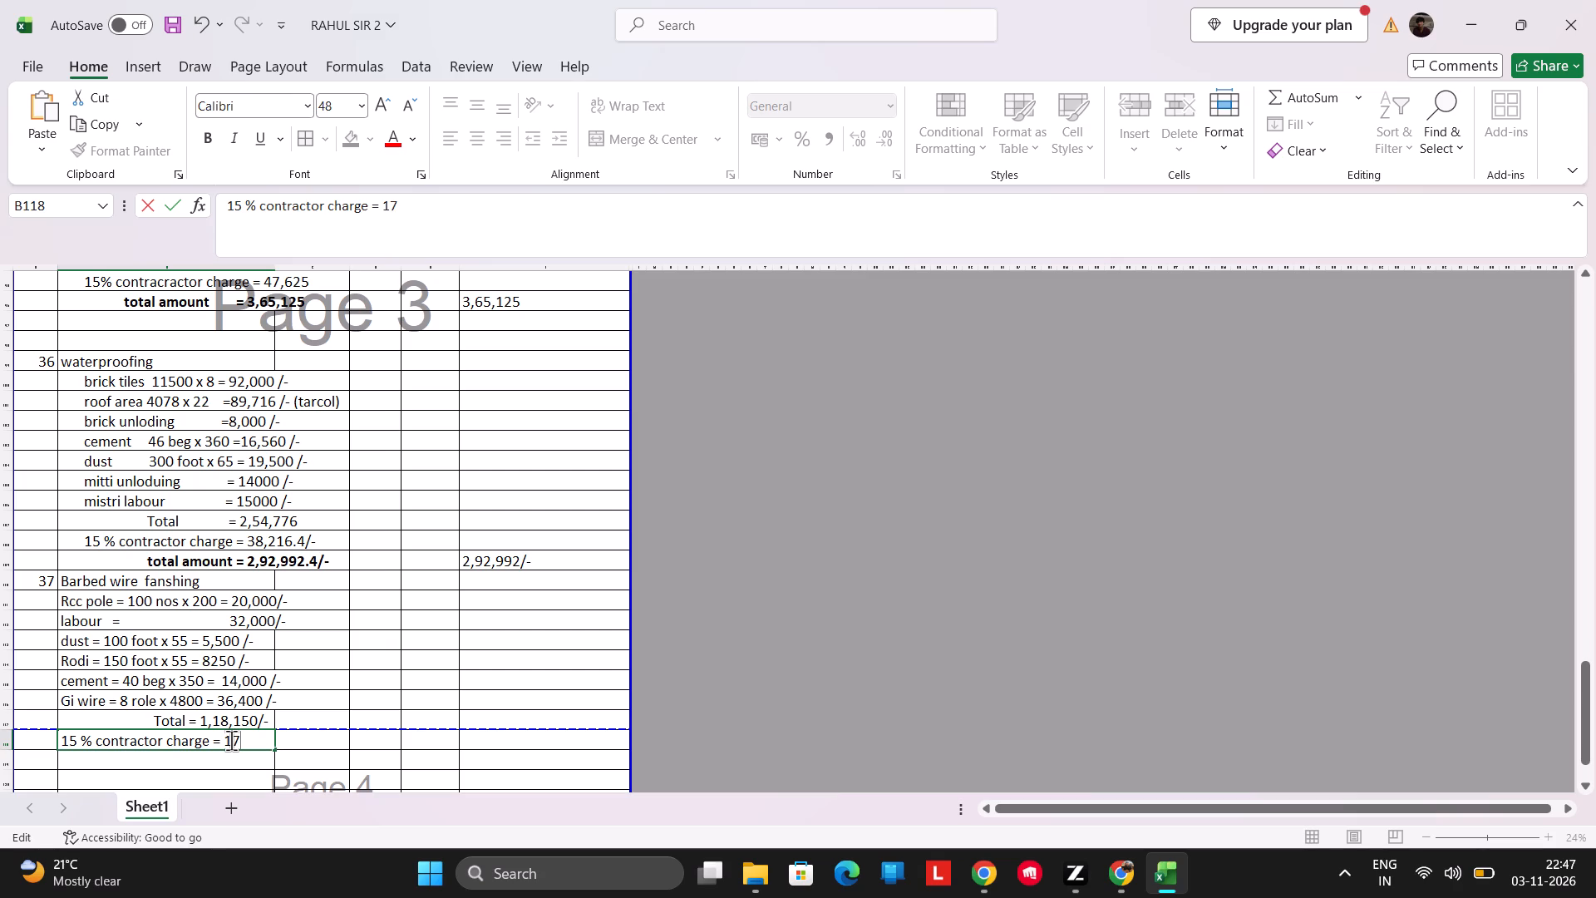
{"action": "key", "text": "comma"}
{"action": "key", "text": "7"}
{"action": "type", "text": "22"}
{"action": "type", "text": ".5"}
{"action": "type", "text": "/-"}
{"action": "key", "text": "space"}
{"action": "key", "text": "Return"}
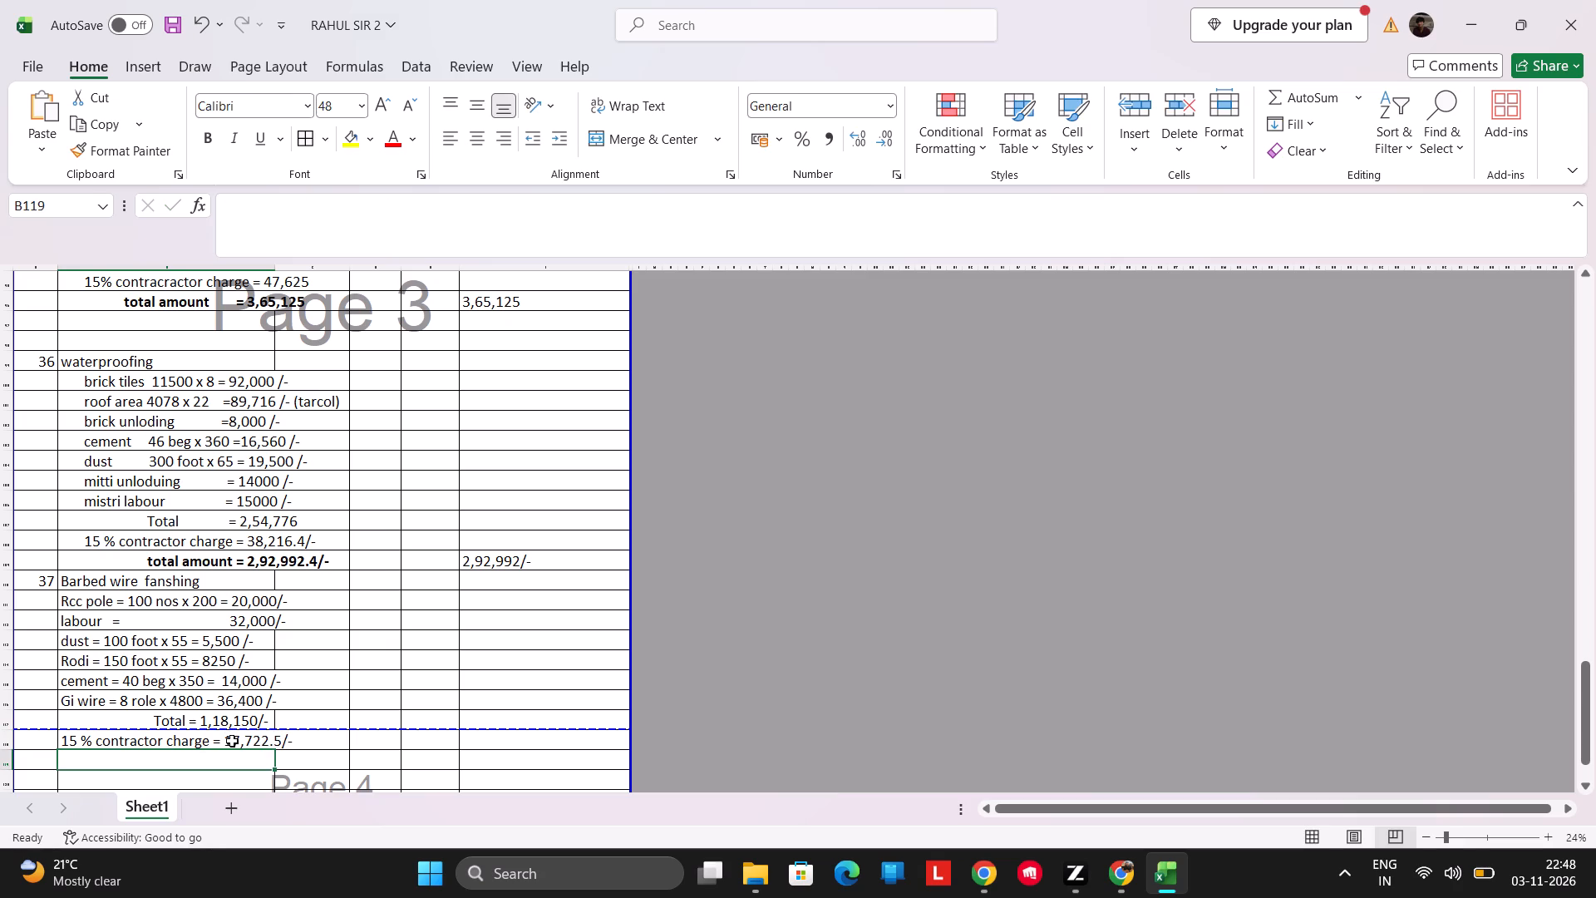
Enter an indented "Total = 1,35,872/-" in the row directly below the item 37 contractor charge line.
{"action": "key", "text": "space"}
{"action": "key", "text": "space"}
{"action": "key", "text": "space"}
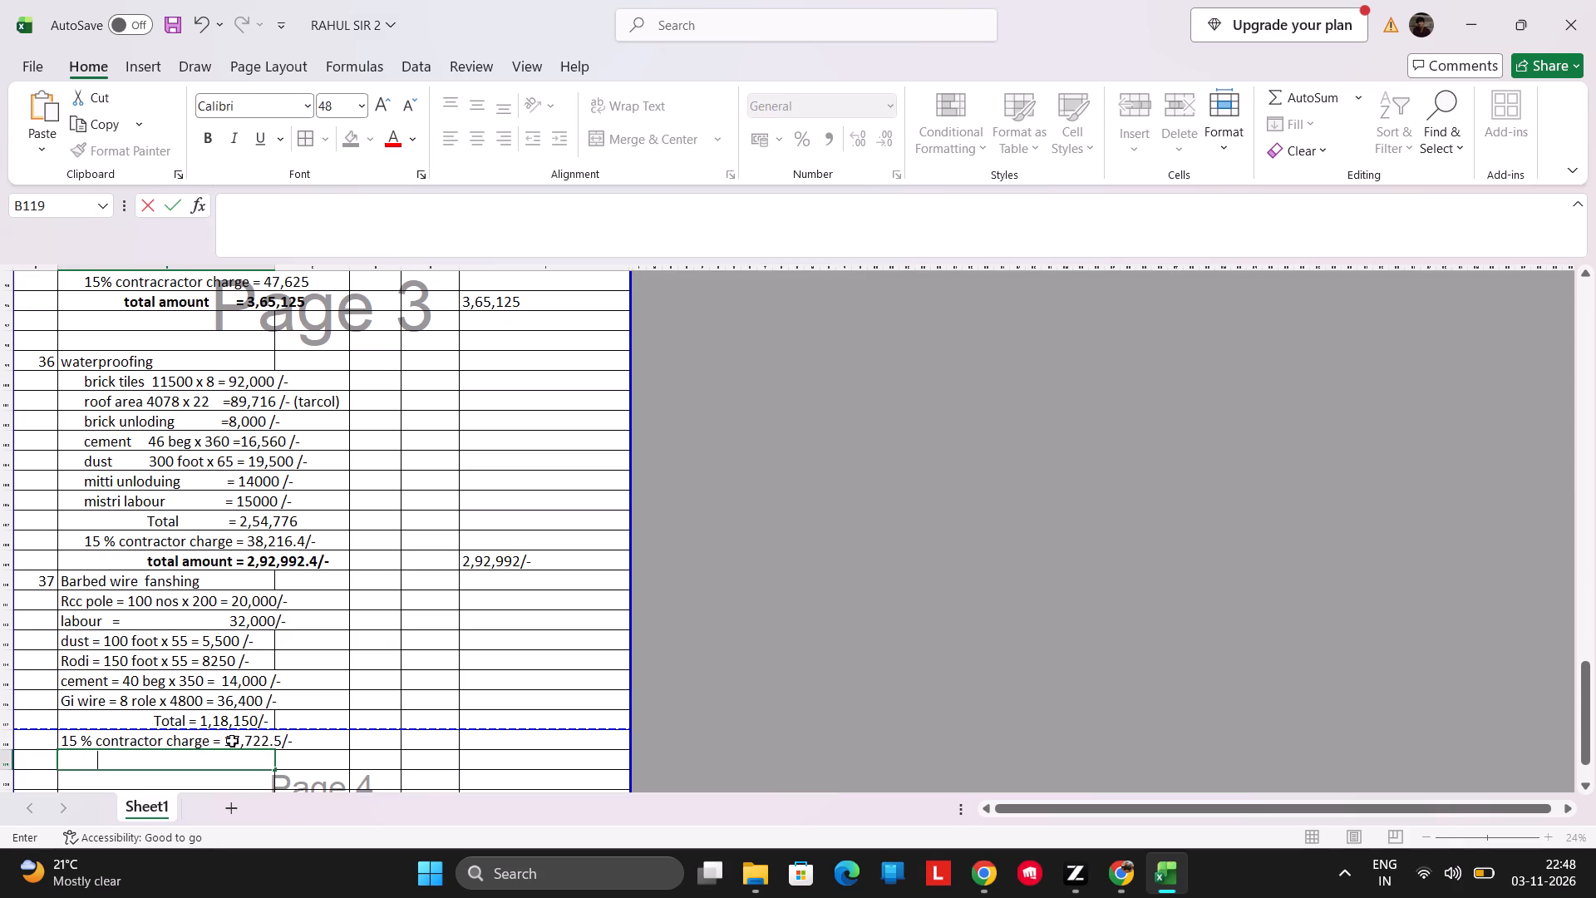
{"action": "key", "text": "space"}
{"action": "key", "text": "space"}
{"action": "key", "text": "space"}
{"action": "key", "text": "space"}
{"action": "key", "text": "space"}
{"action": "type", "text": "otal"}
{"action": "key", "text": "space"}
{"action": "type", "text": "="}
{"action": "key", "text": "space"}
{"action": "key", "text": "1"}
{"action": "key", "text": "comma"}
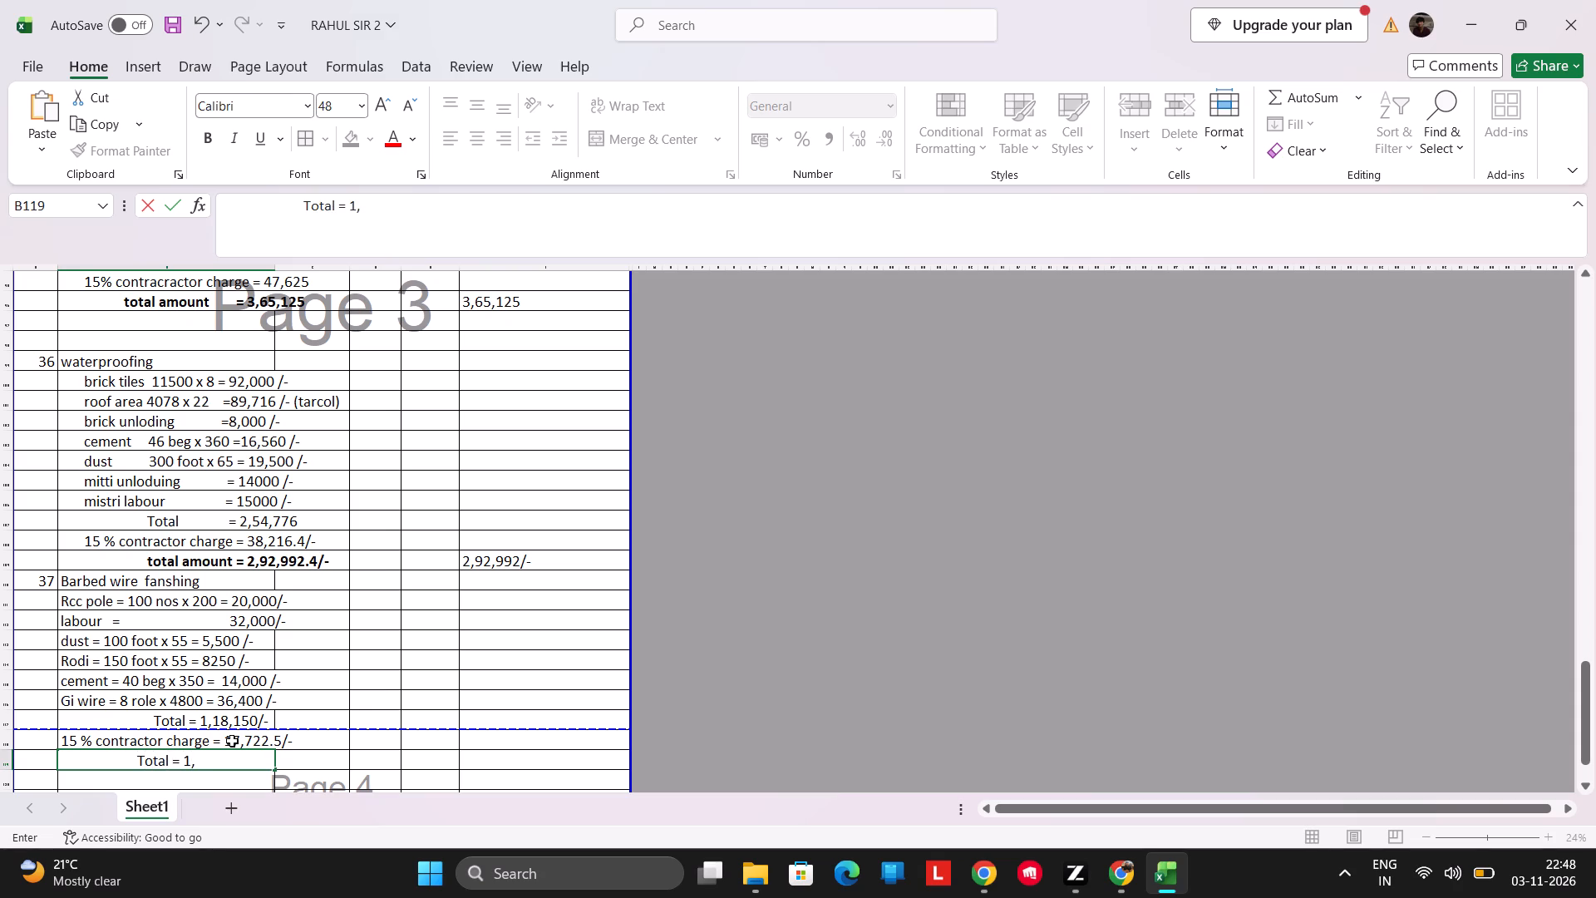
{"action": "type", "text": "35"}
{"action": "key", "text": "comma"}
{"action": "type", "text": "87"}
{"action": "key", "text": "2"}
{"action": "type", "text": "/-"}
{"action": "key", "text": "space"}
Make the text of the final item 37 total line below the contractor charge bold.
{"action": "scroll", "coordinate": [474, 721], "scroll_direction": "down", "scroll_amount": 1}
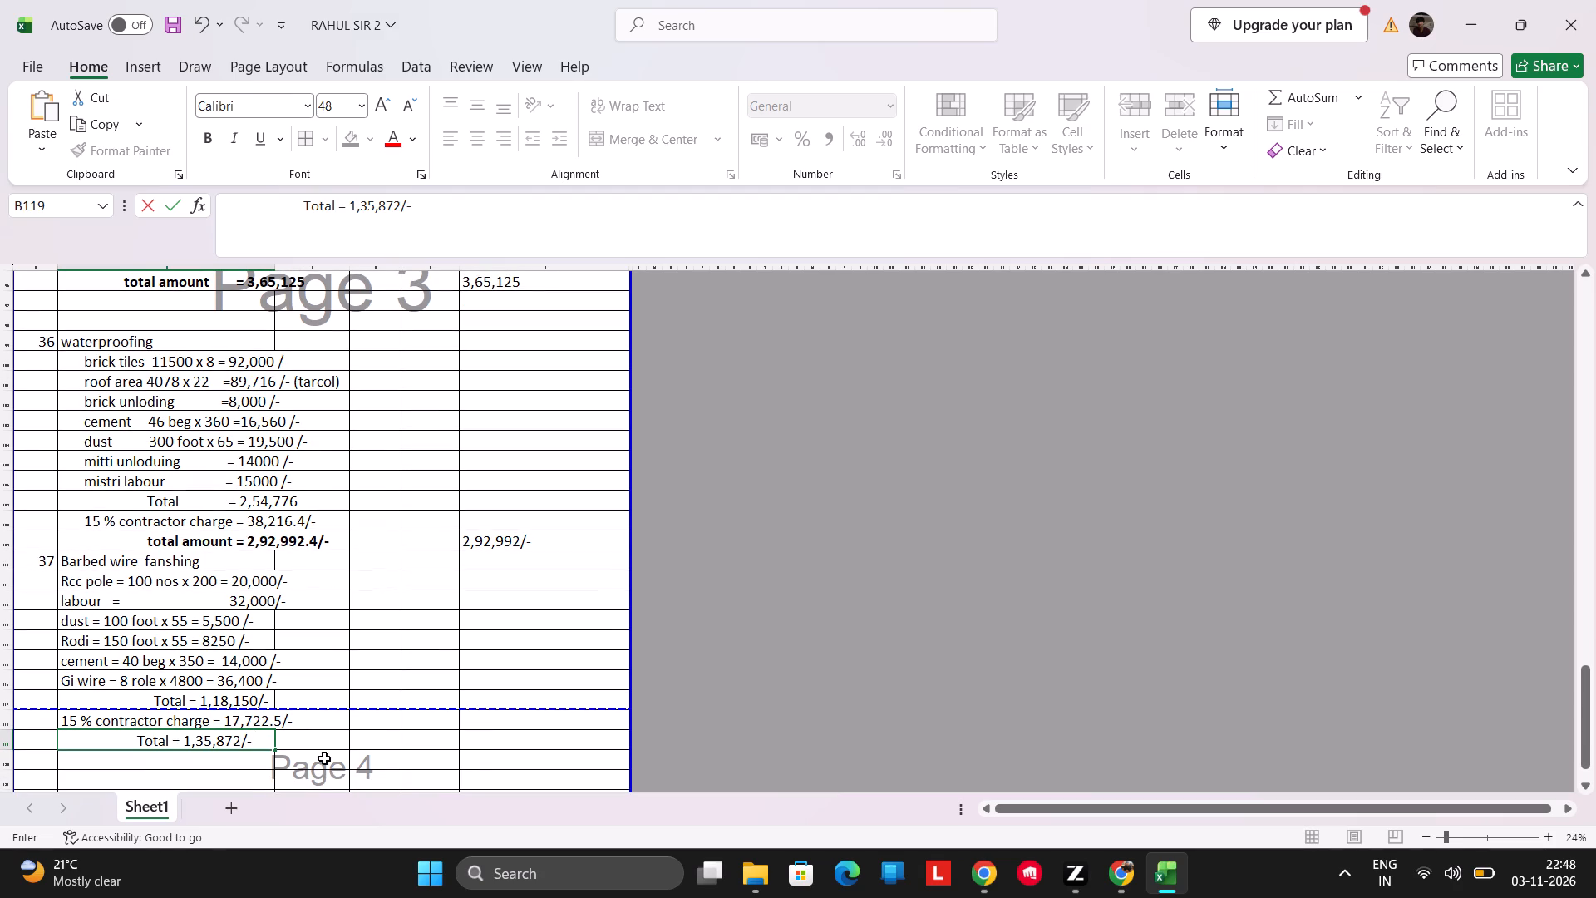
{"action": "left_click_drag", "start_coordinate": [263, 738], "coordinate": [132, 745]}
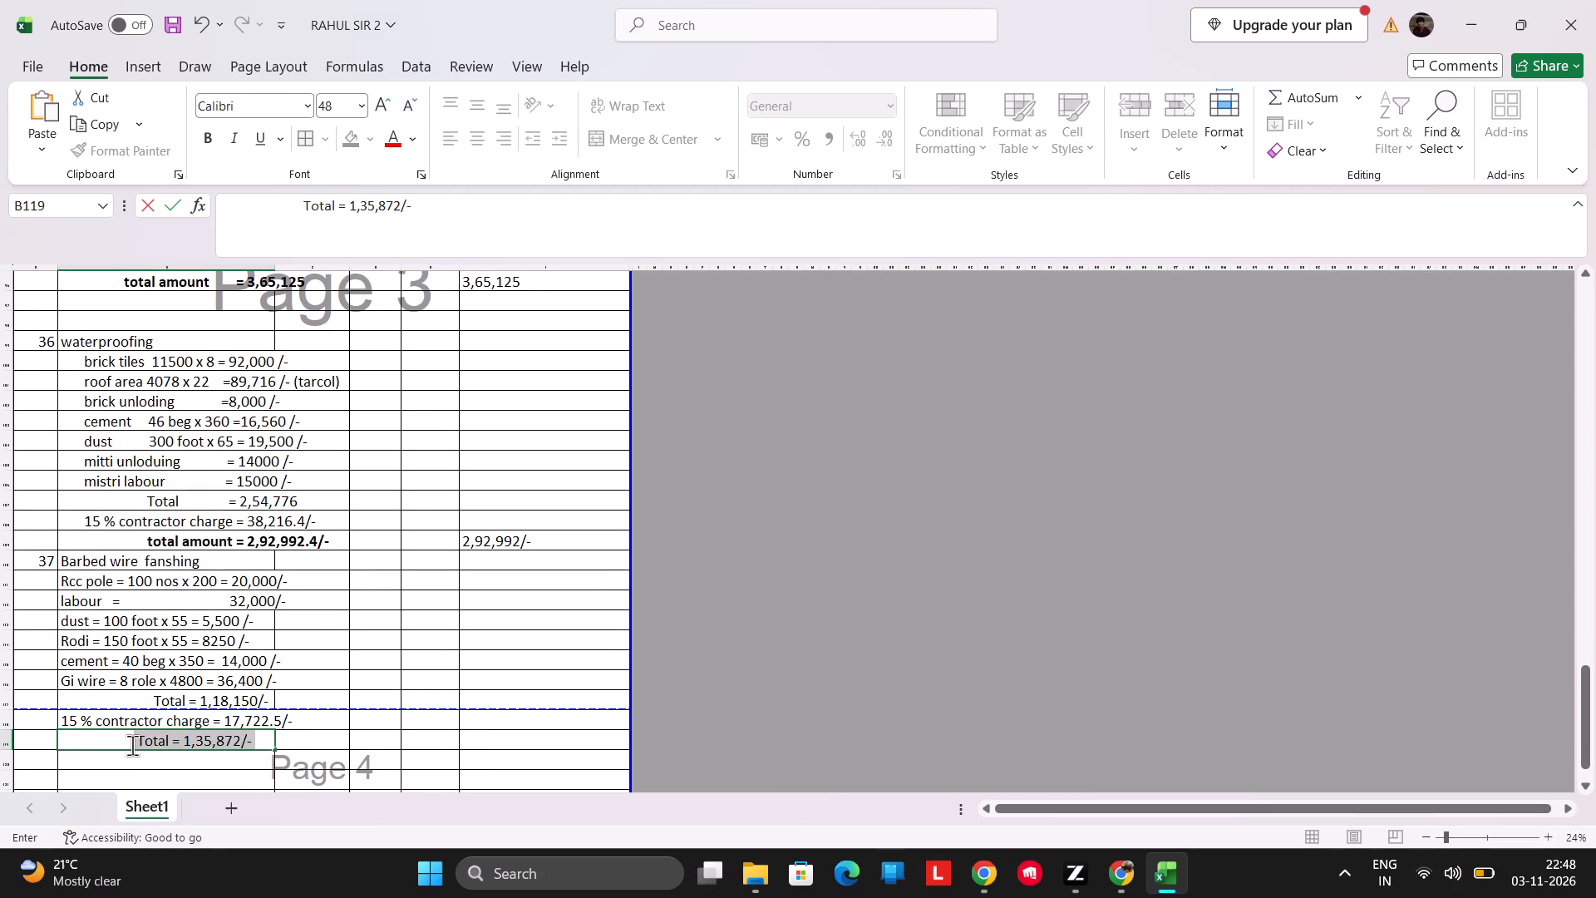
{"action": "left_click_drag", "start_coordinate": [132, 745], "coordinate": [130, 745]}
{"action": "left_click", "coordinate": [143, 707]}
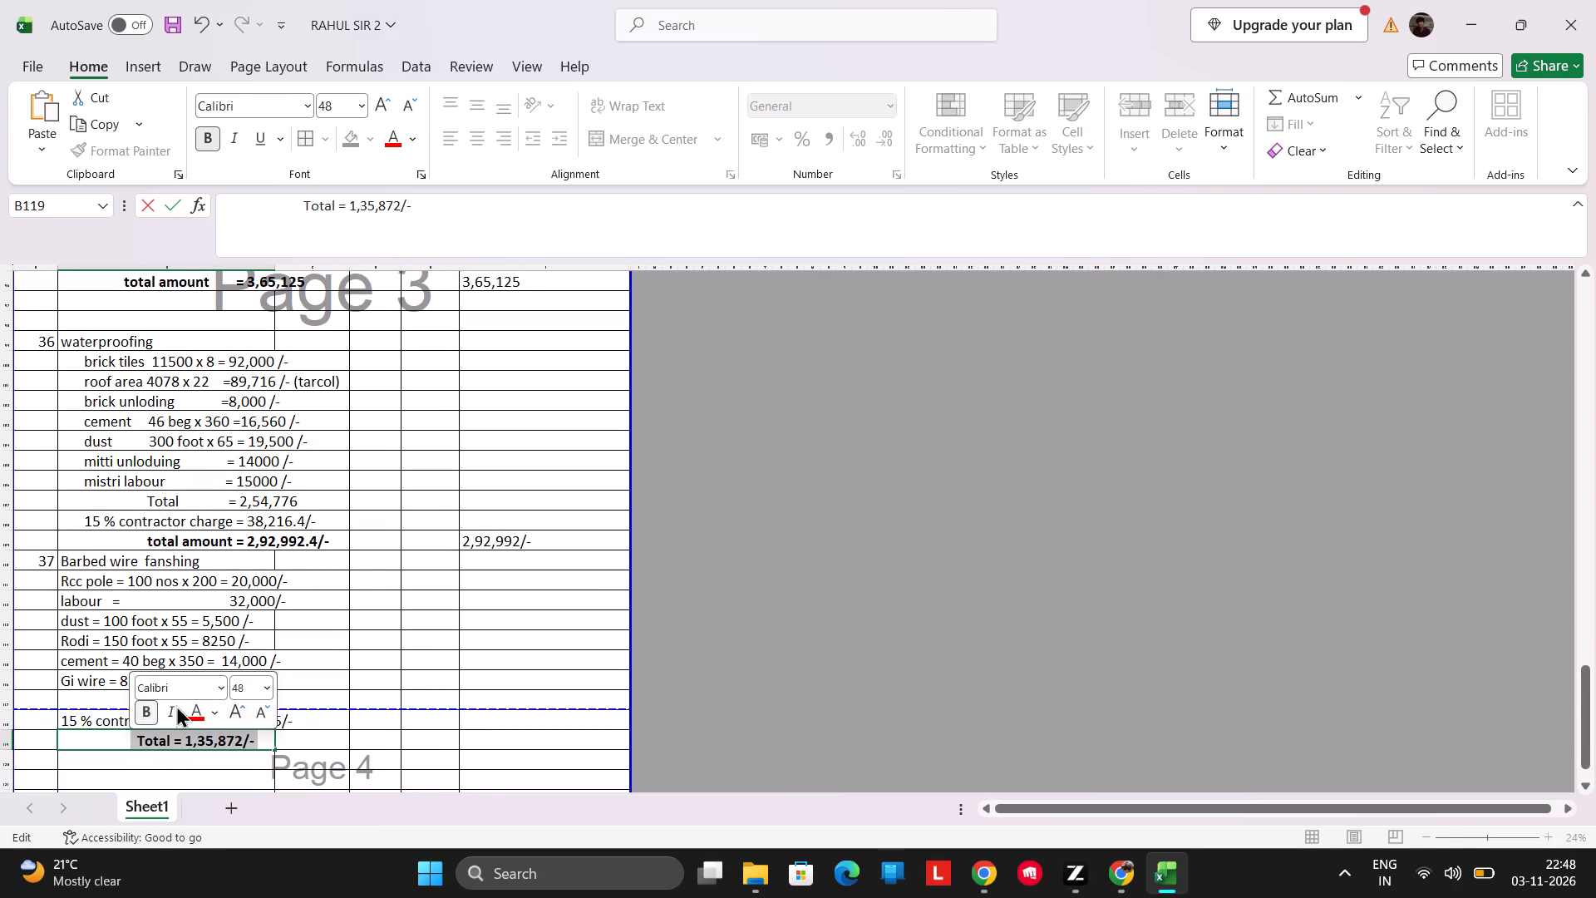
Enter 1,35,872/- in the amount column on the final item 37 total row.
{"action": "left_click", "coordinate": [500, 743]}
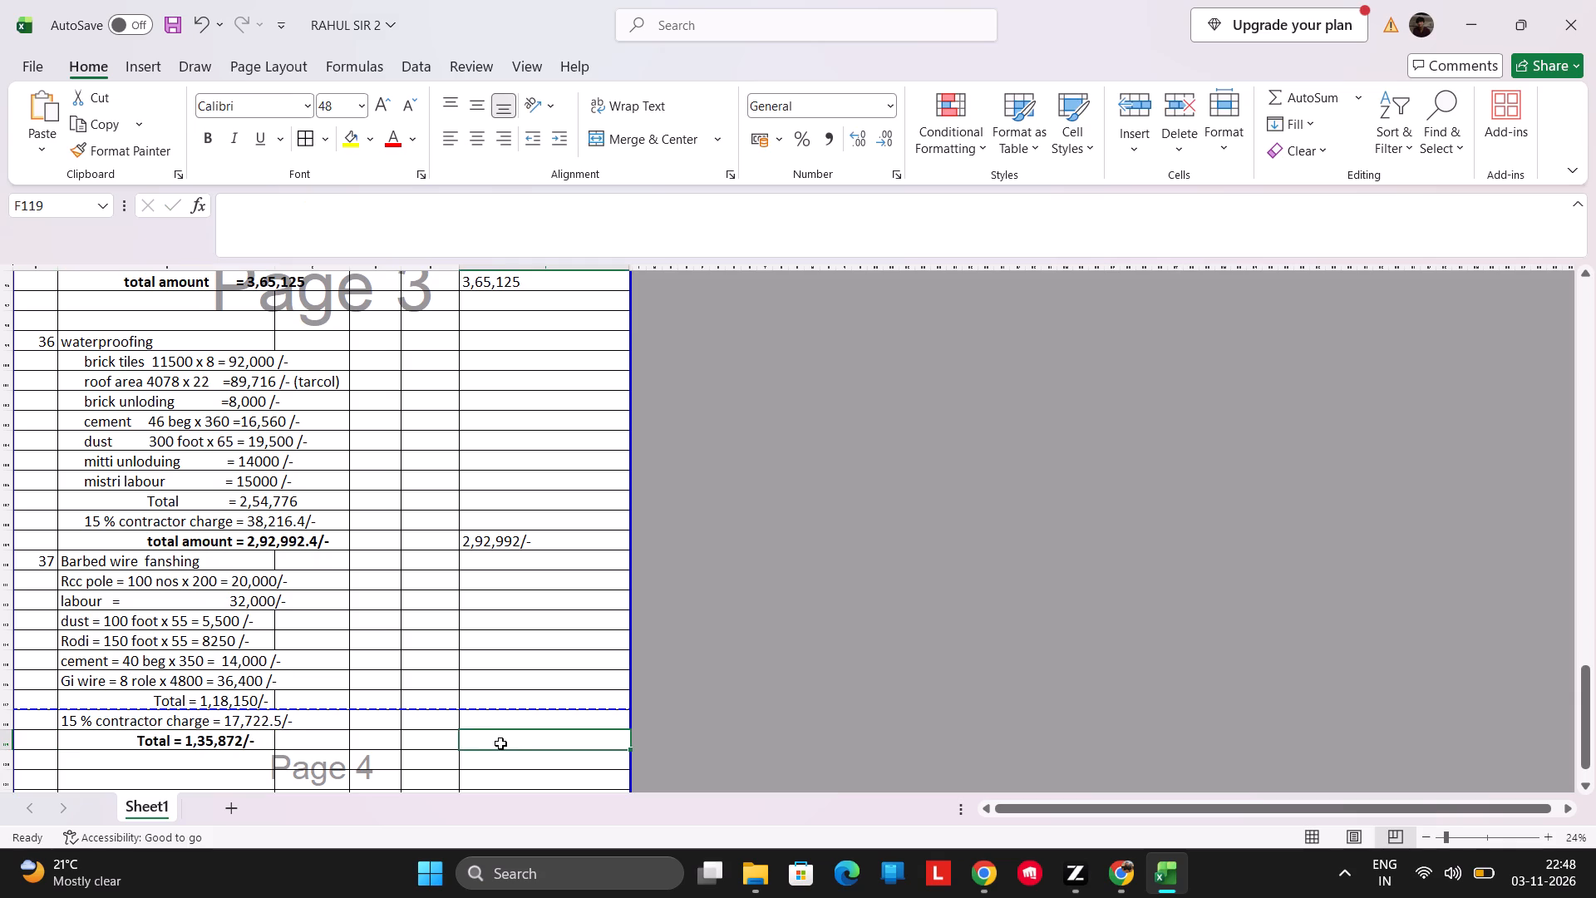
{"action": "key", "text": "1"}
{"action": "type", "text": ",35"}
{"action": "key", "text": "comma"}
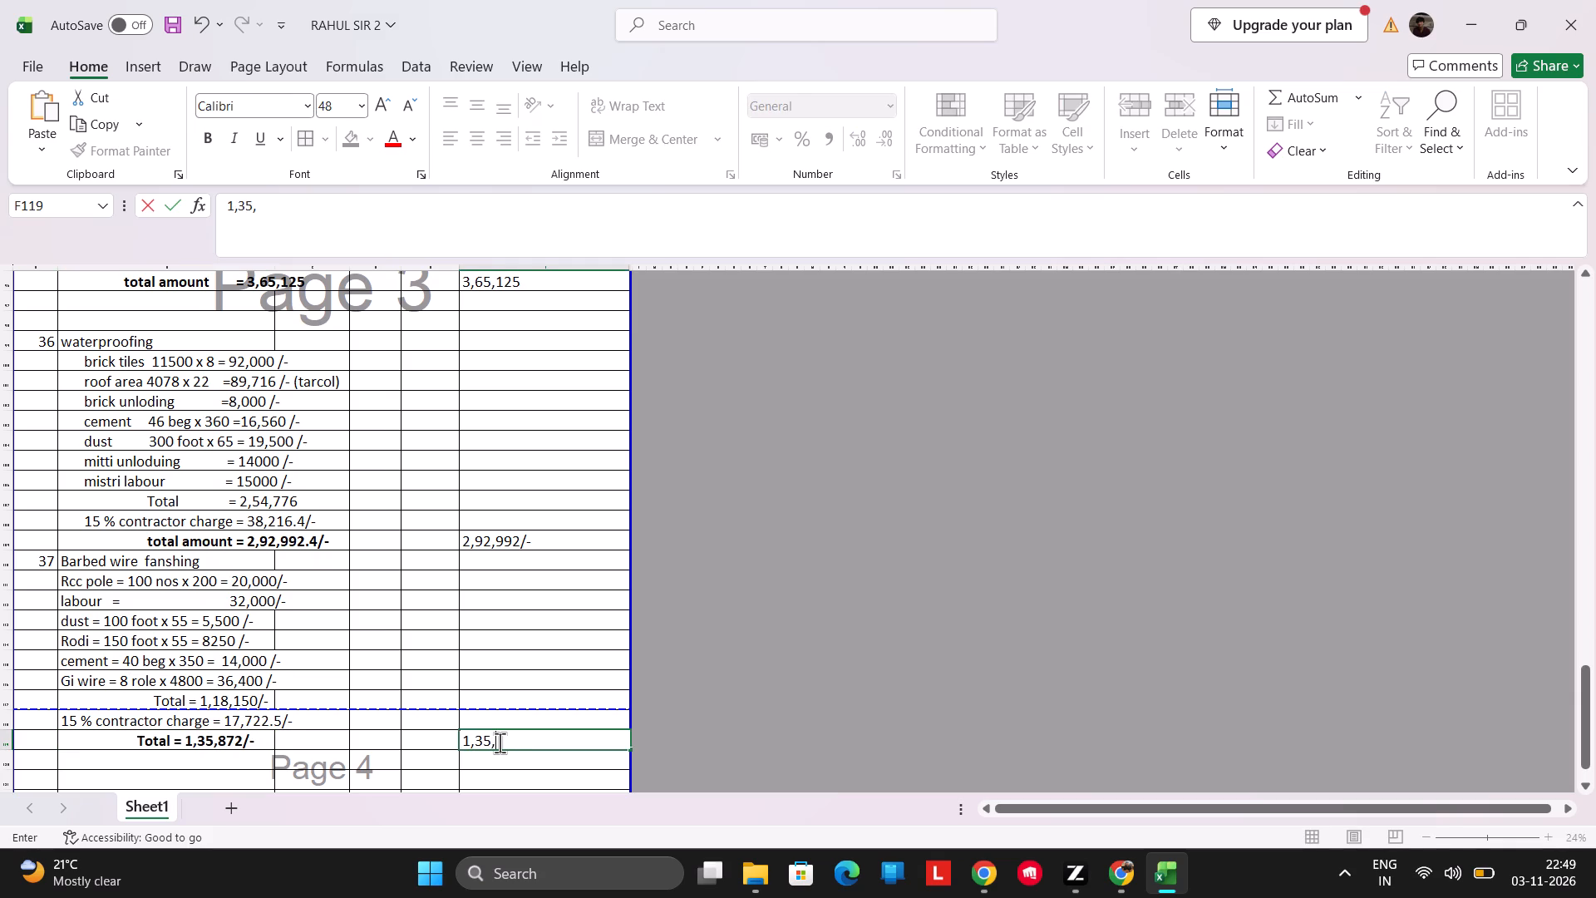
{"action": "key", "text": "8"}
{"action": "key", "text": "7"}
{"action": "key", "text": "2"}
{"action": "type", "text": "/-"}
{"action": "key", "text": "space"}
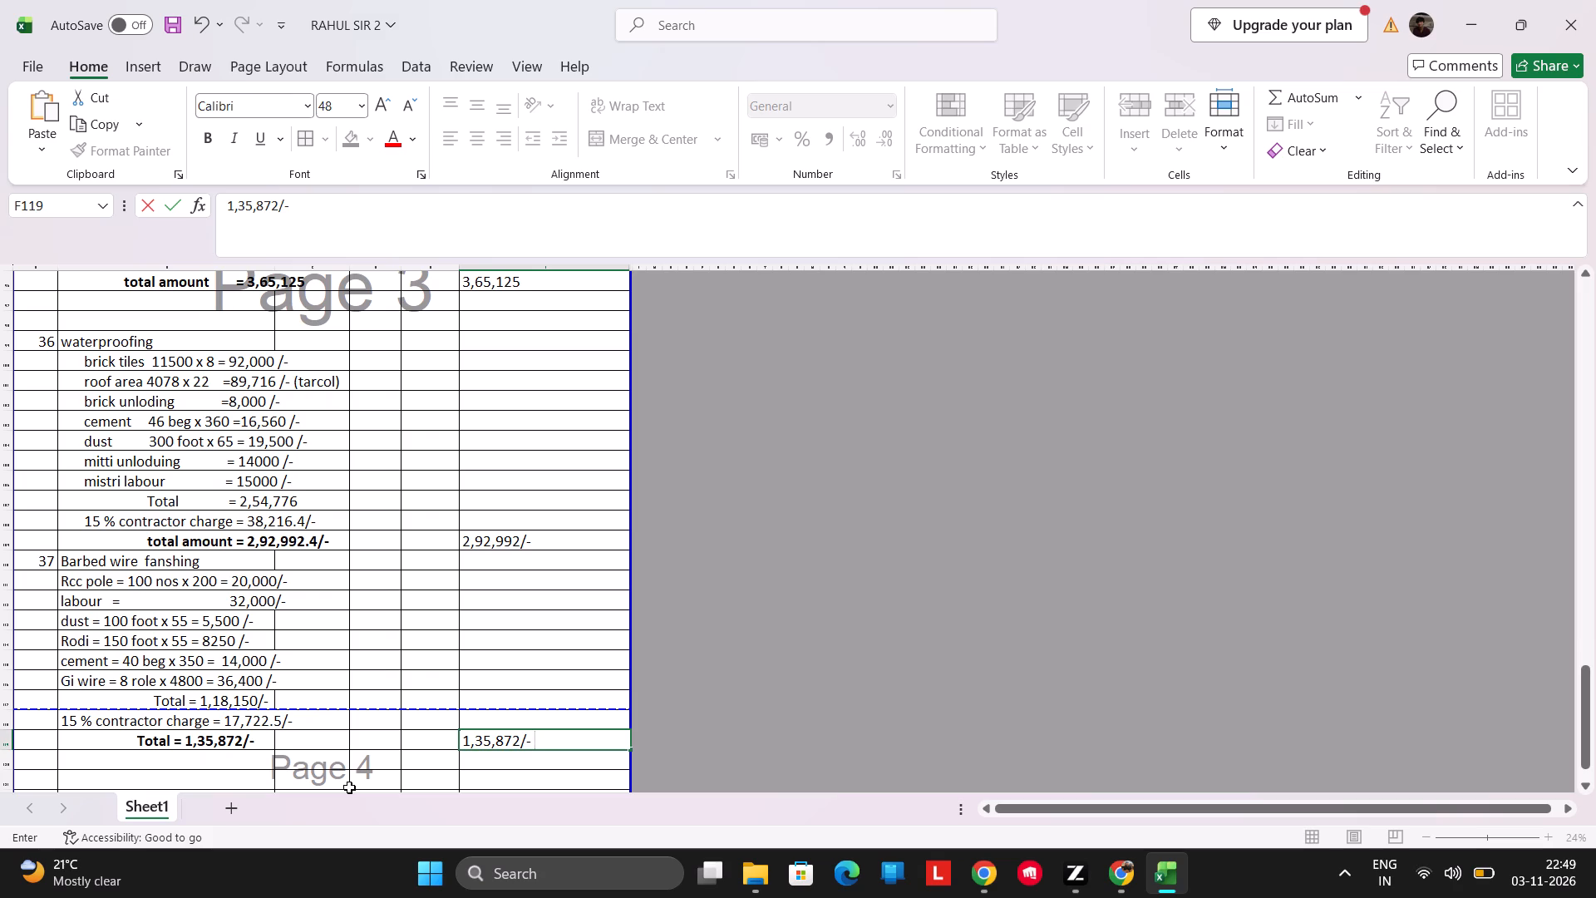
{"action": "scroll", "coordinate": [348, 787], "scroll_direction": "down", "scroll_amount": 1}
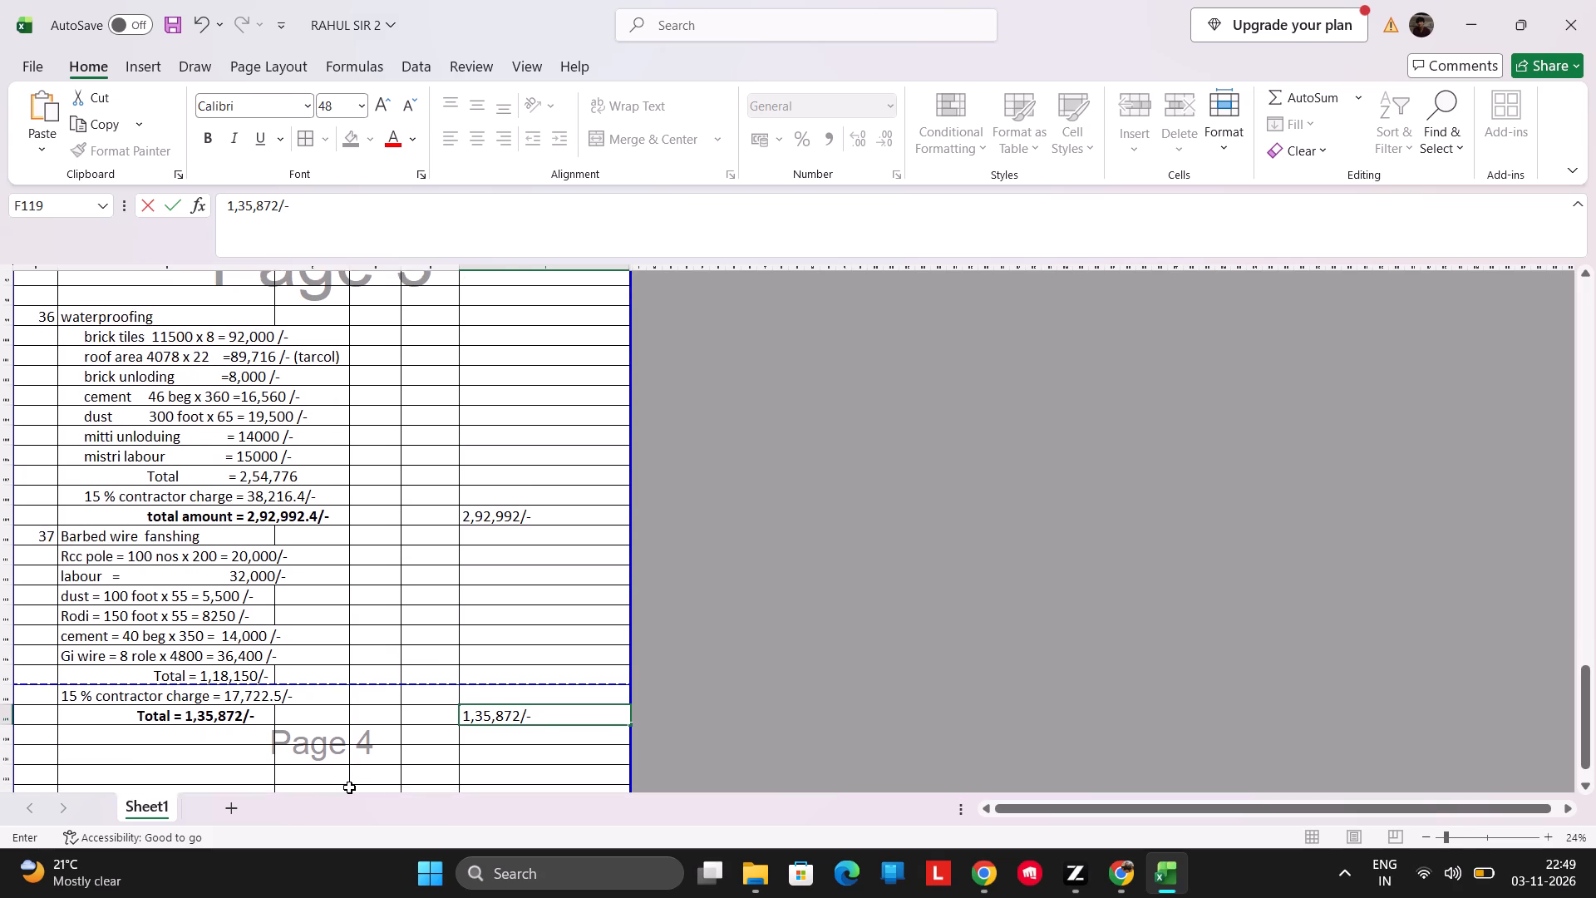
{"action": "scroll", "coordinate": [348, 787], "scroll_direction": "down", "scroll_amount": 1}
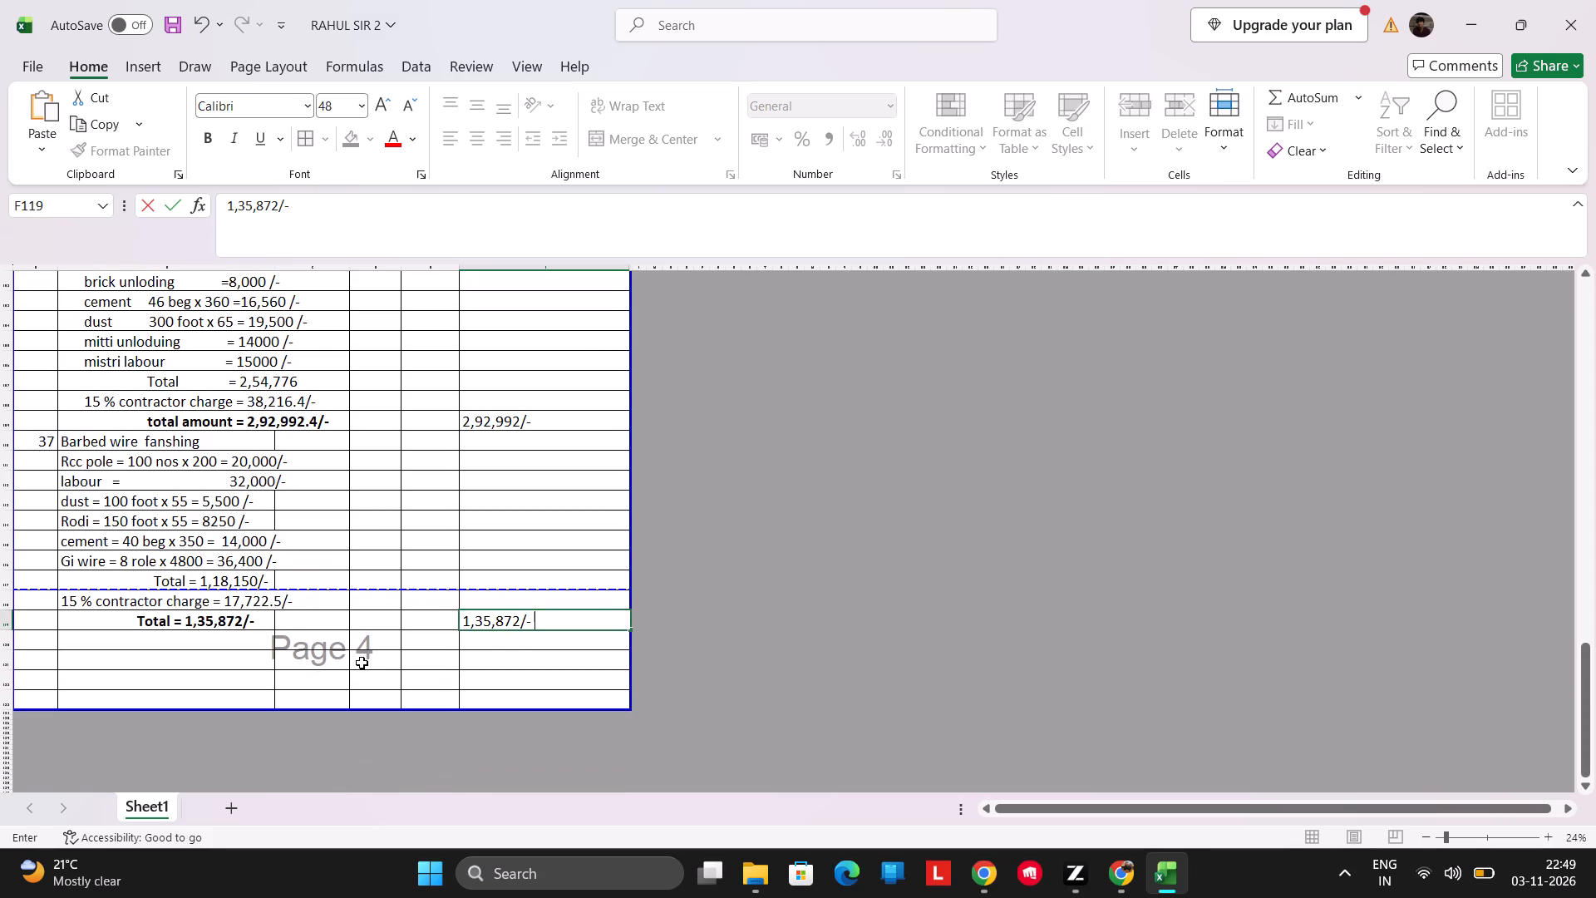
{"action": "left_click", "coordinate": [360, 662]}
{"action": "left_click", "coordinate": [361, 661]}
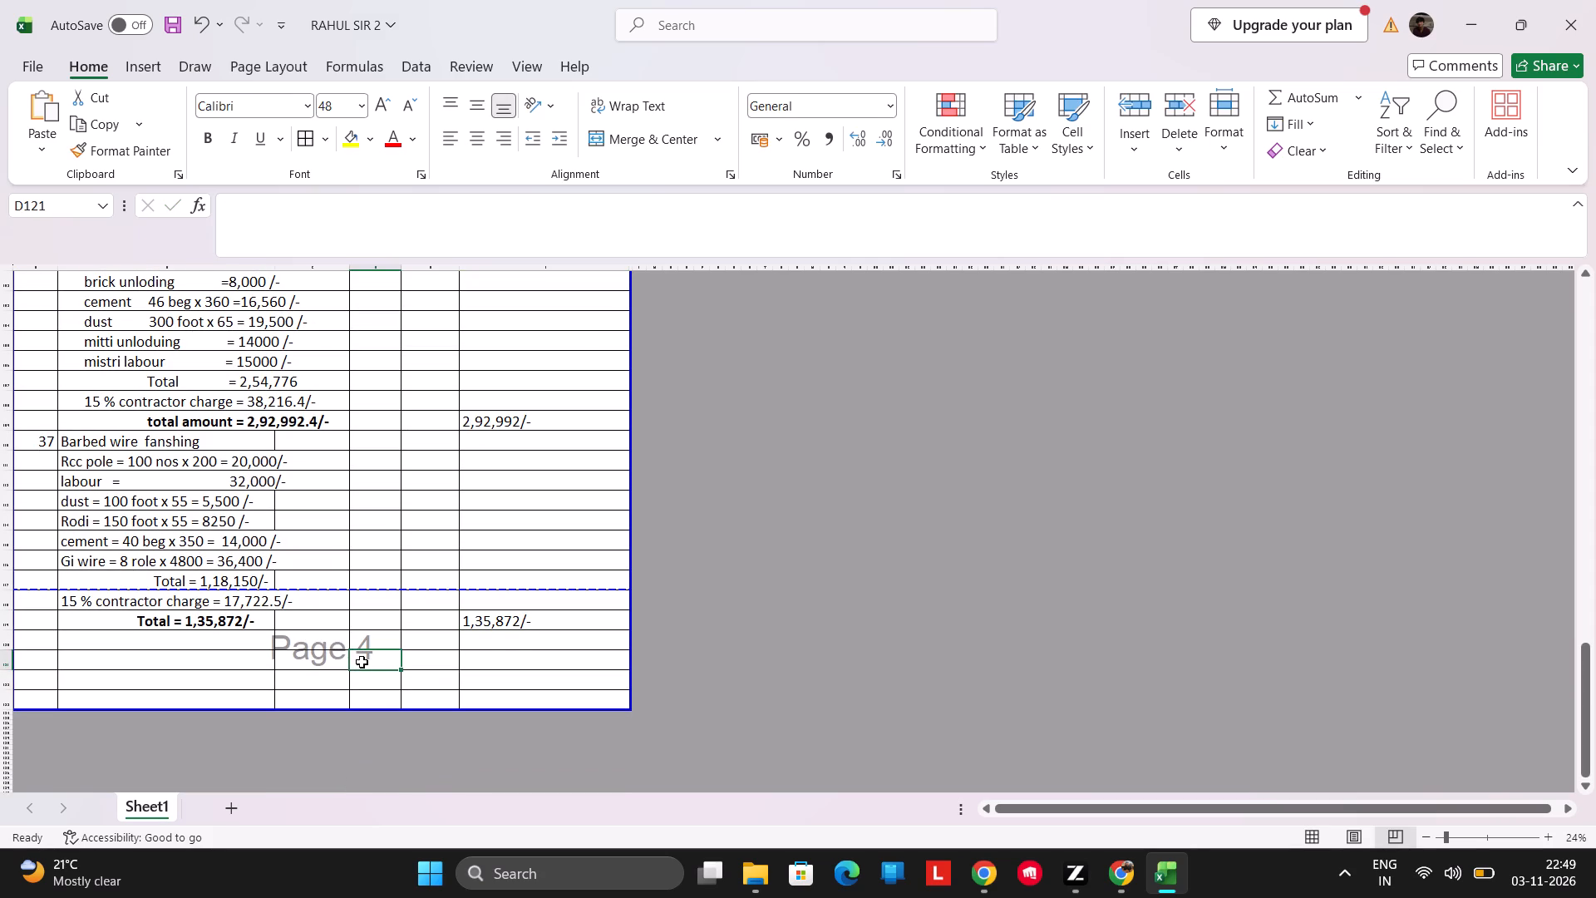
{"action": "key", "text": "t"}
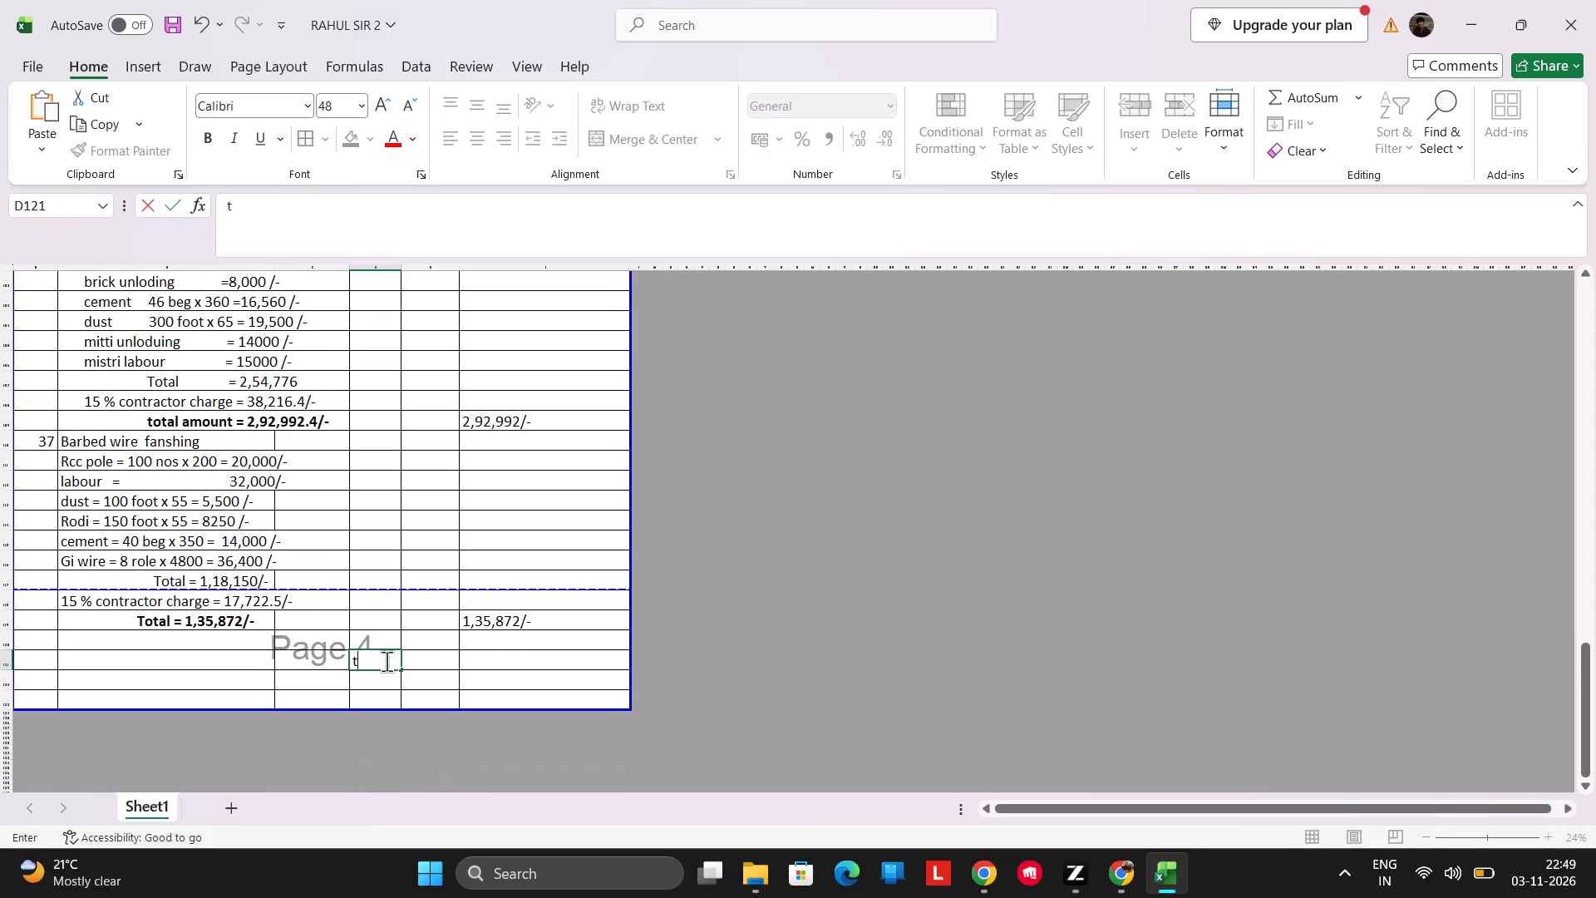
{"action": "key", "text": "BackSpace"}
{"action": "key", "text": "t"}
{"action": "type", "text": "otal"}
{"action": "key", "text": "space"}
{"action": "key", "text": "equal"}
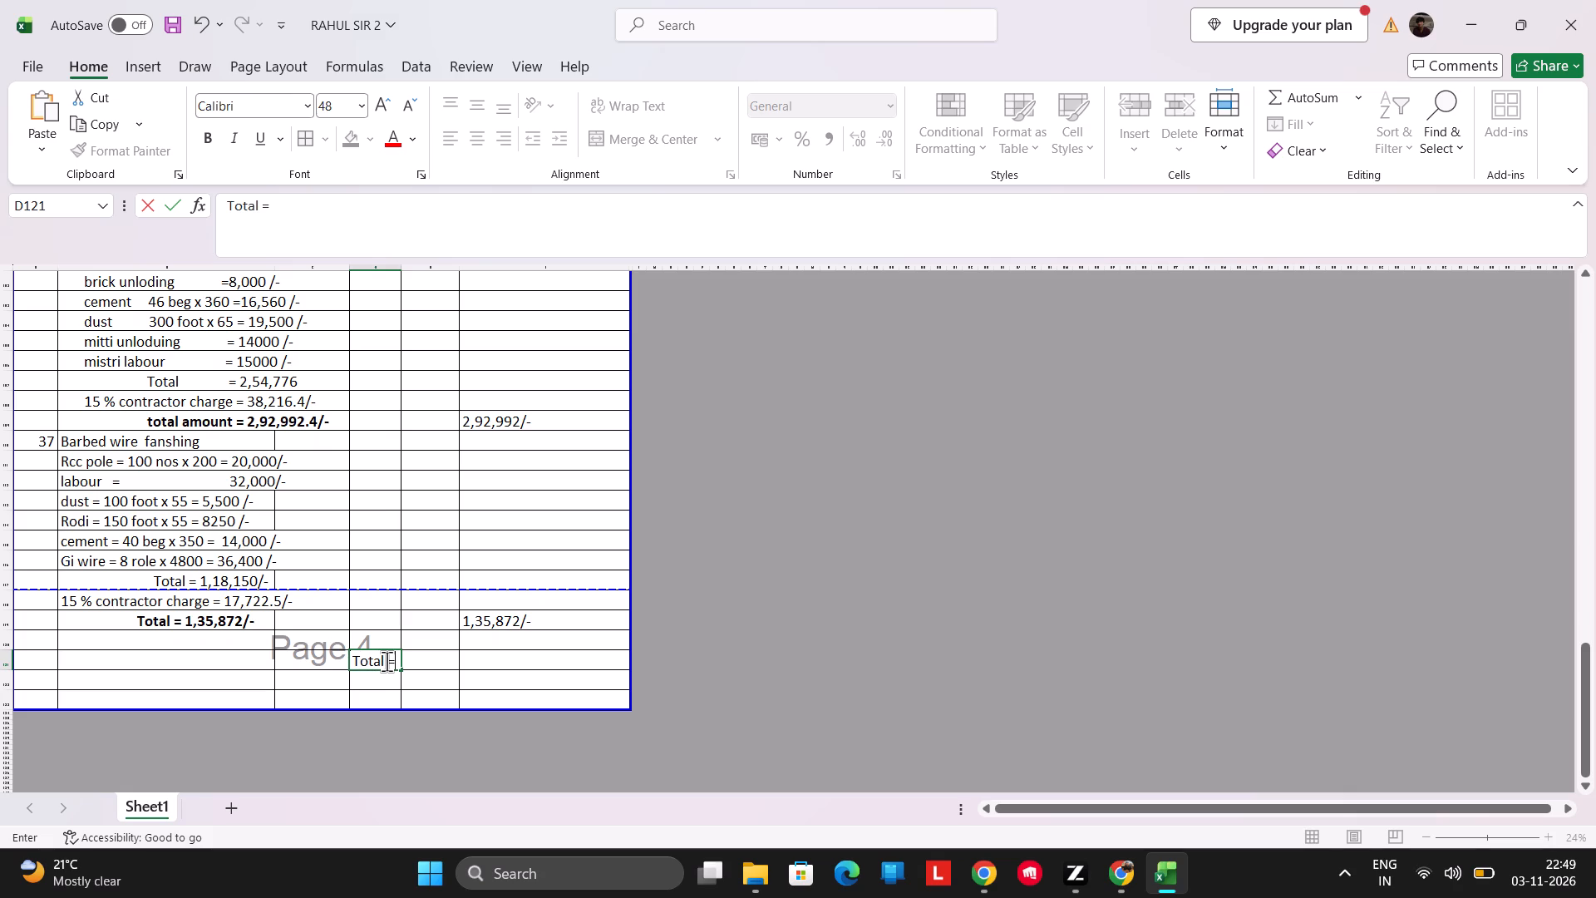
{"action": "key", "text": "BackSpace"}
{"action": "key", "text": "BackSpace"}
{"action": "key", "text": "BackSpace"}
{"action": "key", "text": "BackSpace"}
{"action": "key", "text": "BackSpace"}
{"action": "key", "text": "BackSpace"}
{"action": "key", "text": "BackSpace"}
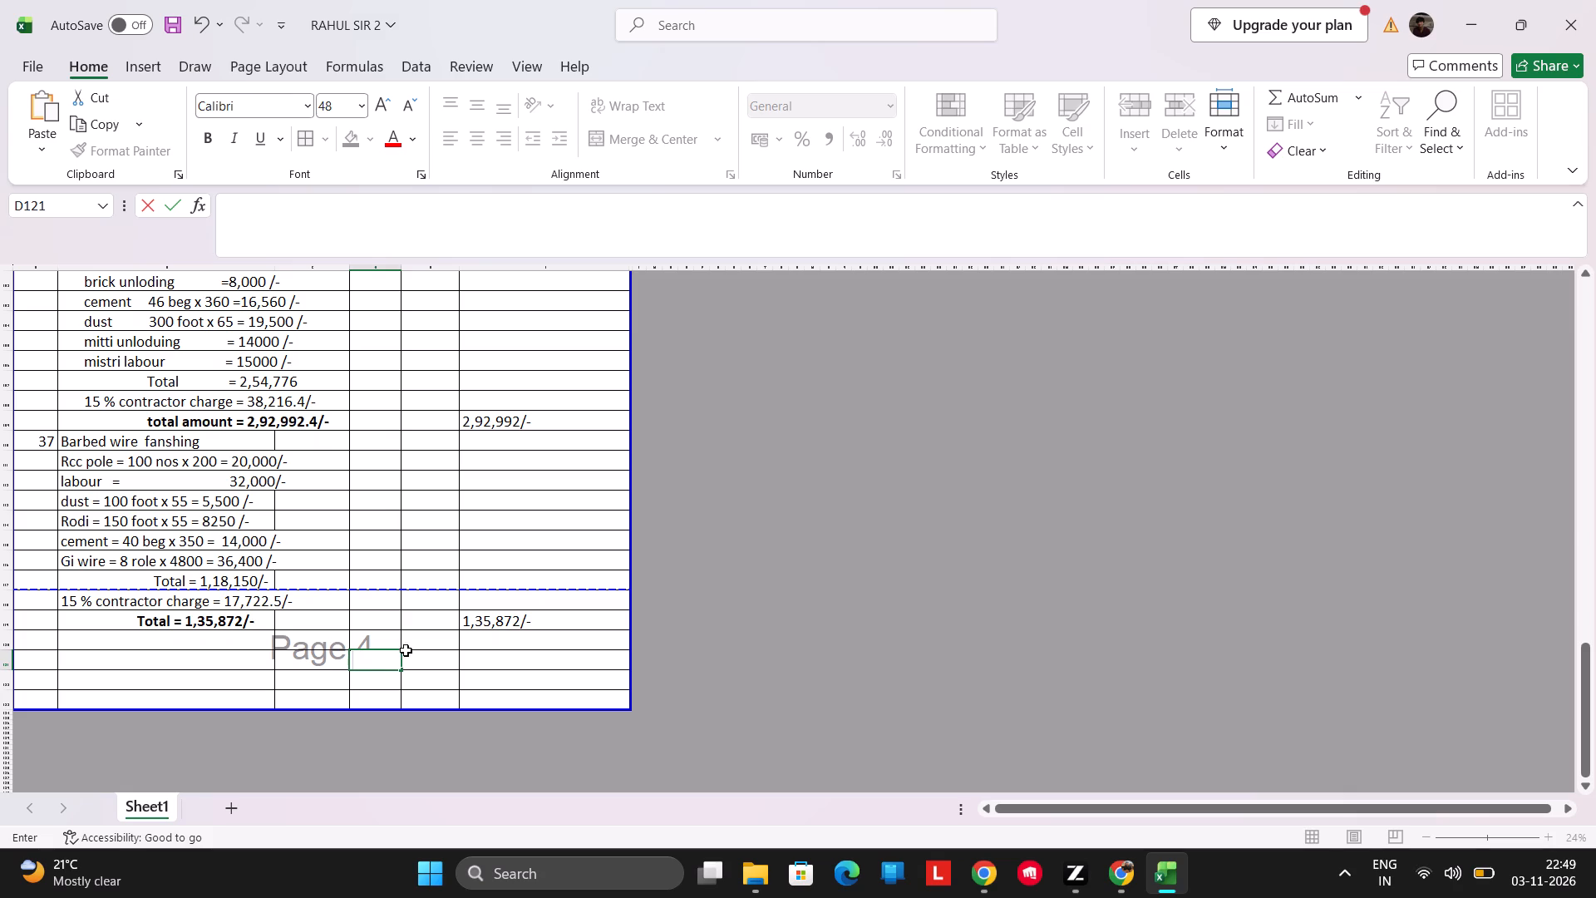
Enter the label "Total =" in cell E121, beside the amount column and two rows below the final item 37 total.
{"action": "left_click", "coordinate": [415, 662]}
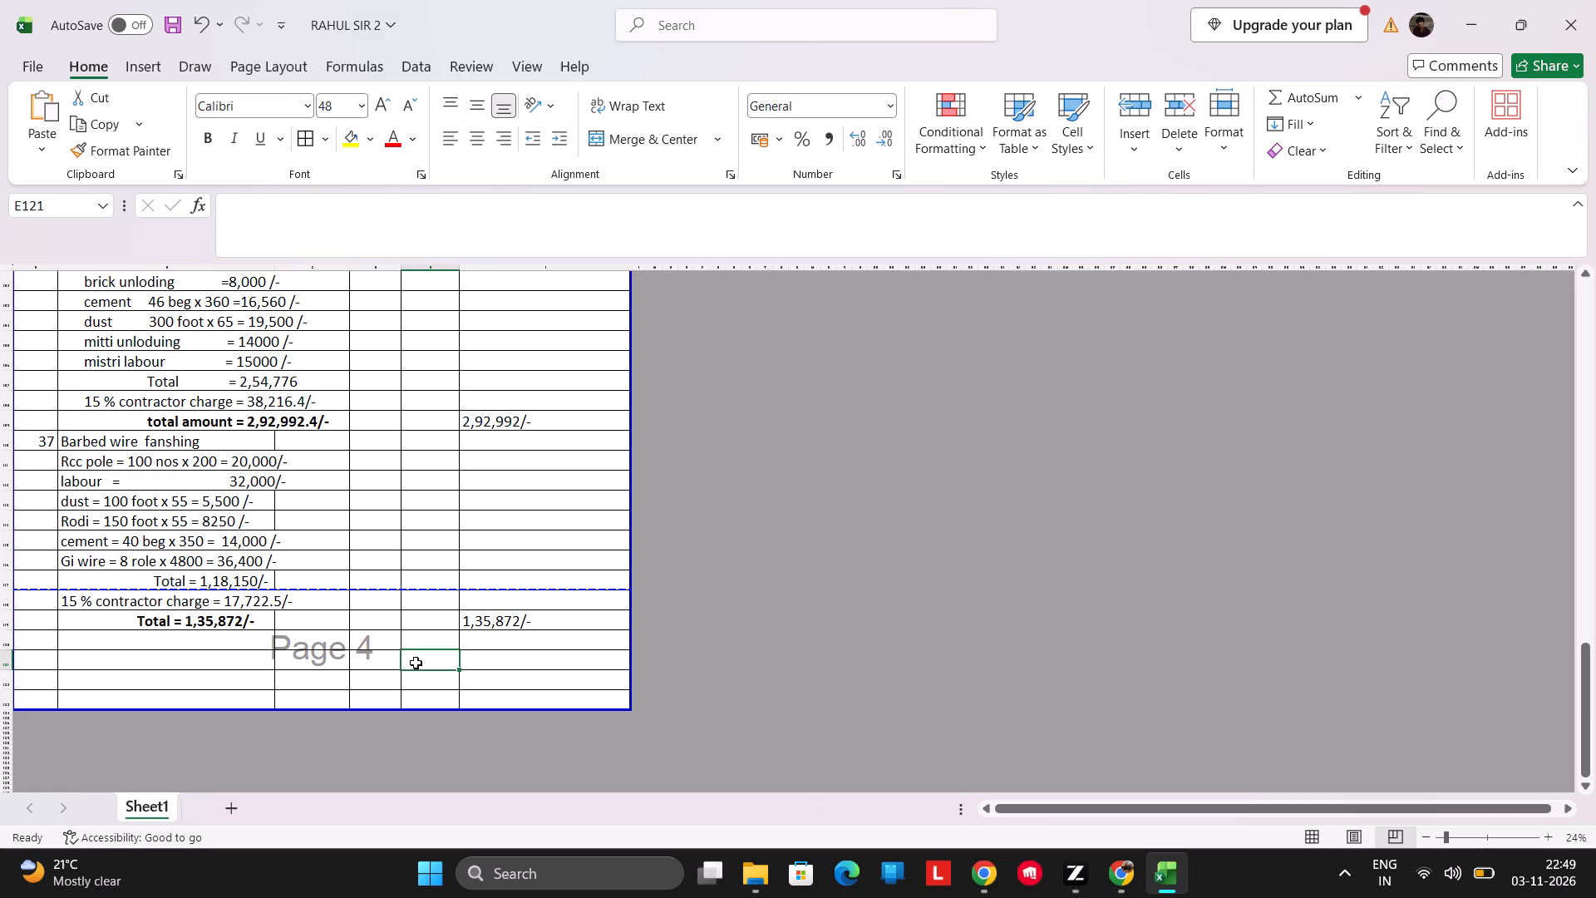
{"action": "key", "text": "t"}
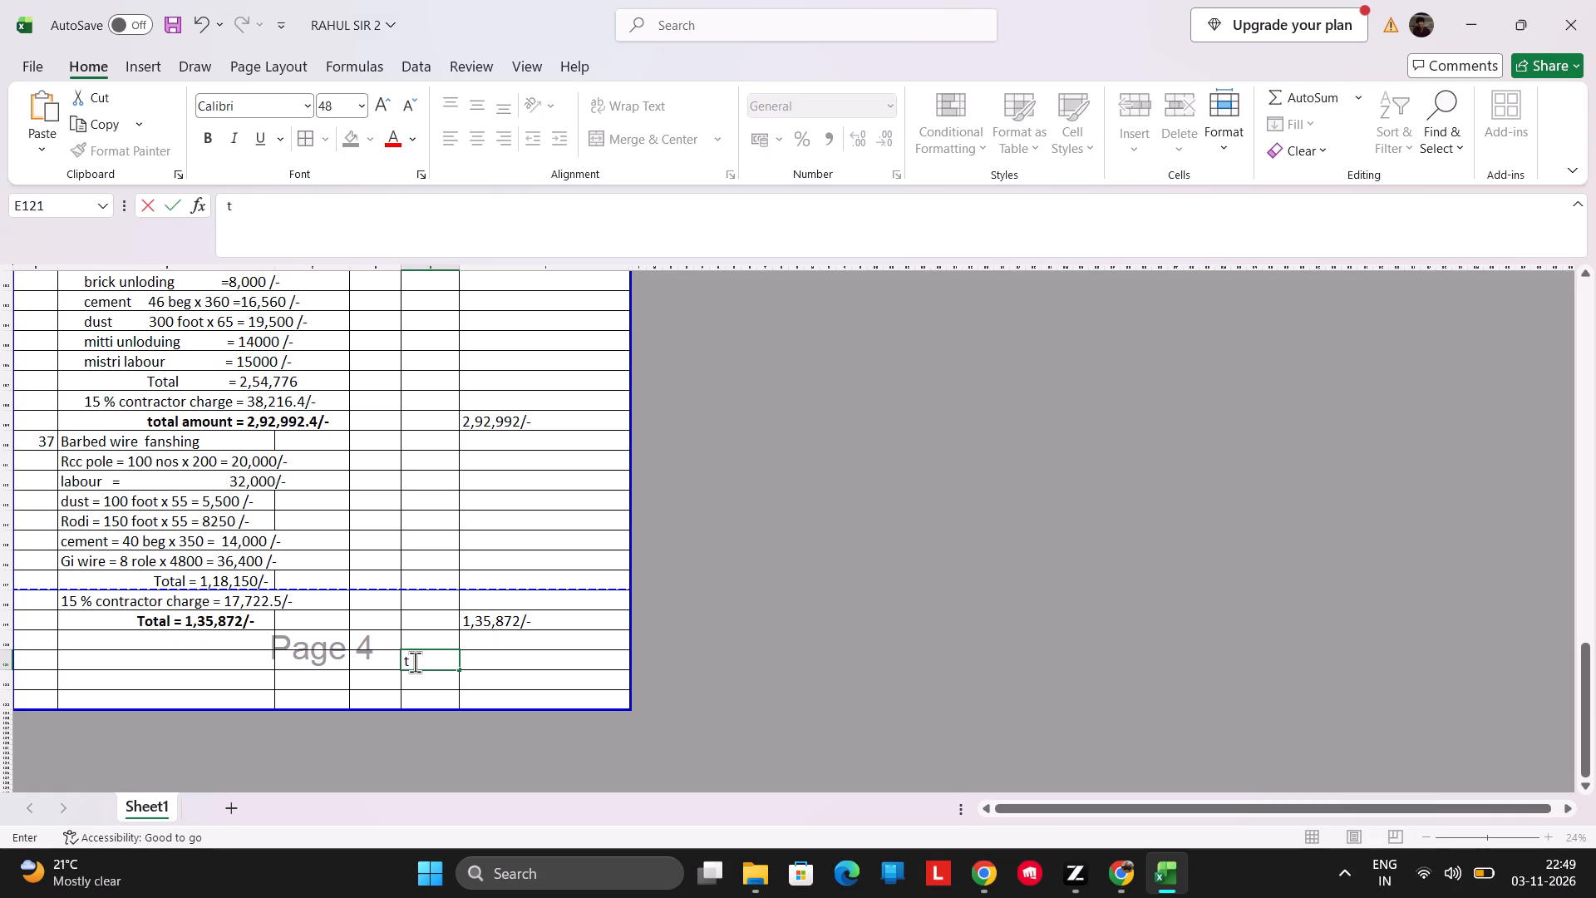
{"action": "key", "text": "BackSpace"}
{"action": "key", "text": "t"}
{"action": "type", "text": "otal"}
{"action": "key", "text": "space"}
{"action": "key", "text": "equal"}
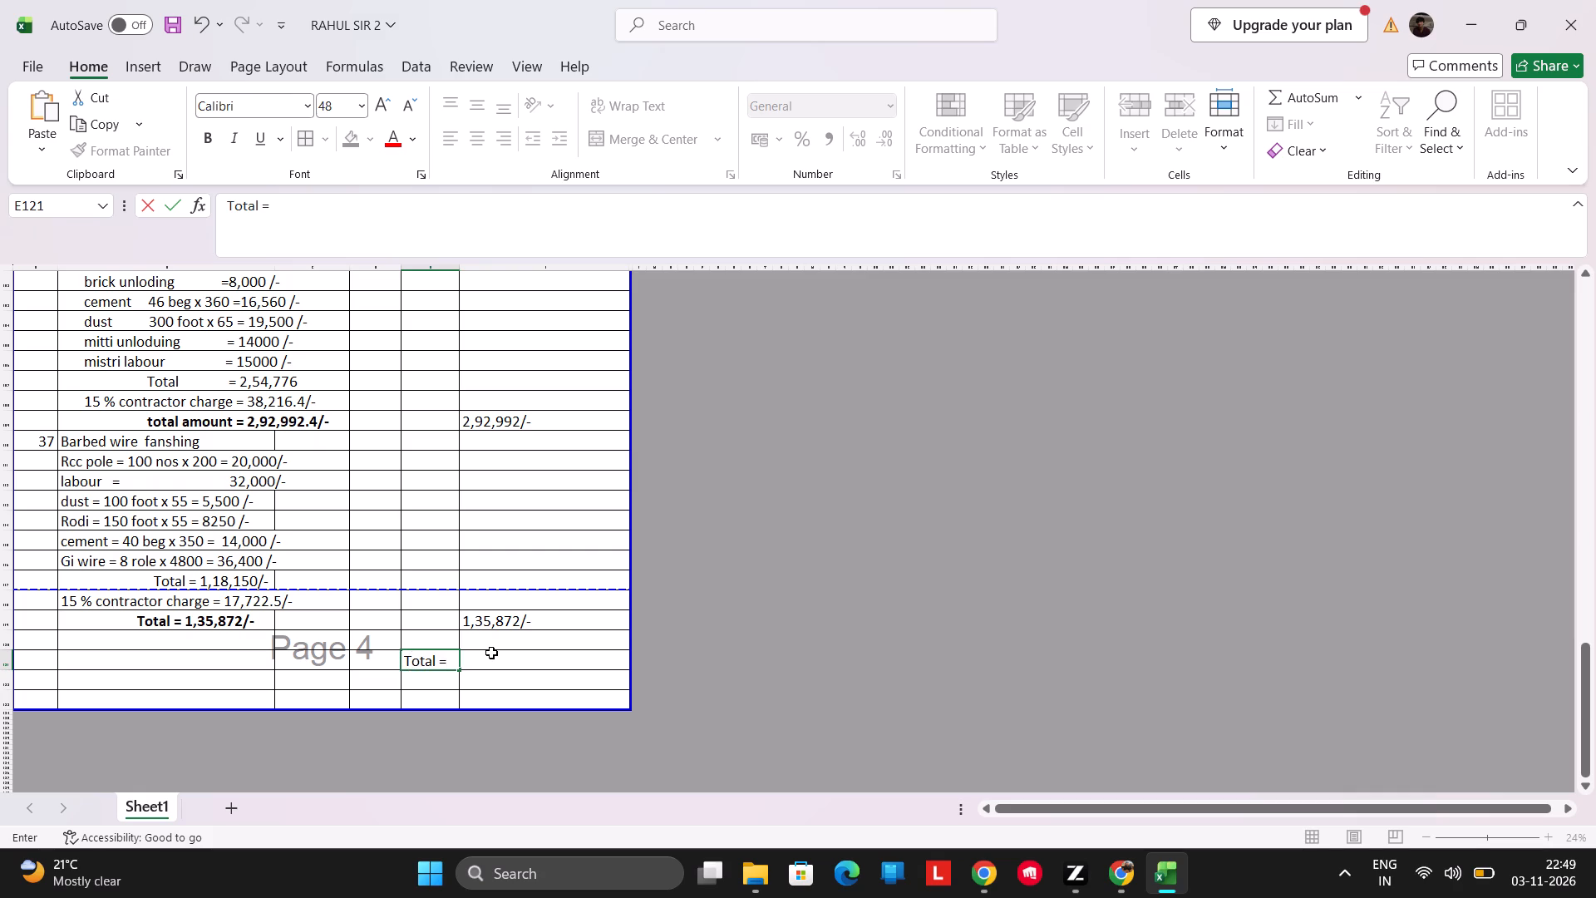
{"action": "left_click", "coordinate": [489, 651]}
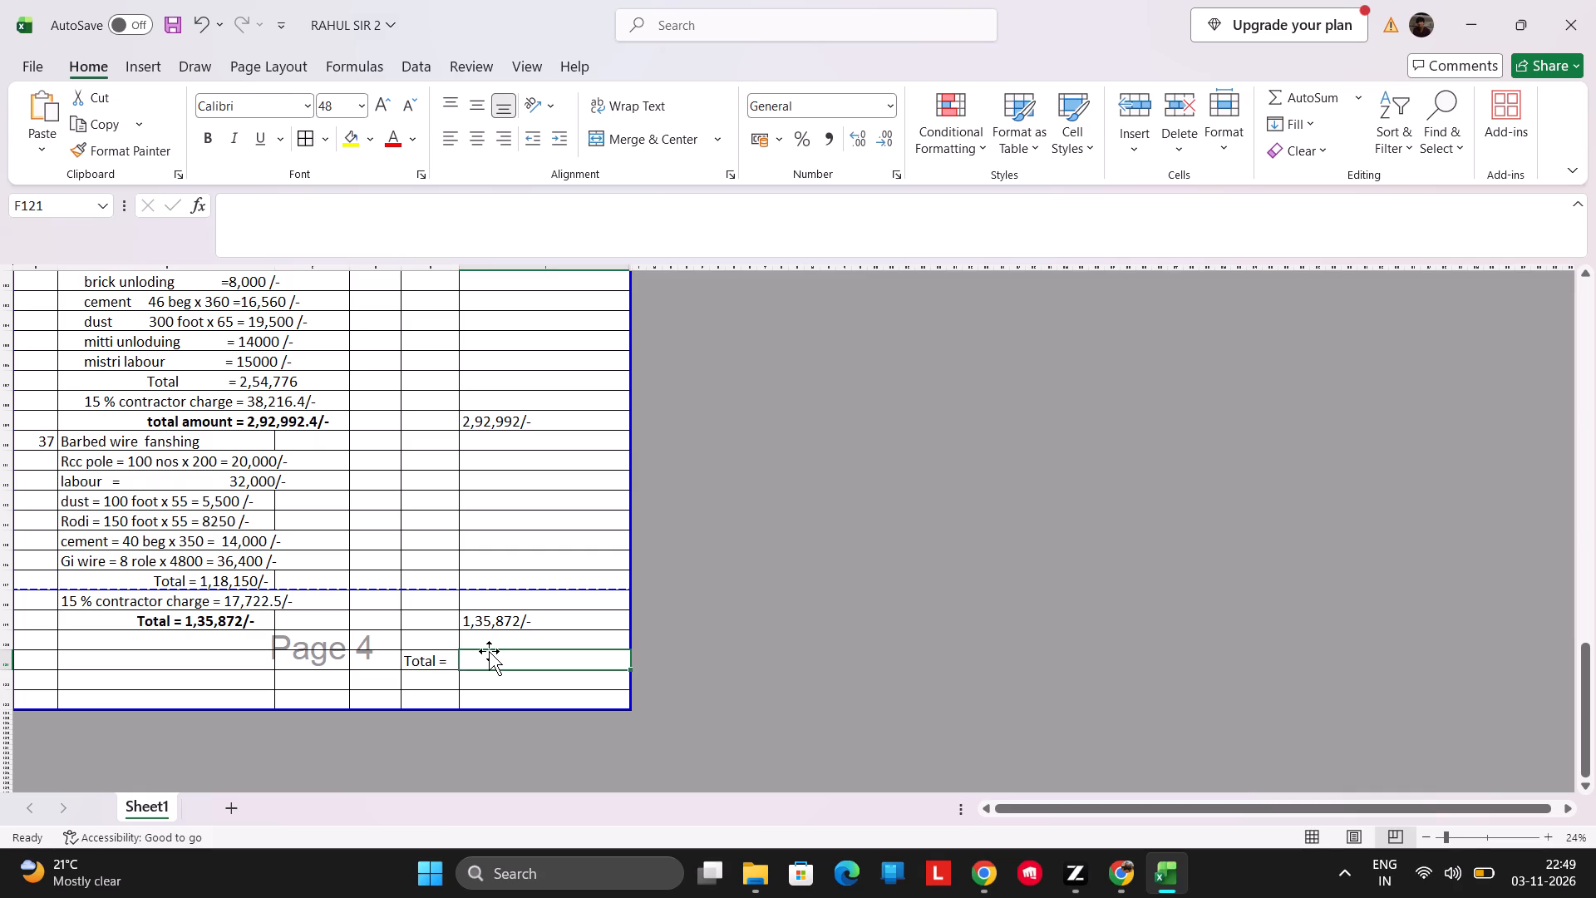
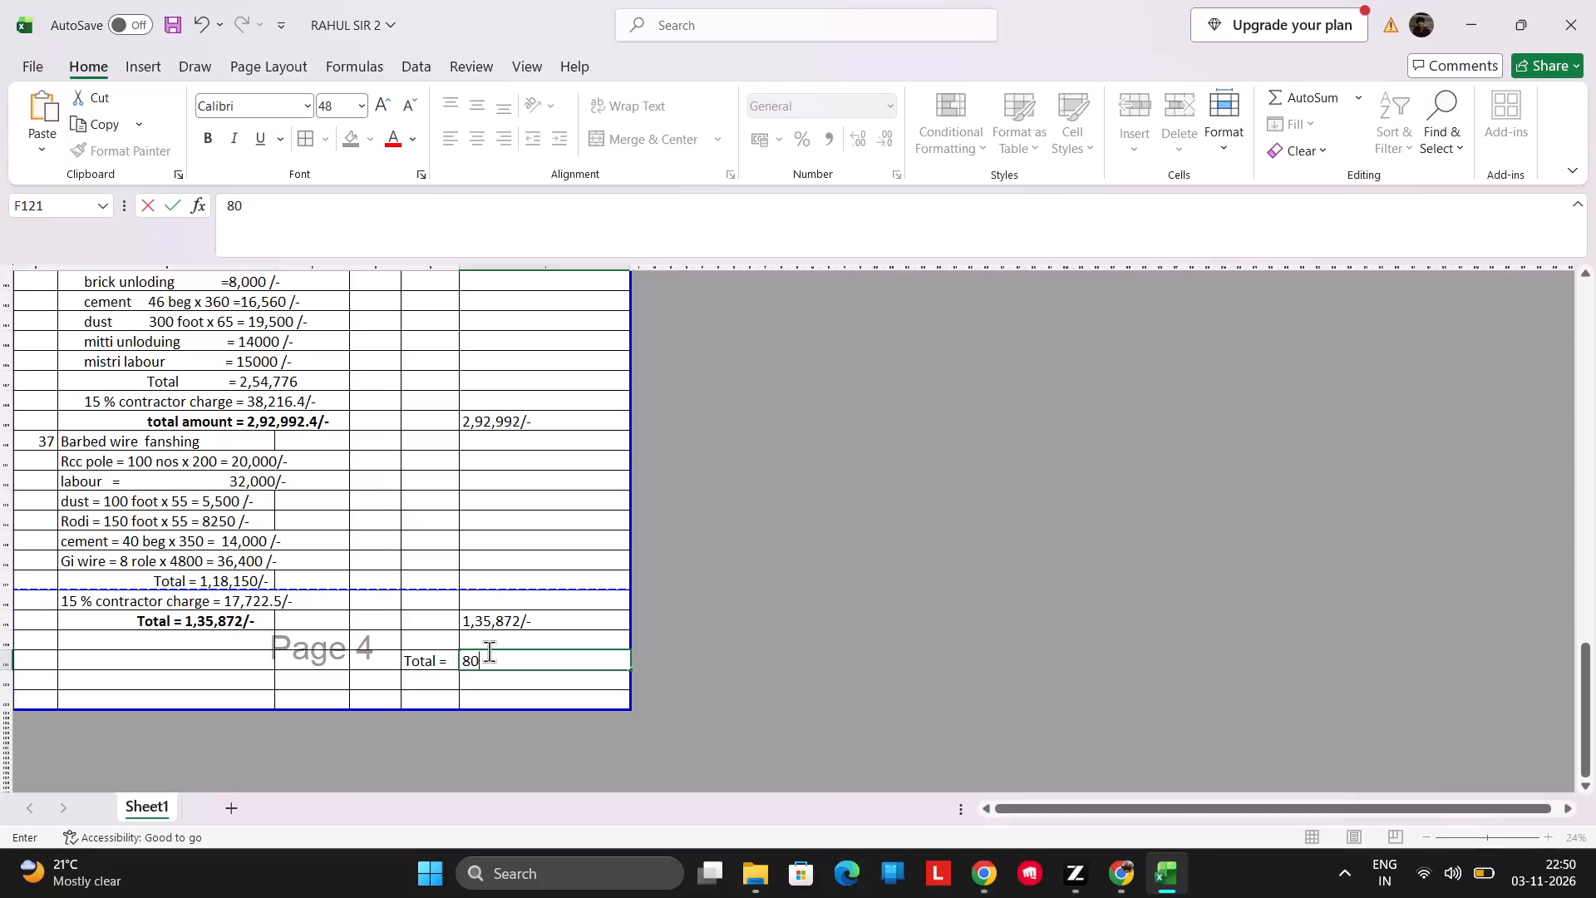
Enter the overall total 80,86,561 /- in the amount column beside the "Total =" label, in cell F121.
{"action": "key", "text": "comma"}
{"action": "type", "text": "86"}
{"action": "key", "text": "comma"}
{"action": "type", "text": "561"}
{"action": "key", "text": "space"}
{"action": "type", "text": "/-"}
{"action": "key", "text": "space"}
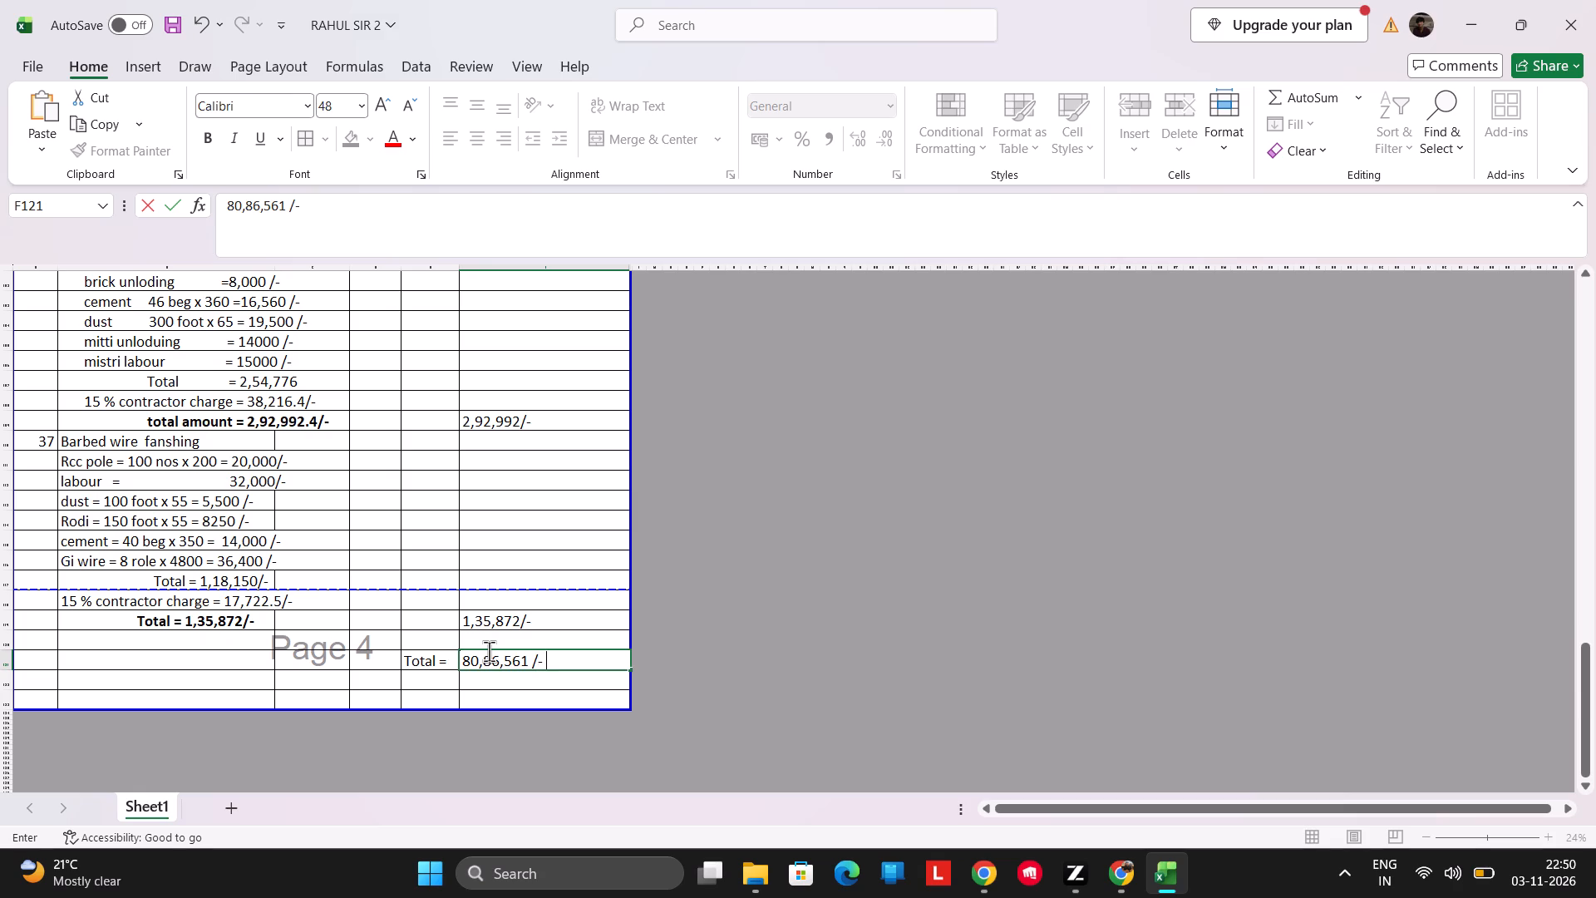
Make the overall total amount 80,86,561 /- in cell F121 bold.
{"action": "left_click_drag", "start_coordinate": [553, 658], "coordinate": [468, 664]}
{"action": "left_click_drag", "start_coordinate": [468, 664], "coordinate": [451, 664]}
{"action": "left_click", "coordinate": [465, 631]}
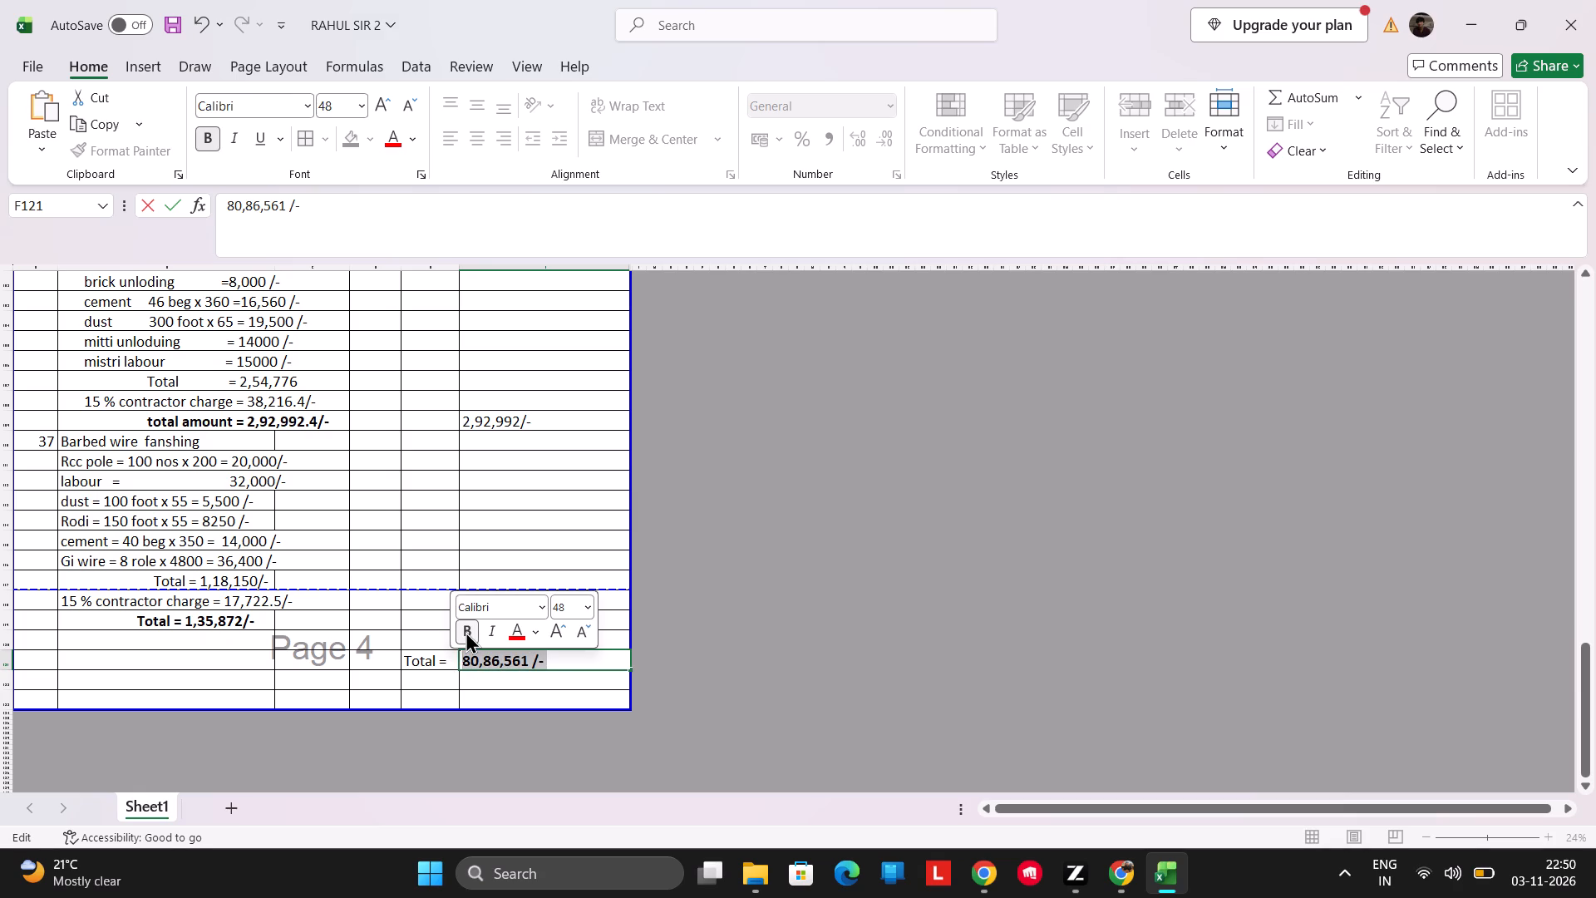
{"action": "left_click", "coordinate": [424, 683]}
Move the page break under item 33's total amount line one row down, below the blank row.
{"action": "scroll", "coordinate": [424, 683], "scroll_direction": "up", "scroll_amount": 1}
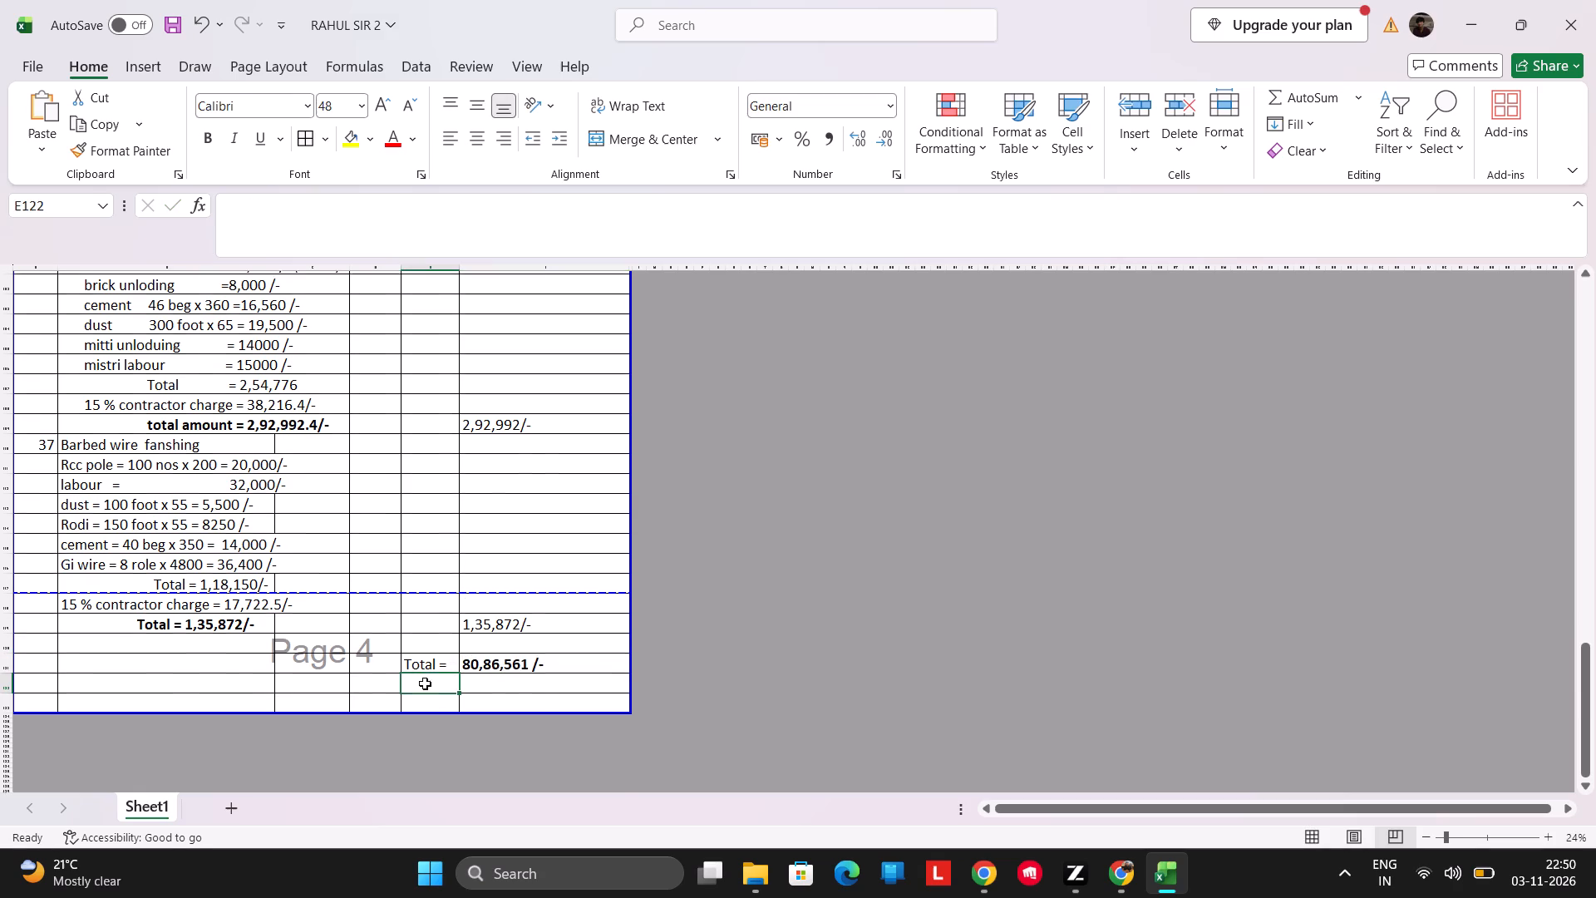
{"action": "scroll", "coordinate": [424, 683], "scroll_direction": "up", "scroll_amount": 6}
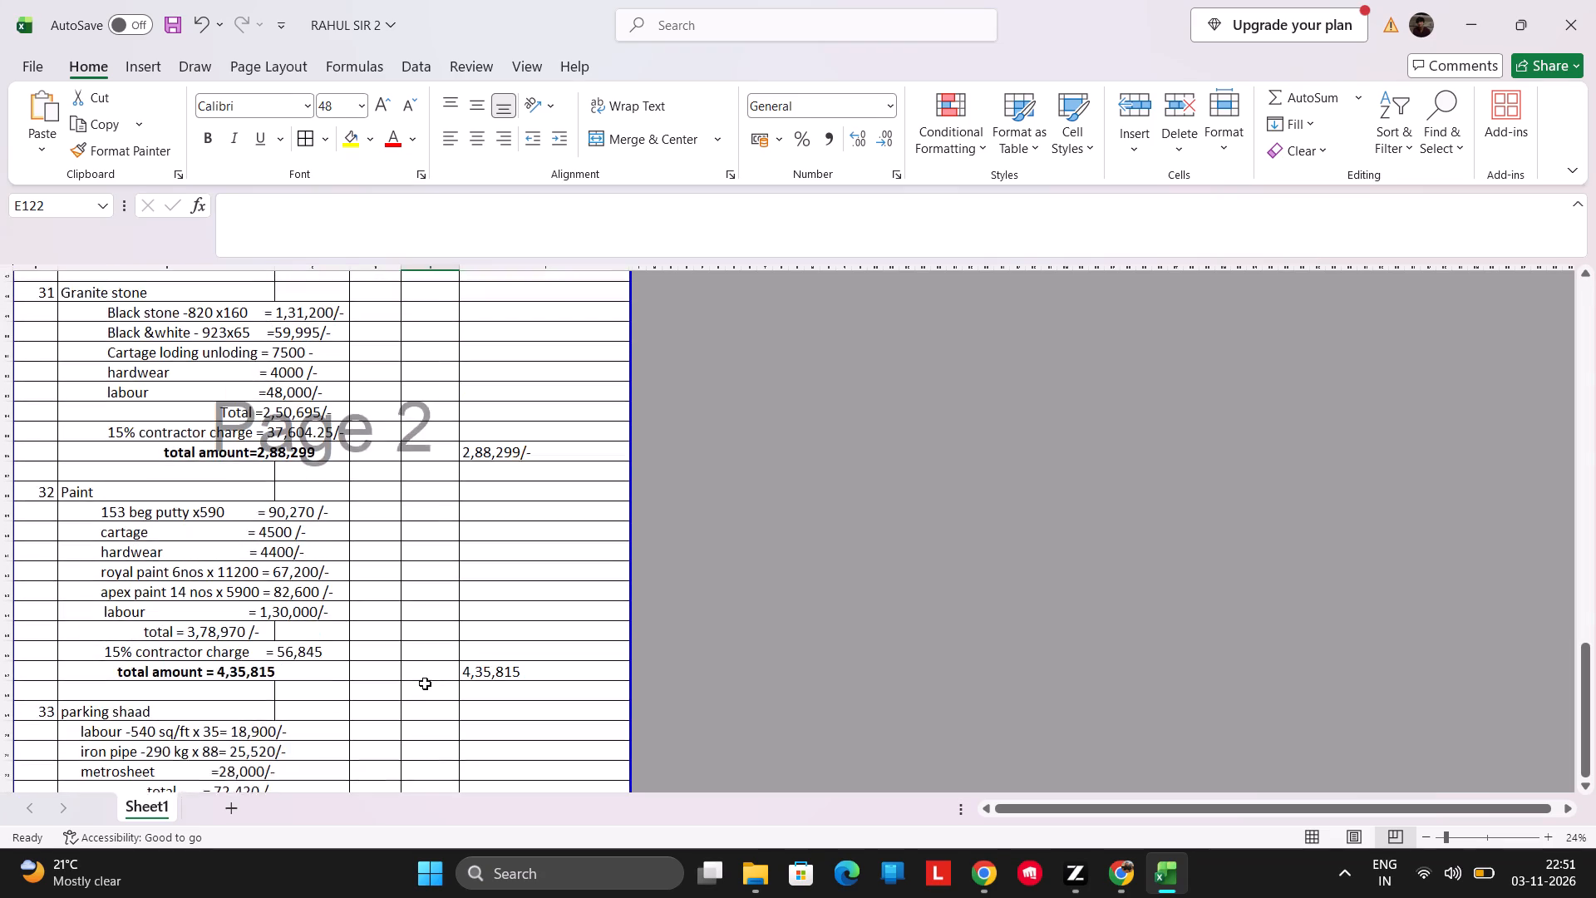
{"action": "scroll", "coordinate": [424, 683], "scroll_direction": "up", "scroll_amount": 7}
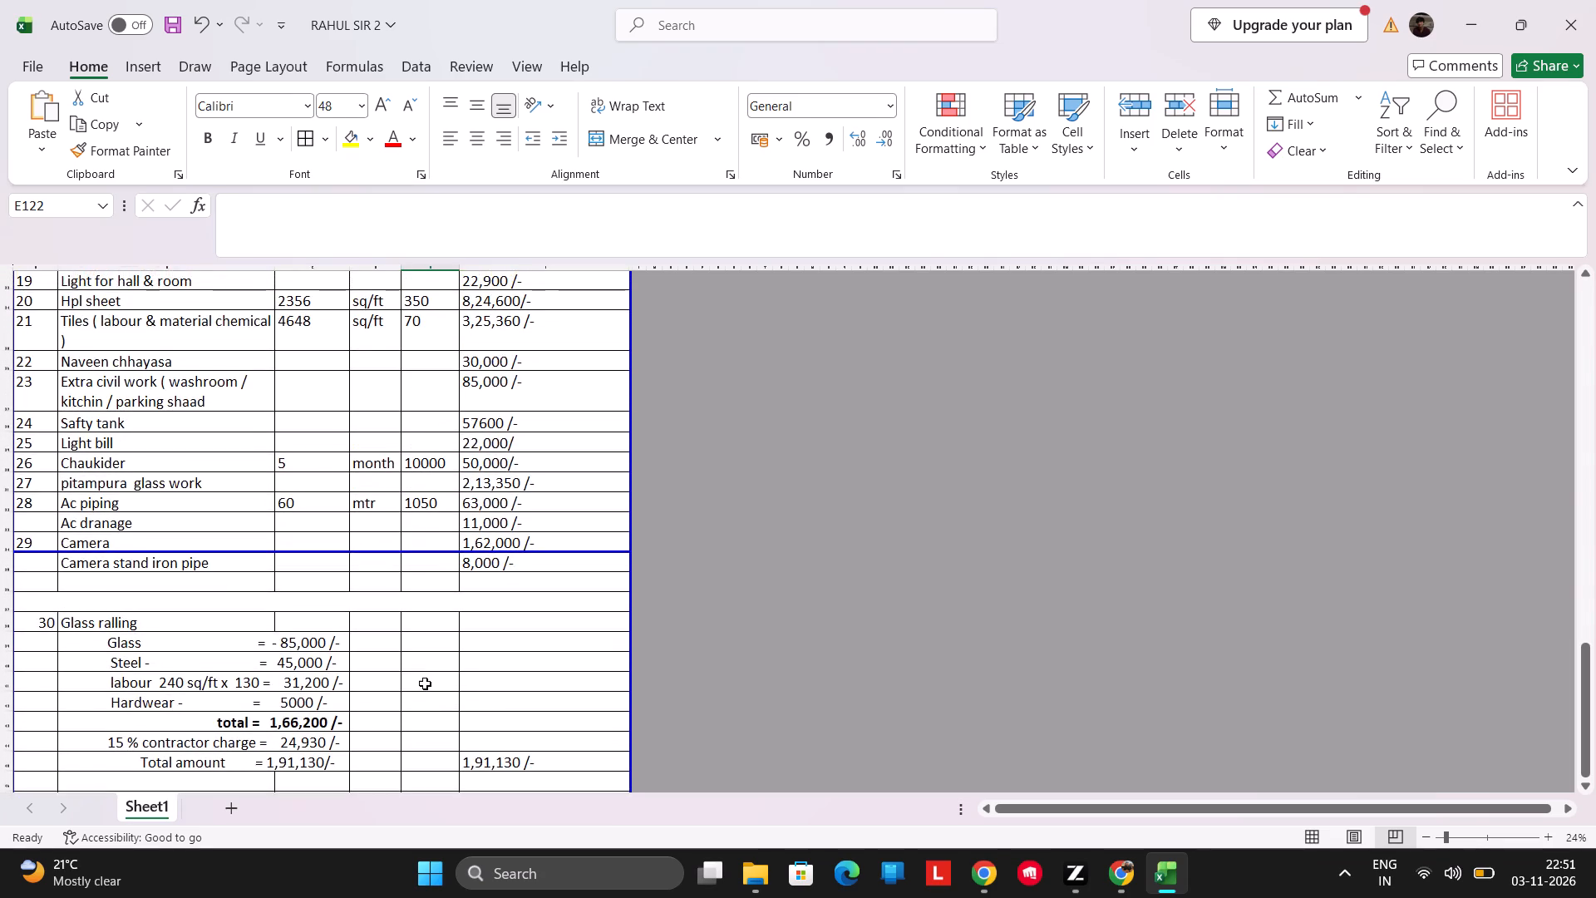
{"action": "scroll", "coordinate": [424, 683], "scroll_direction": "up", "scroll_amount": 1}
{"action": "scroll", "coordinate": [424, 683], "scroll_direction": "down", "scroll_amount": 4}
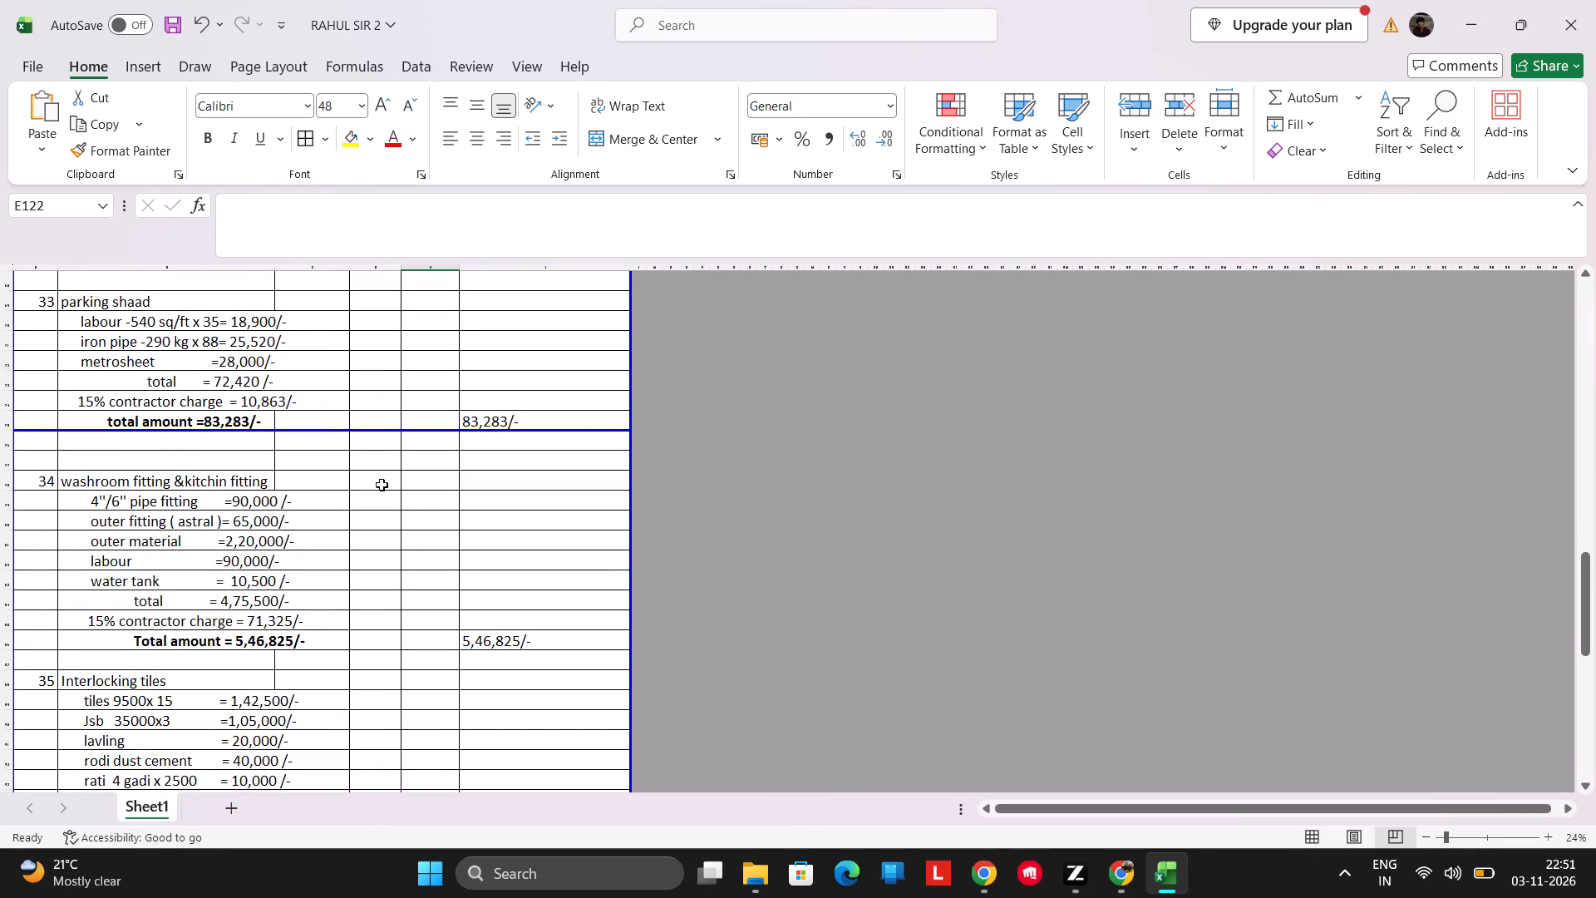
{"action": "left_click_drag", "start_coordinate": [377, 427], "coordinate": [377, 455]}
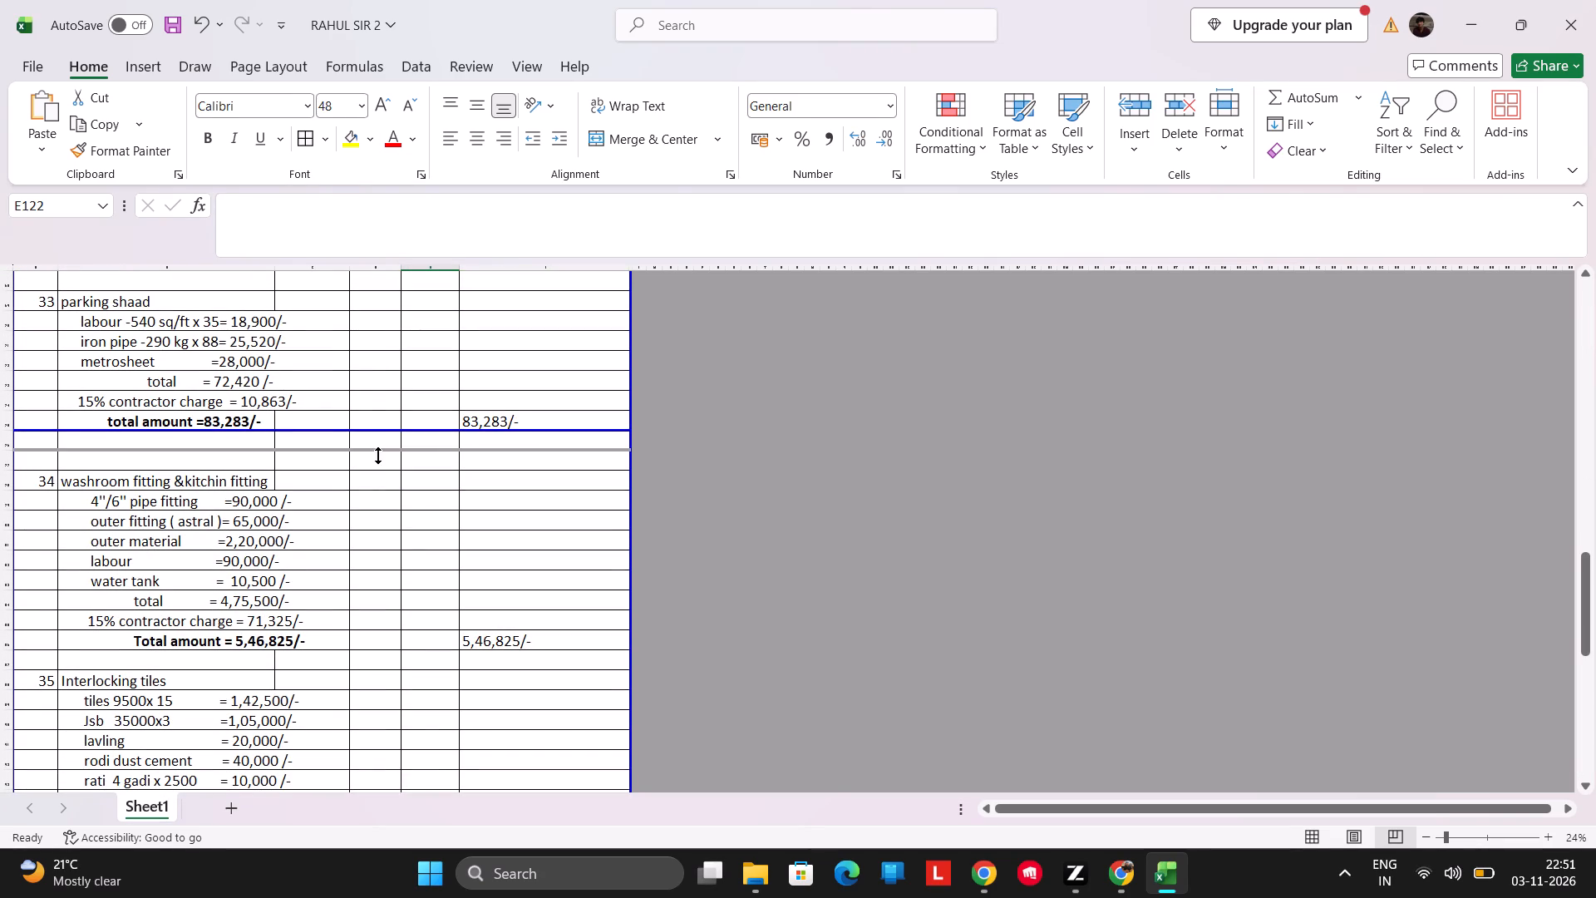
{"action": "left_click_drag", "start_coordinate": [377, 455], "coordinate": [377, 456]}
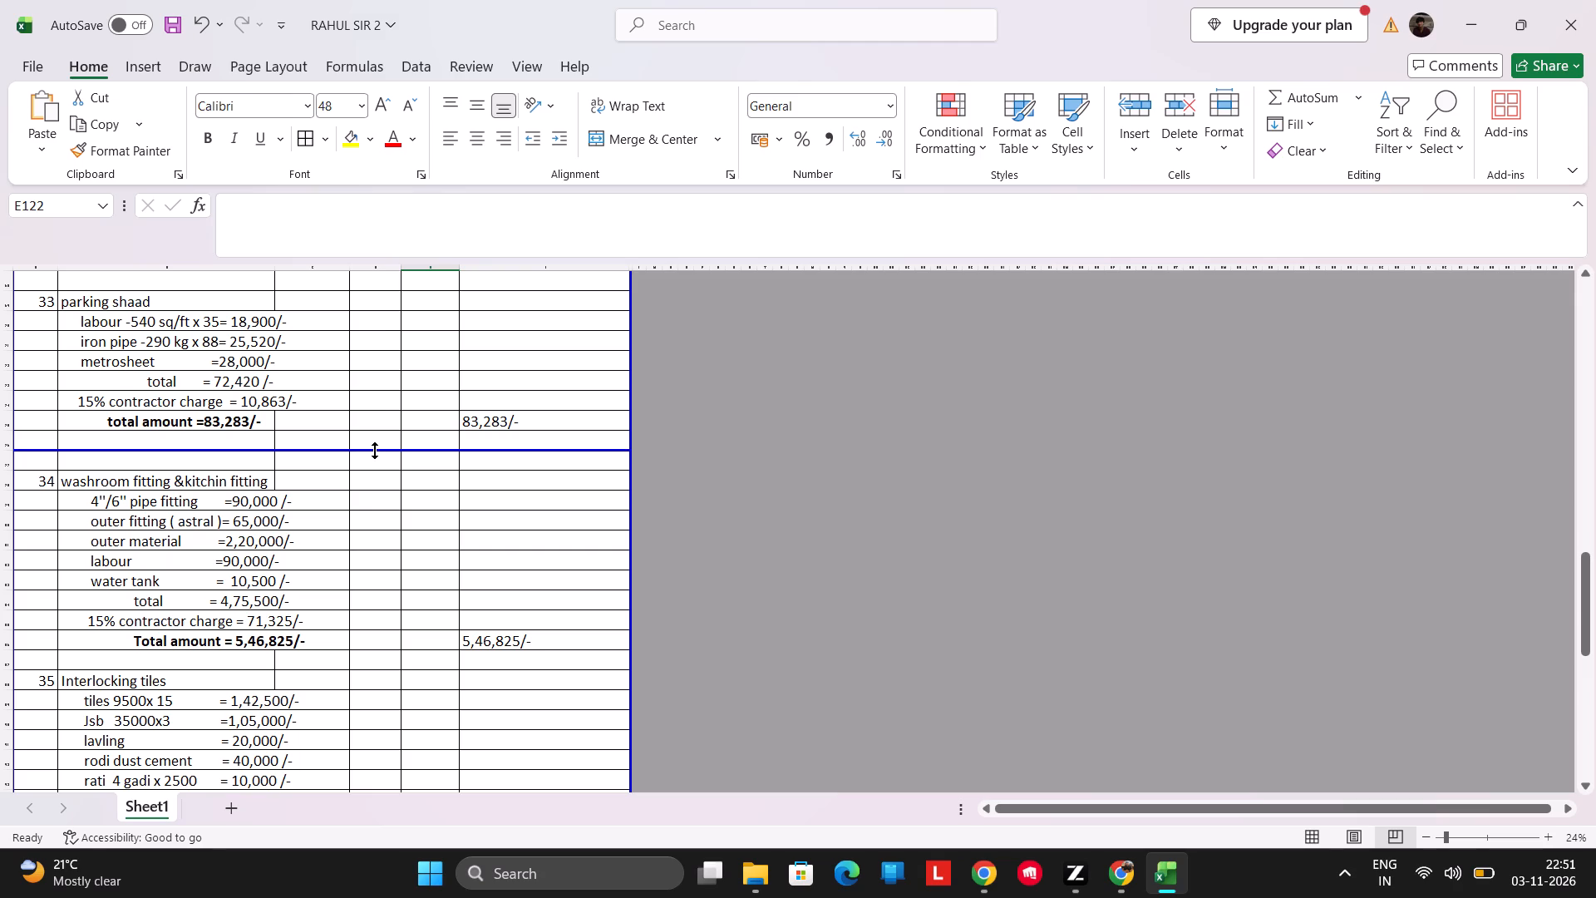
{"action": "left_click_drag", "start_coordinate": [374, 449], "coordinate": [374, 469]}
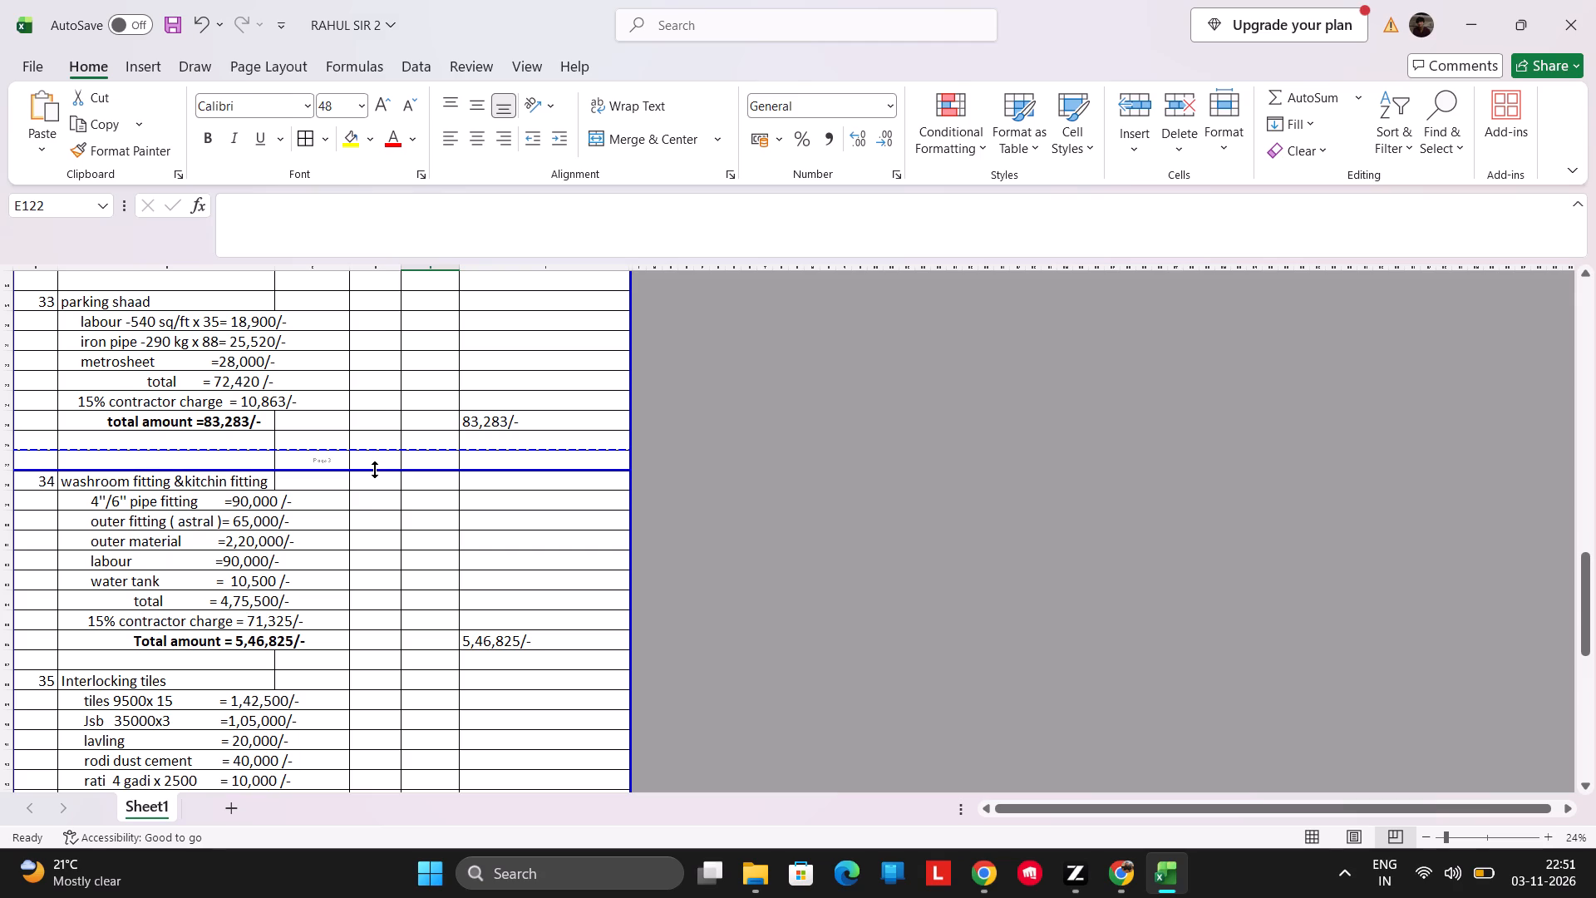
{"action": "left_click_drag", "start_coordinate": [374, 469], "coordinate": [371, 451]}
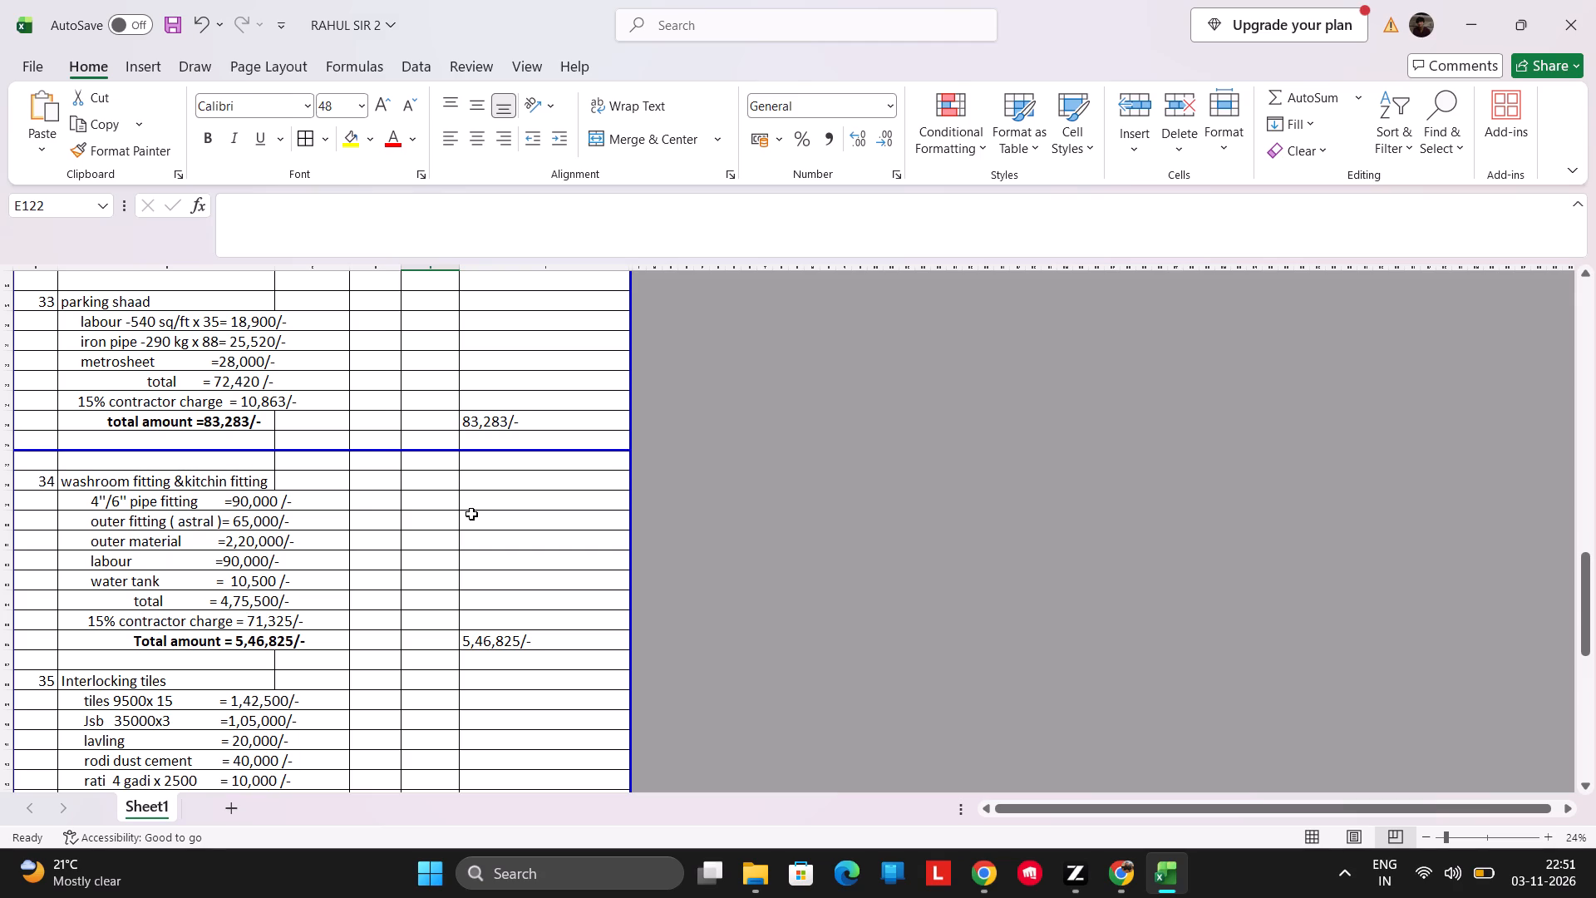
Delete blank row 97, directly below the Interlocking tiles (item 35) total amount line.
{"action": "scroll", "coordinate": [470, 513], "scroll_direction": "down", "scroll_amount": 3}
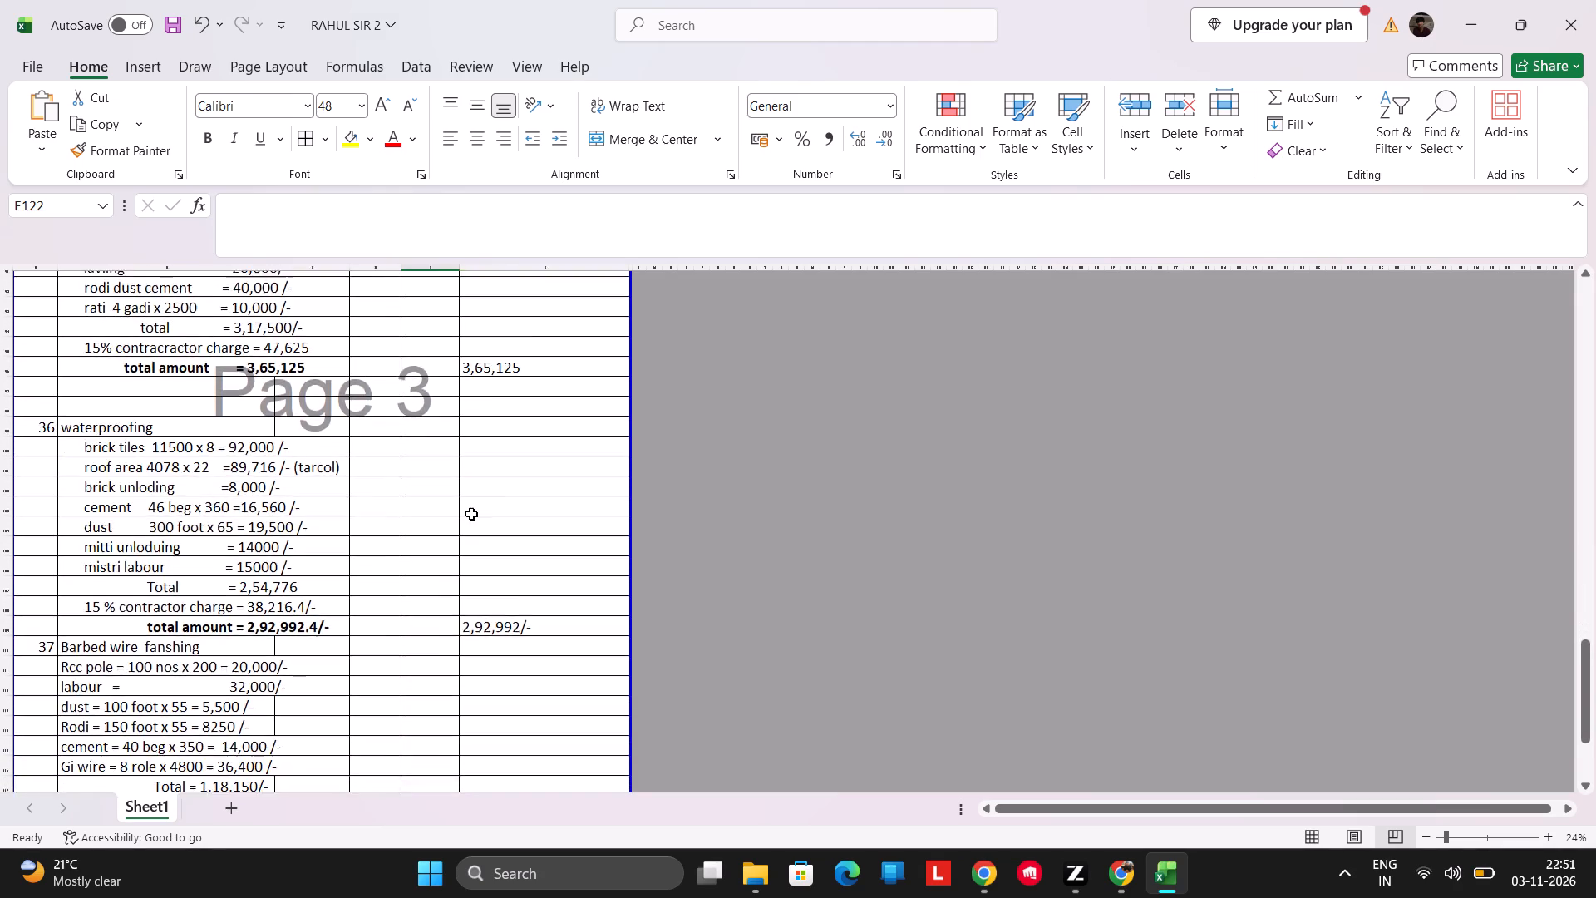
{"action": "scroll", "coordinate": [470, 513], "scroll_direction": "down", "scroll_amount": 2}
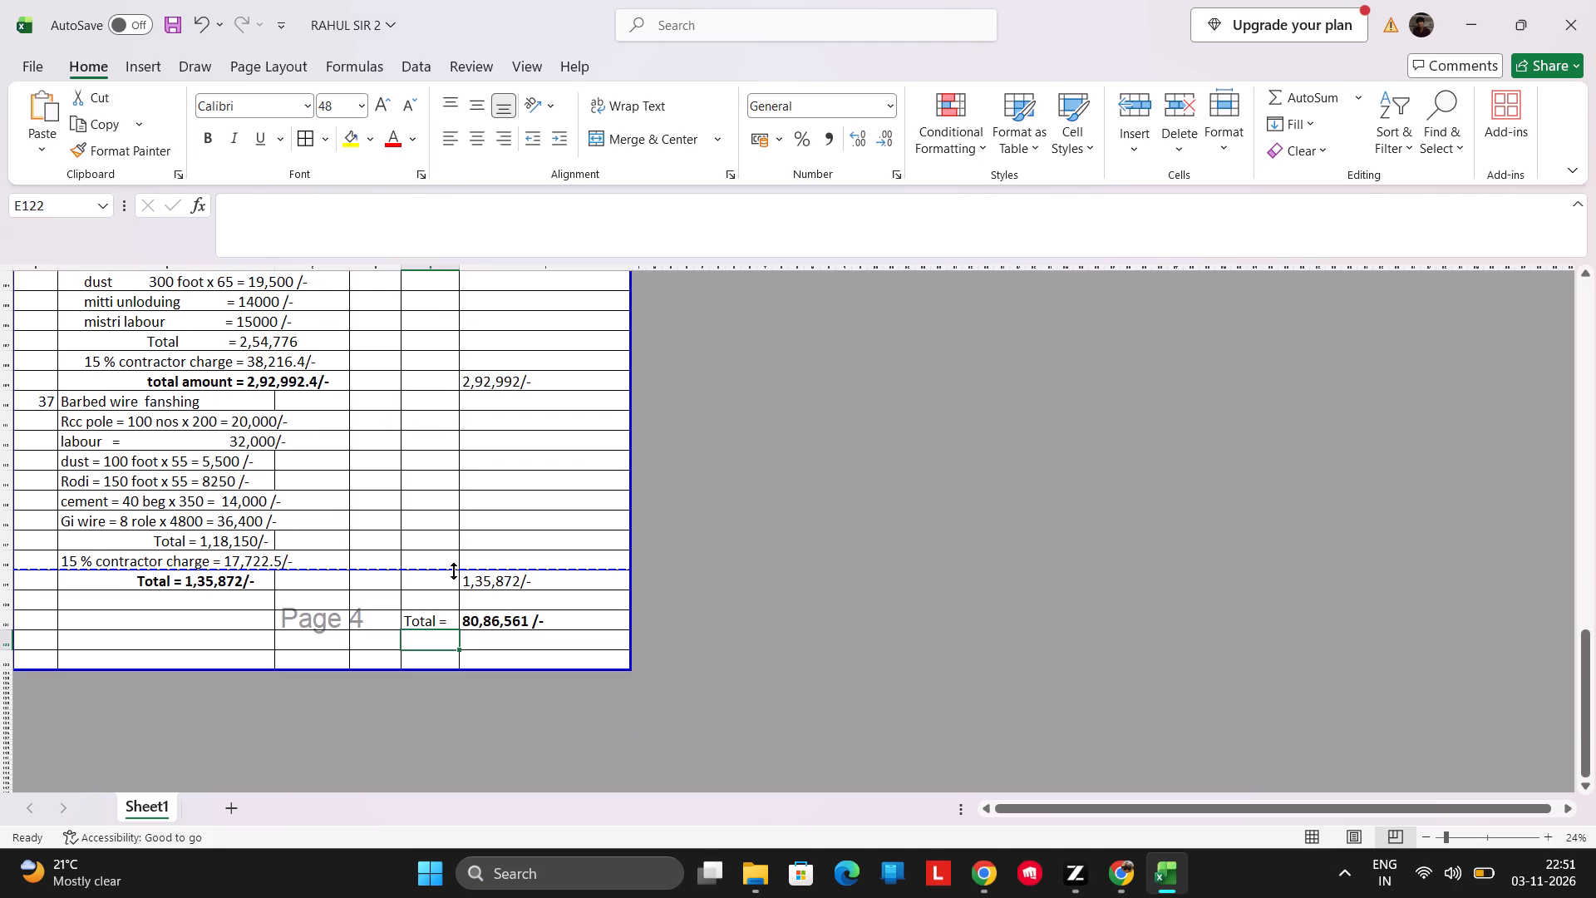
{"action": "scroll", "coordinate": [453, 570], "scroll_direction": "up", "scroll_amount": 4}
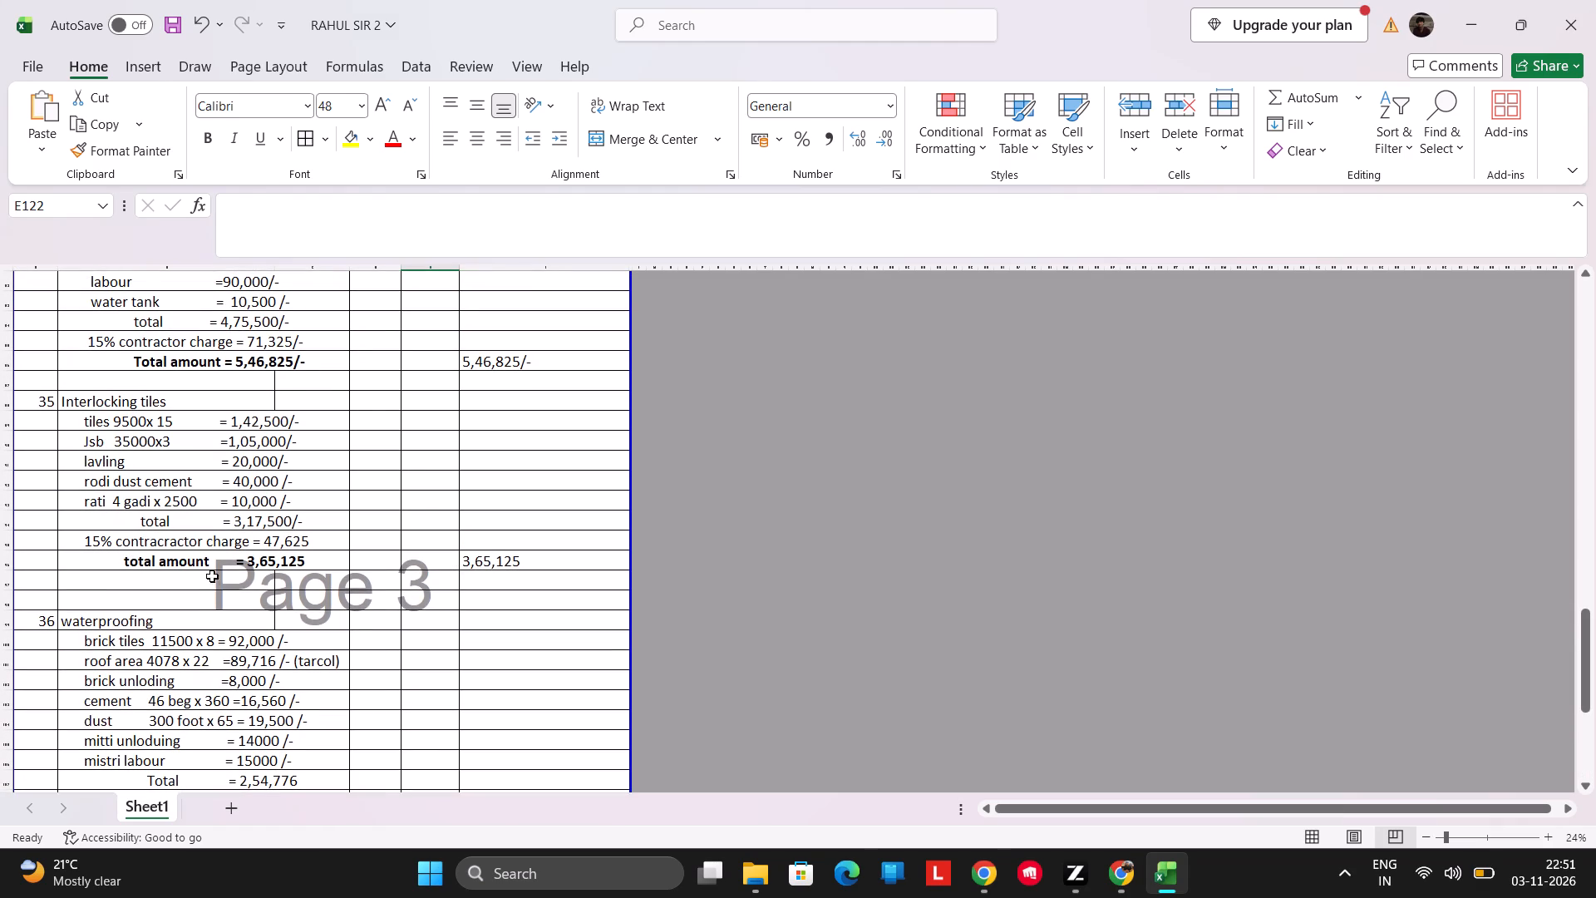
{"action": "right_click", "coordinate": [2, 580]}
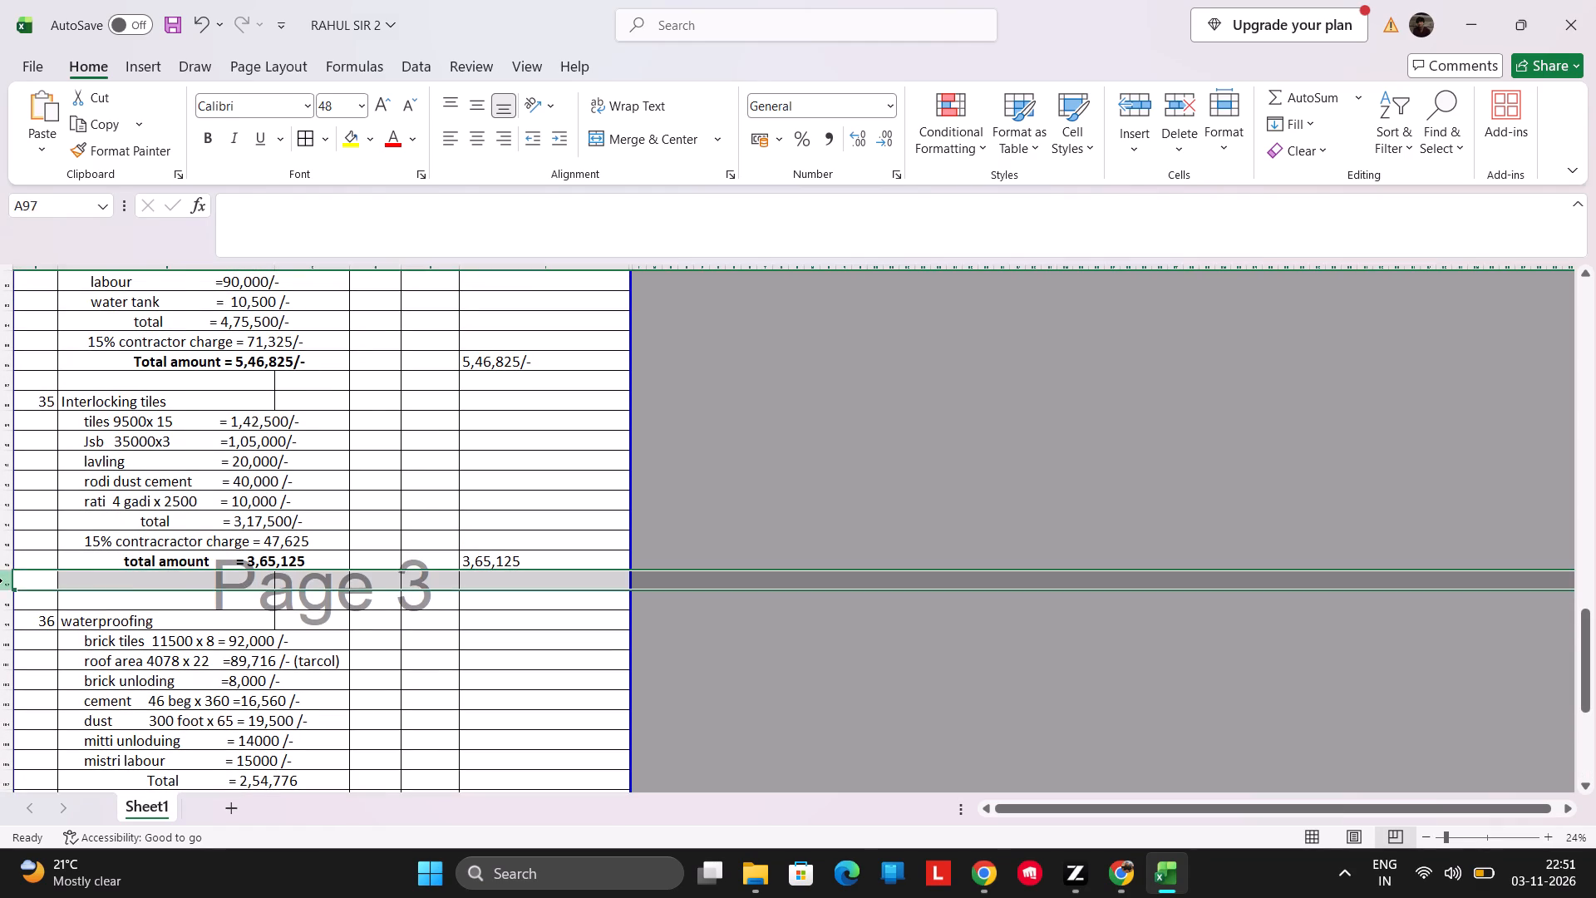
{"action": "left_click", "coordinate": [81, 253]}
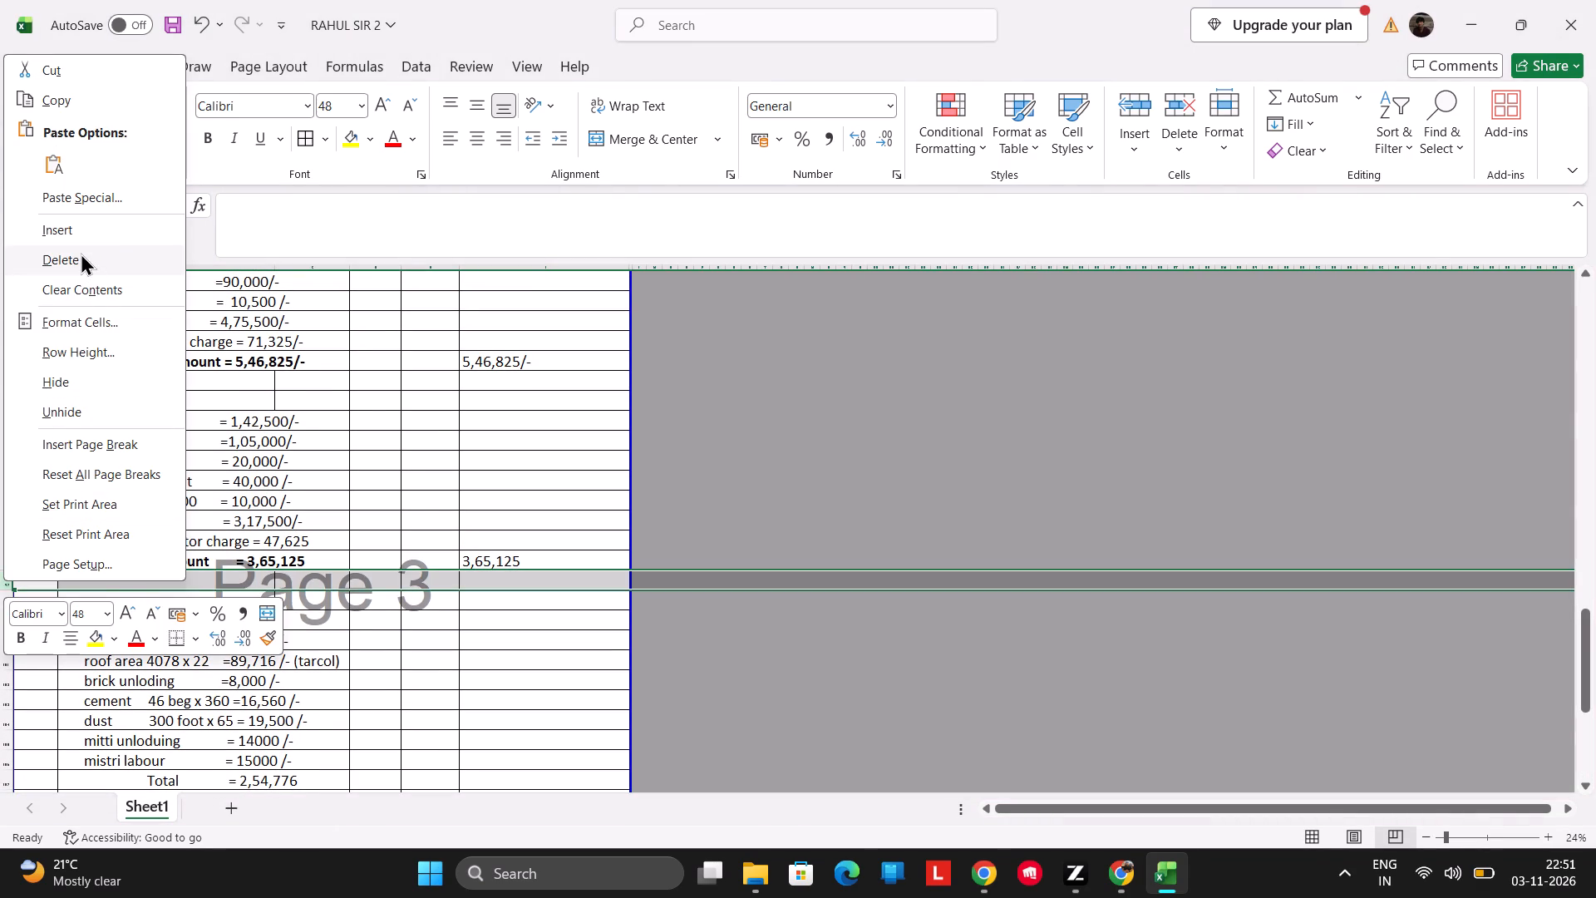
Delete blank row 77, directly above item 34, washroom fitting & kitchin fitting.
{"action": "scroll", "coordinate": [121, 538], "scroll_direction": "down", "scroll_amount": 3}
{"action": "scroll", "coordinate": [121, 538], "scroll_direction": "up", "scroll_amount": 1}
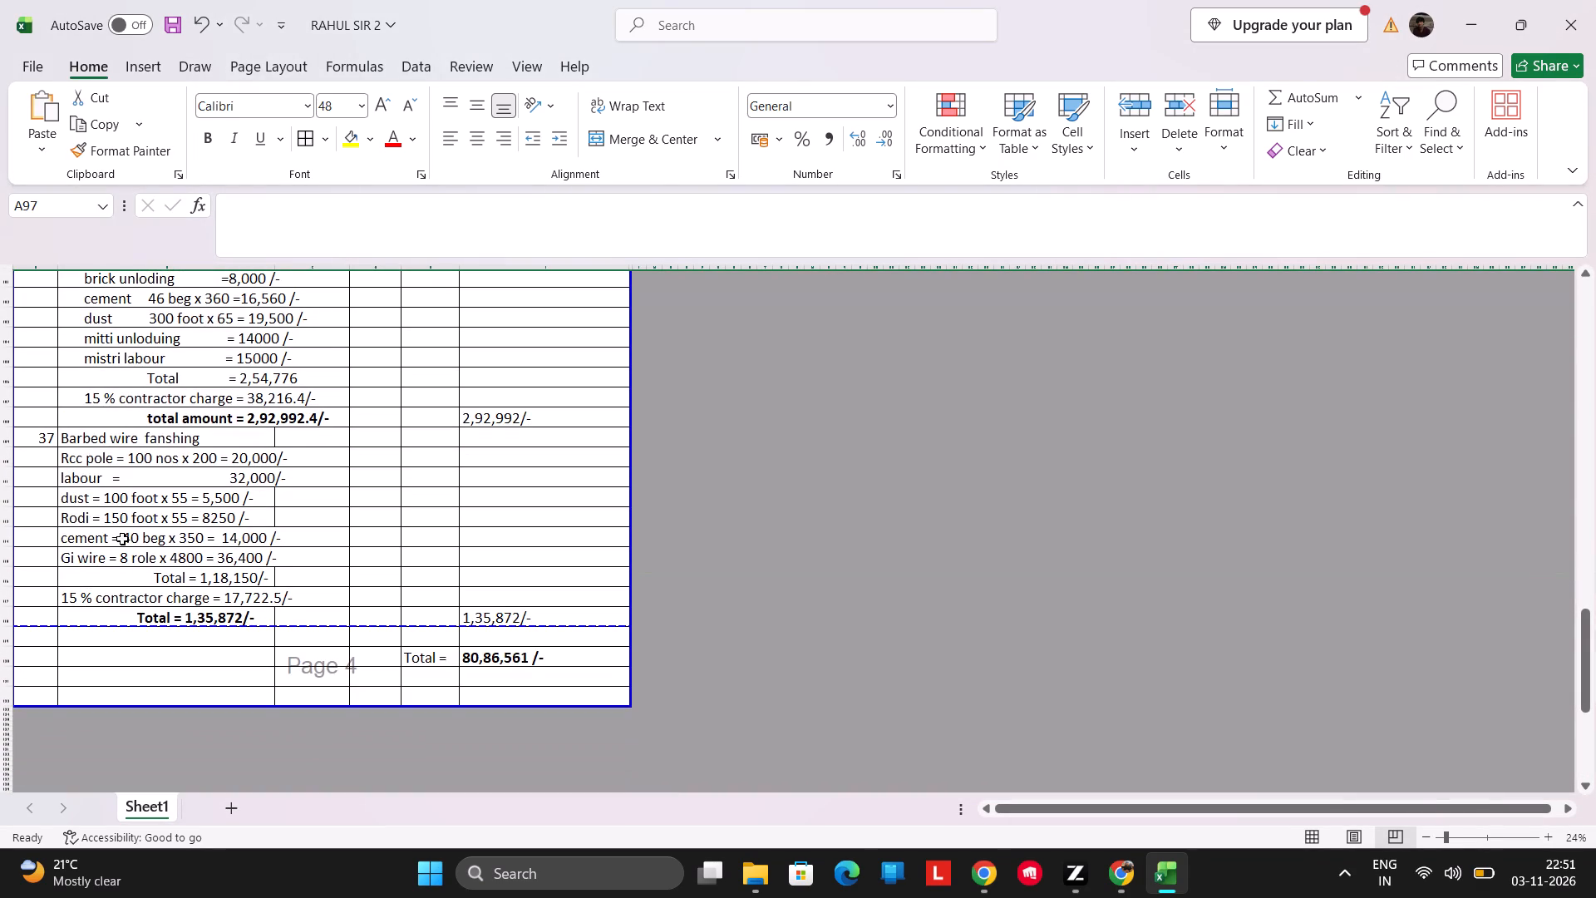
{"action": "scroll", "coordinate": [121, 538], "scroll_direction": "up", "scroll_amount": 2}
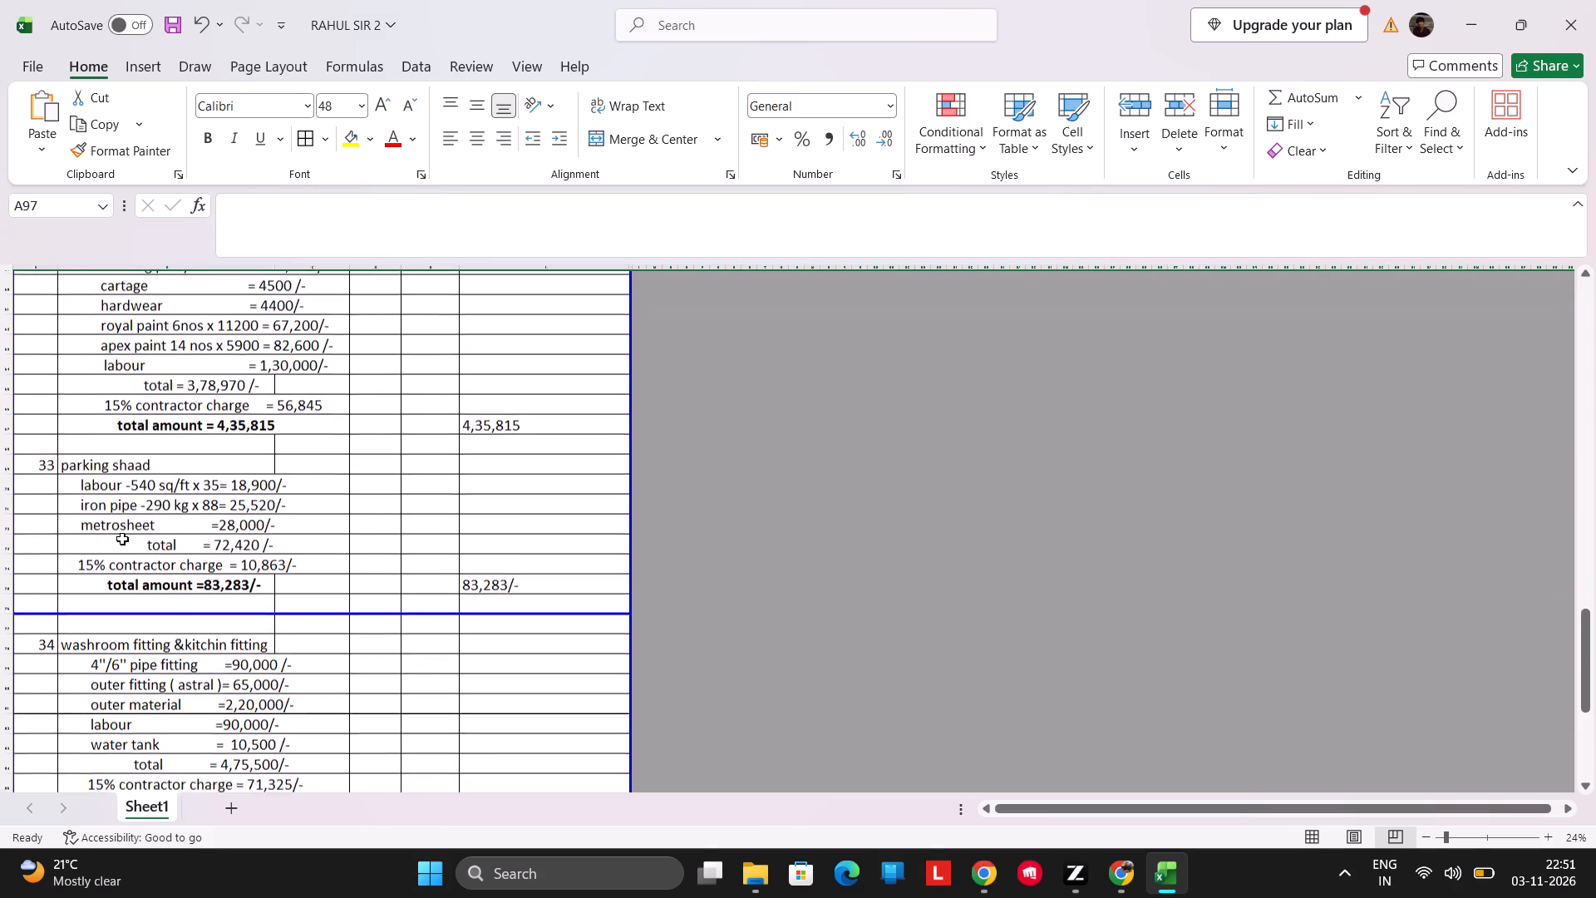
{"action": "scroll", "coordinate": [121, 538], "scroll_direction": "down", "scroll_amount": 1}
{"action": "scroll", "coordinate": [121, 538], "scroll_direction": "up", "scroll_amount": 1}
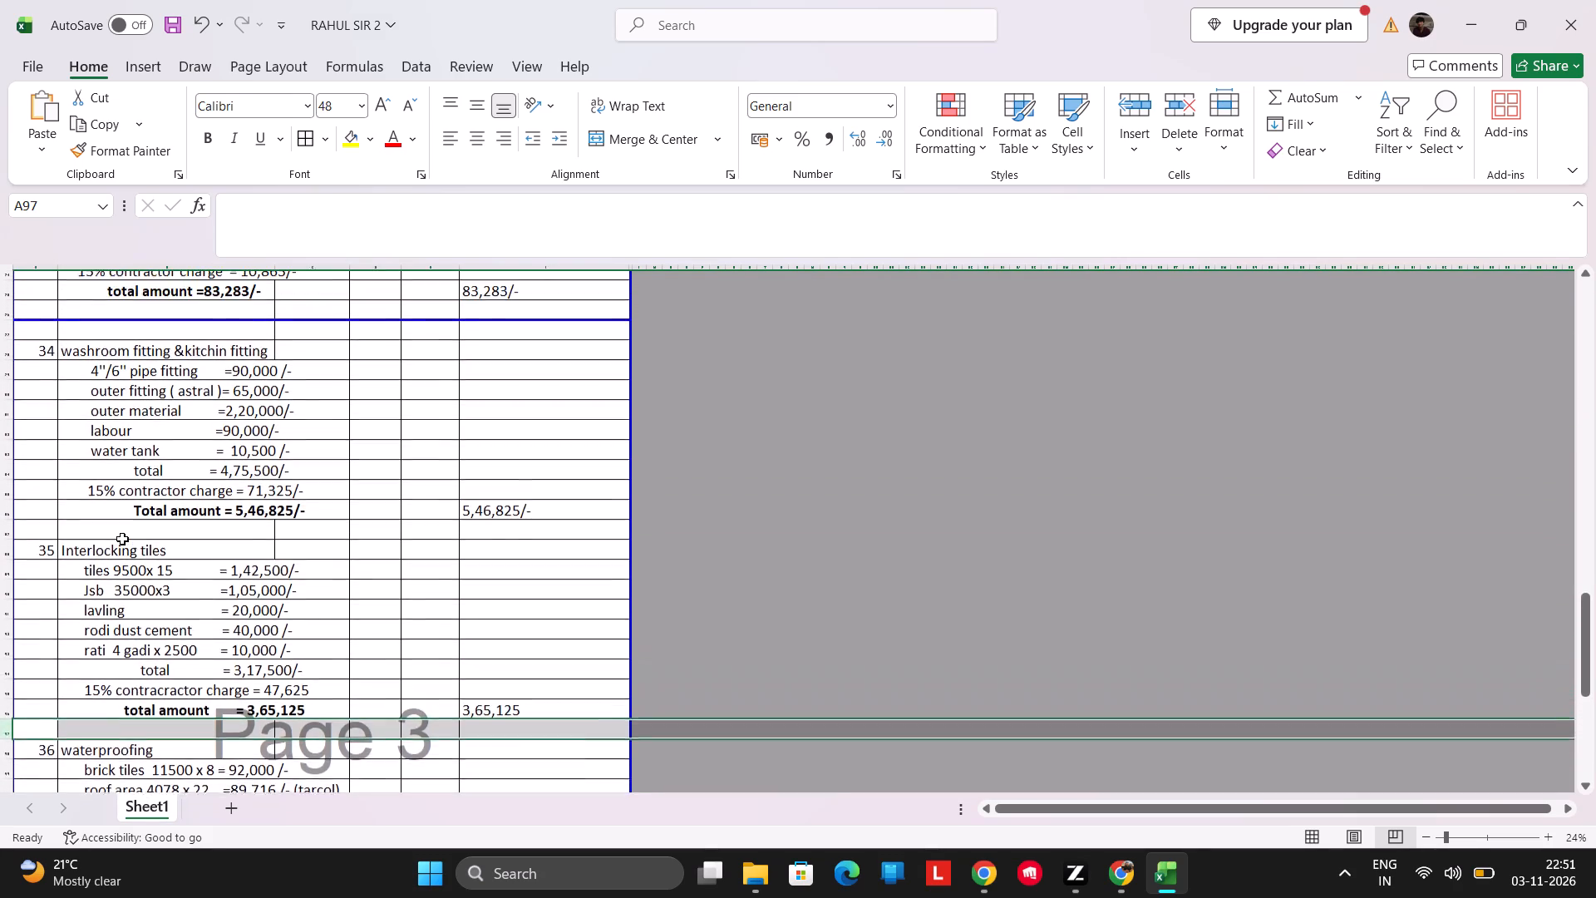
{"action": "scroll", "coordinate": [121, 538], "scroll_direction": "up", "scroll_amount": 2}
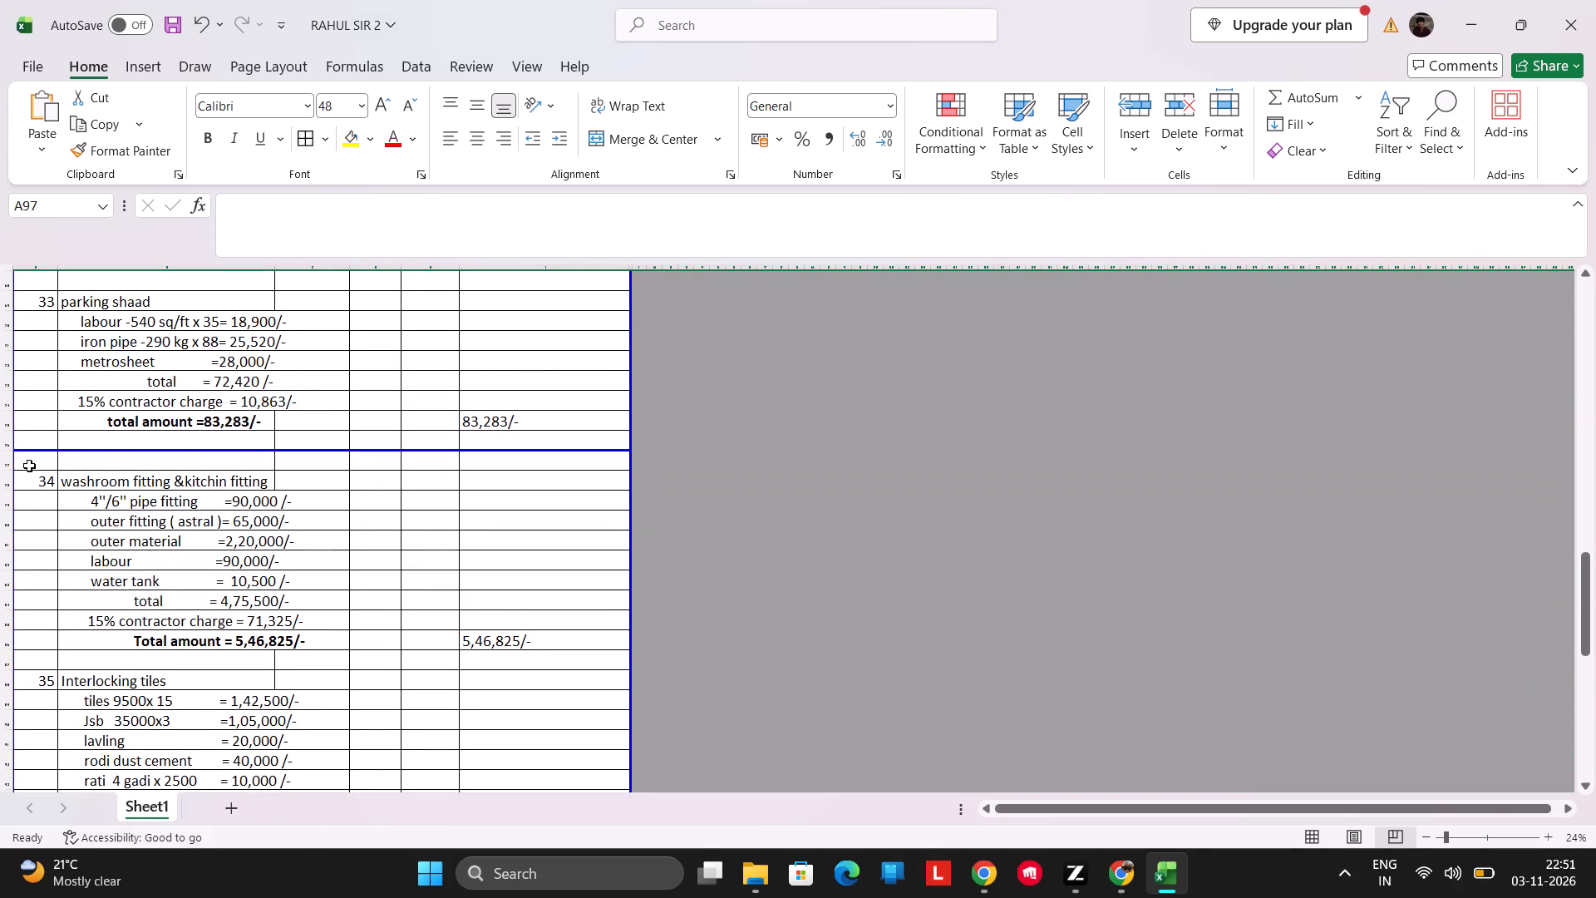
{"action": "right_click", "coordinate": [5, 463]}
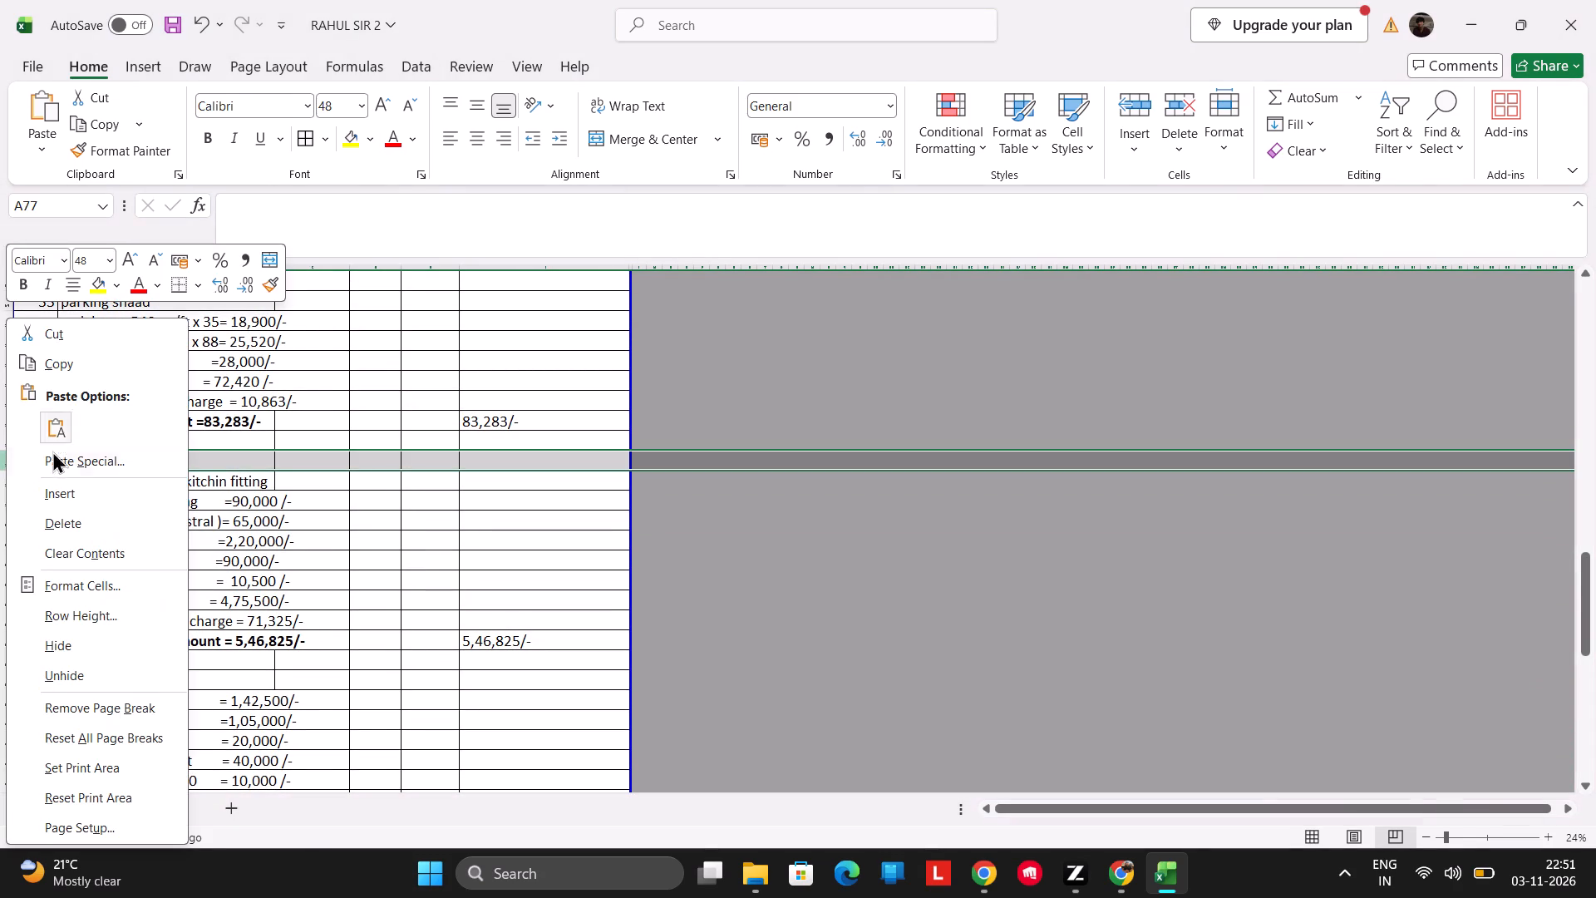
{"action": "left_click", "coordinate": [57, 534]}
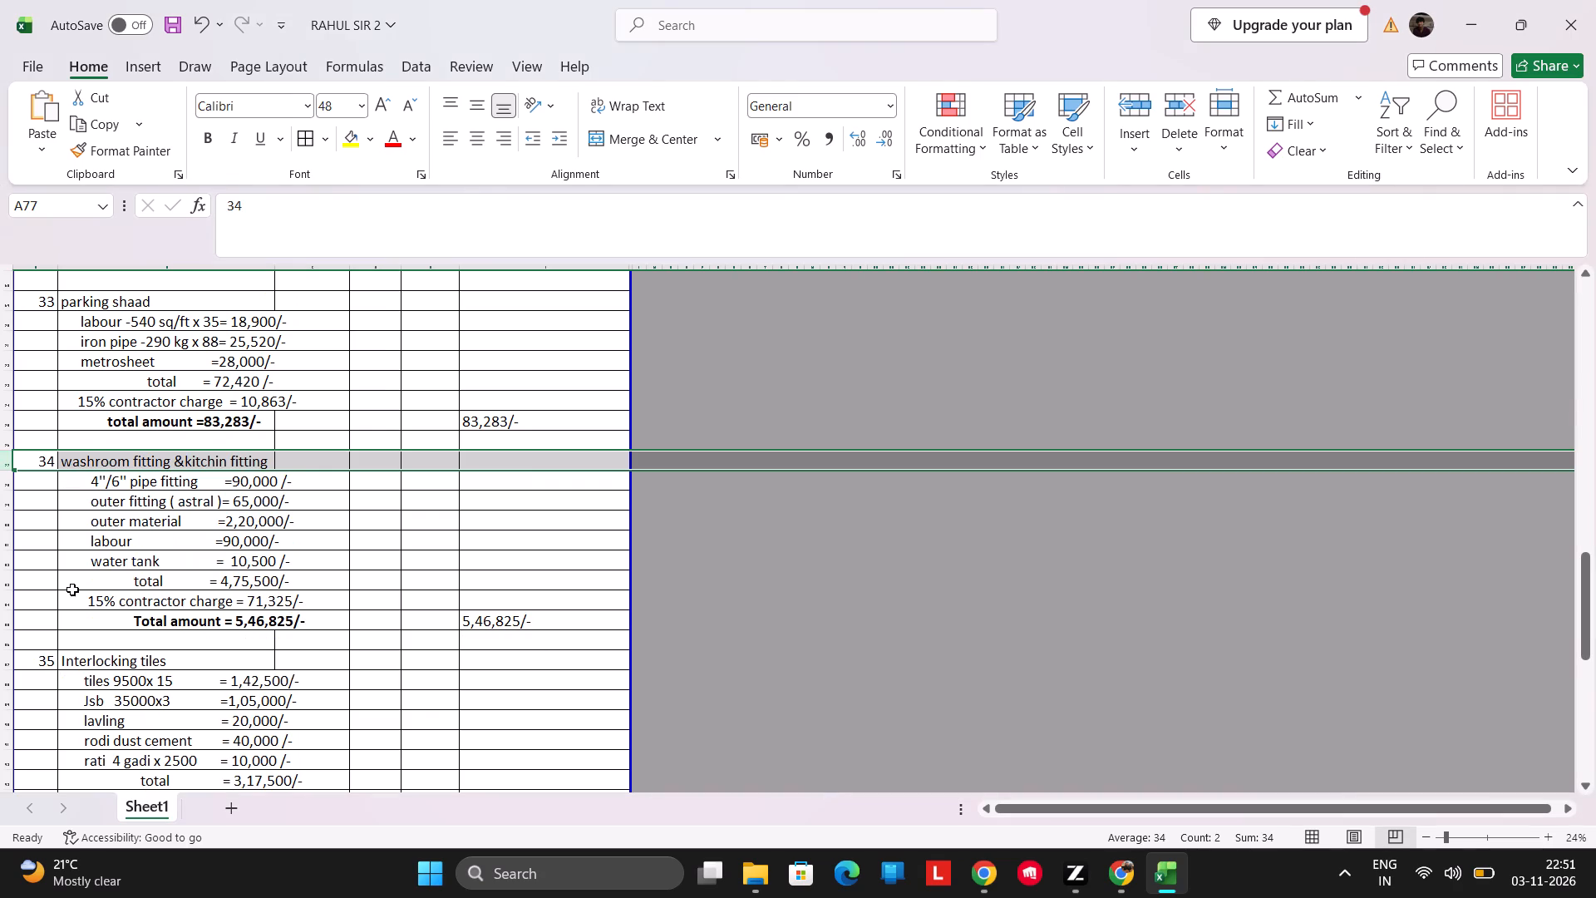
Delete blank row 86, between the item 34 total amount line and item 35, Interlocking tiles.
{"action": "scroll", "coordinate": [73, 590], "scroll_direction": "down", "scroll_amount": 2}
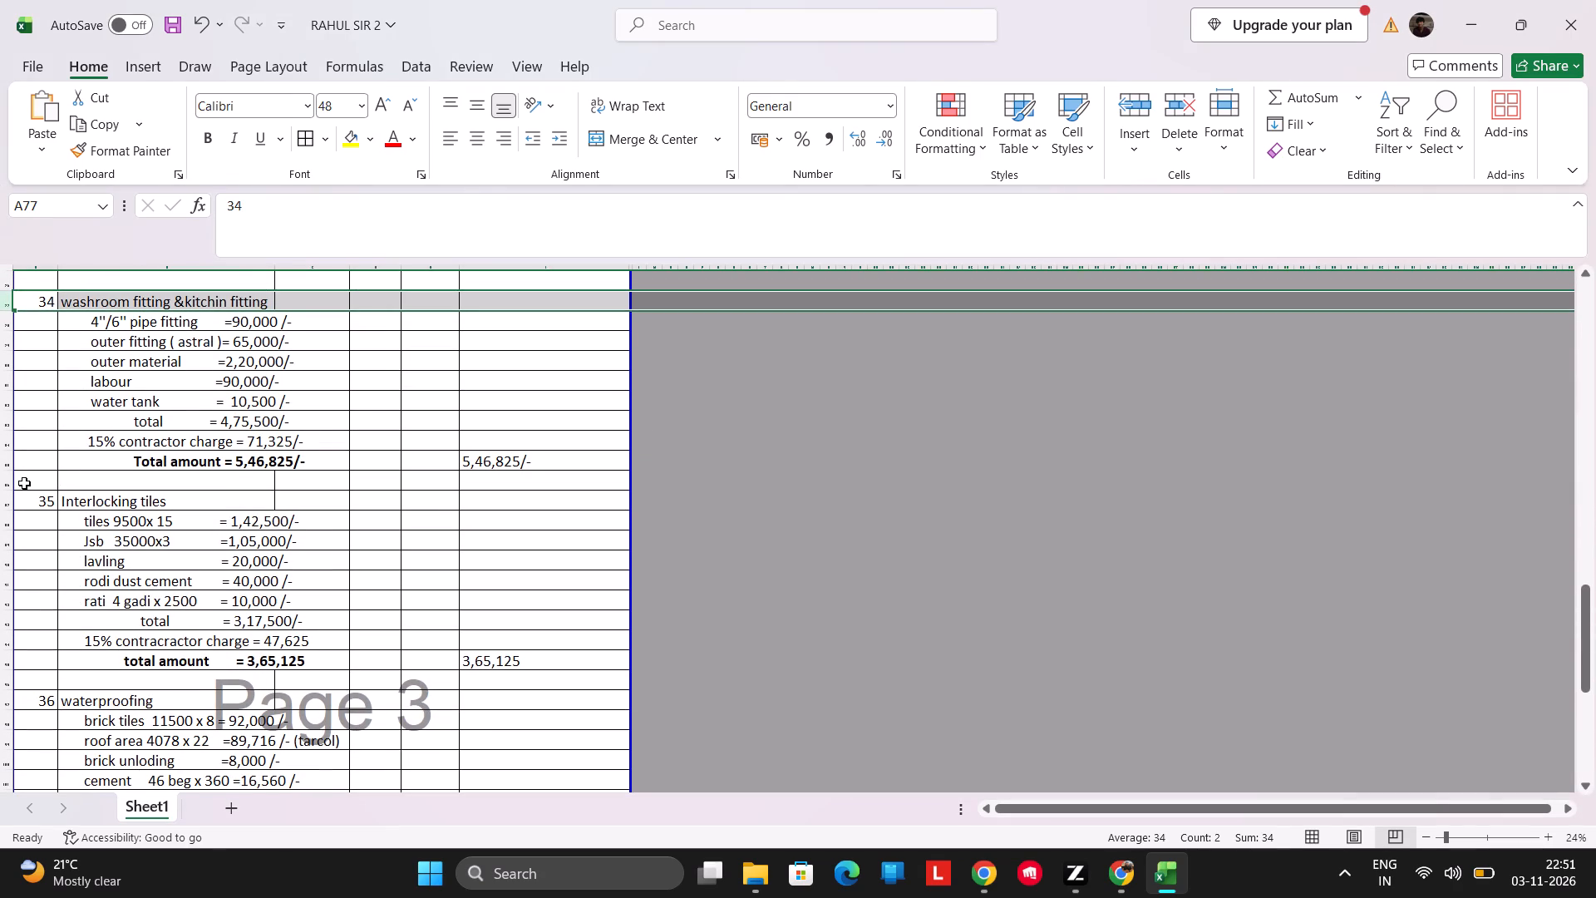
{"action": "scroll", "coordinate": [40, 551], "scroll_direction": "down", "scroll_amount": 2}
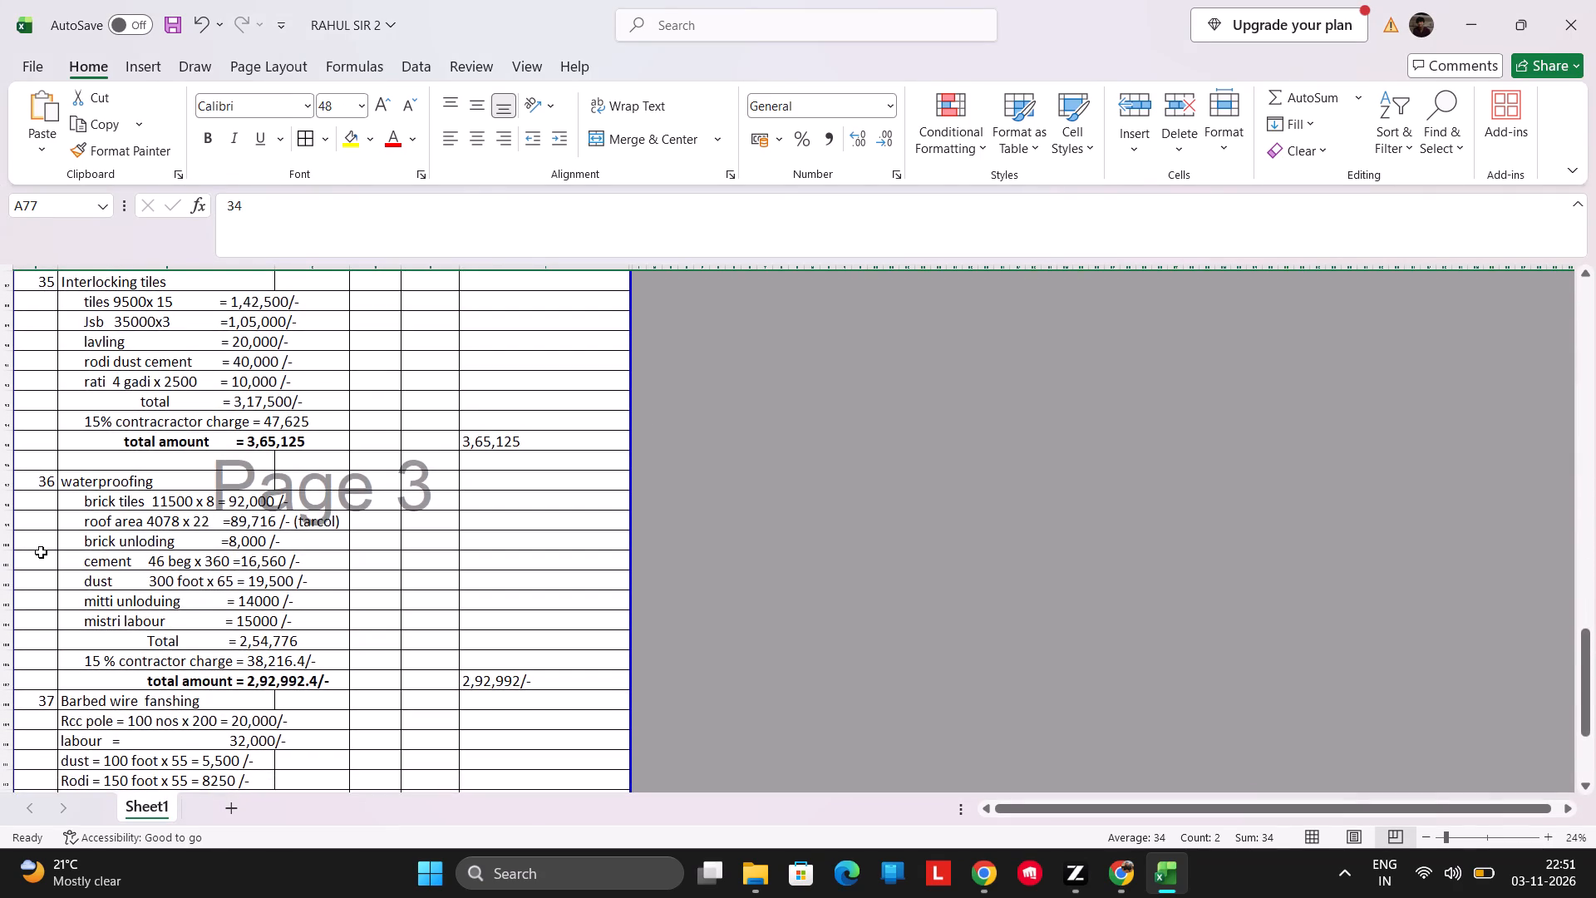
{"action": "scroll", "coordinate": [40, 551], "scroll_direction": "down", "scroll_amount": 2}
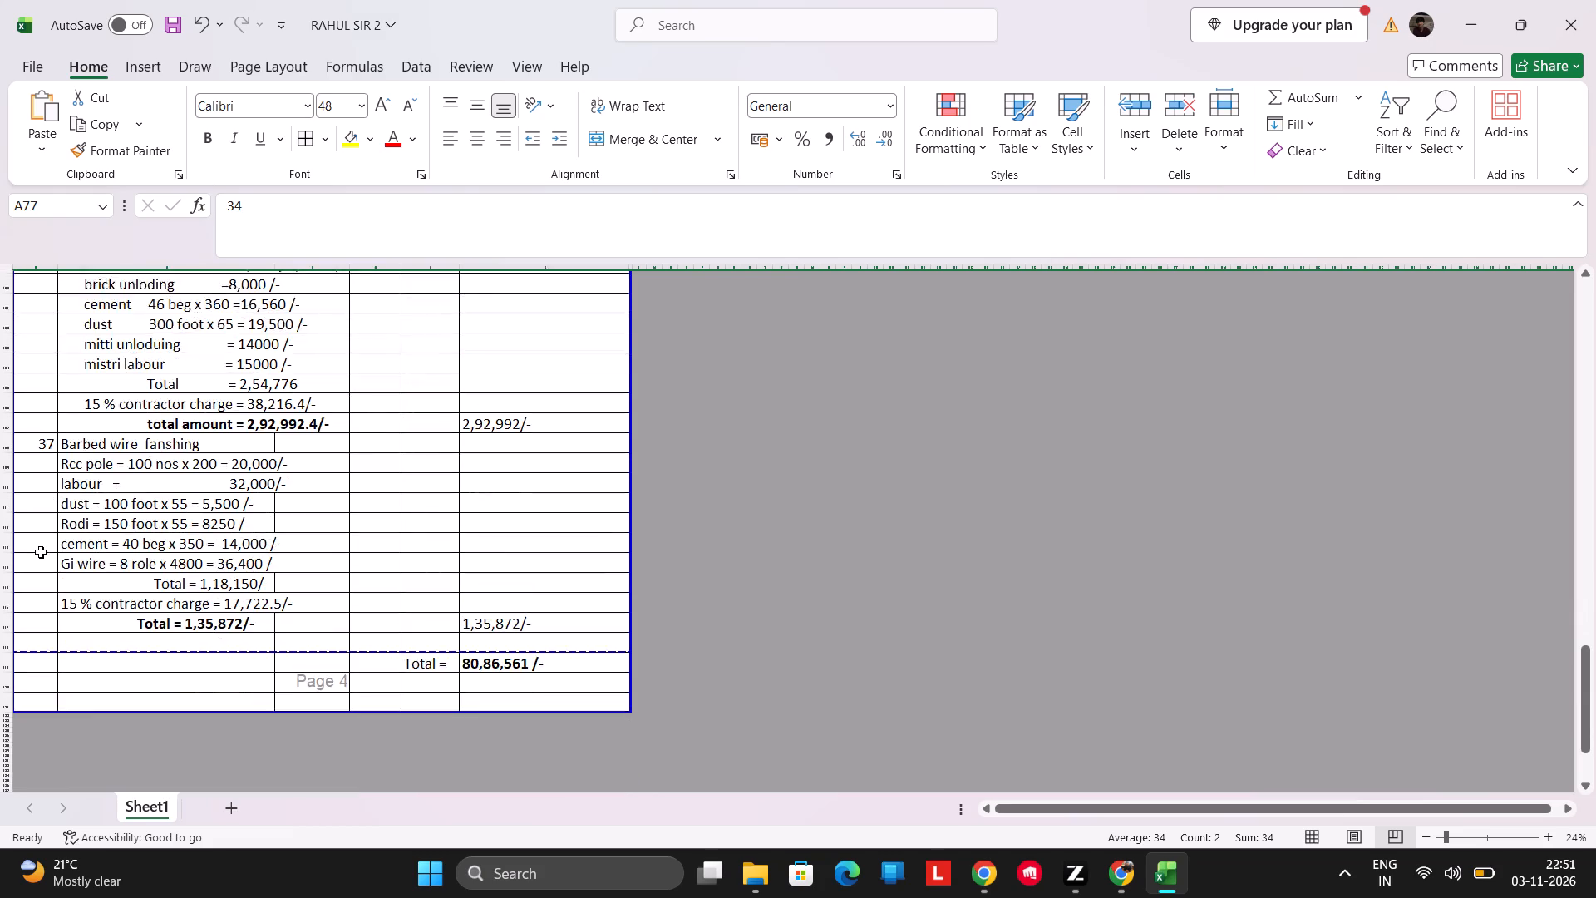
{"action": "scroll", "coordinate": [40, 551], "scroll_direction": "down", "scroll_amount": 1}
{"action": "scroll", "coordinate": [40, 551], "scroll_direction": "up", "scroll_amount": 4}
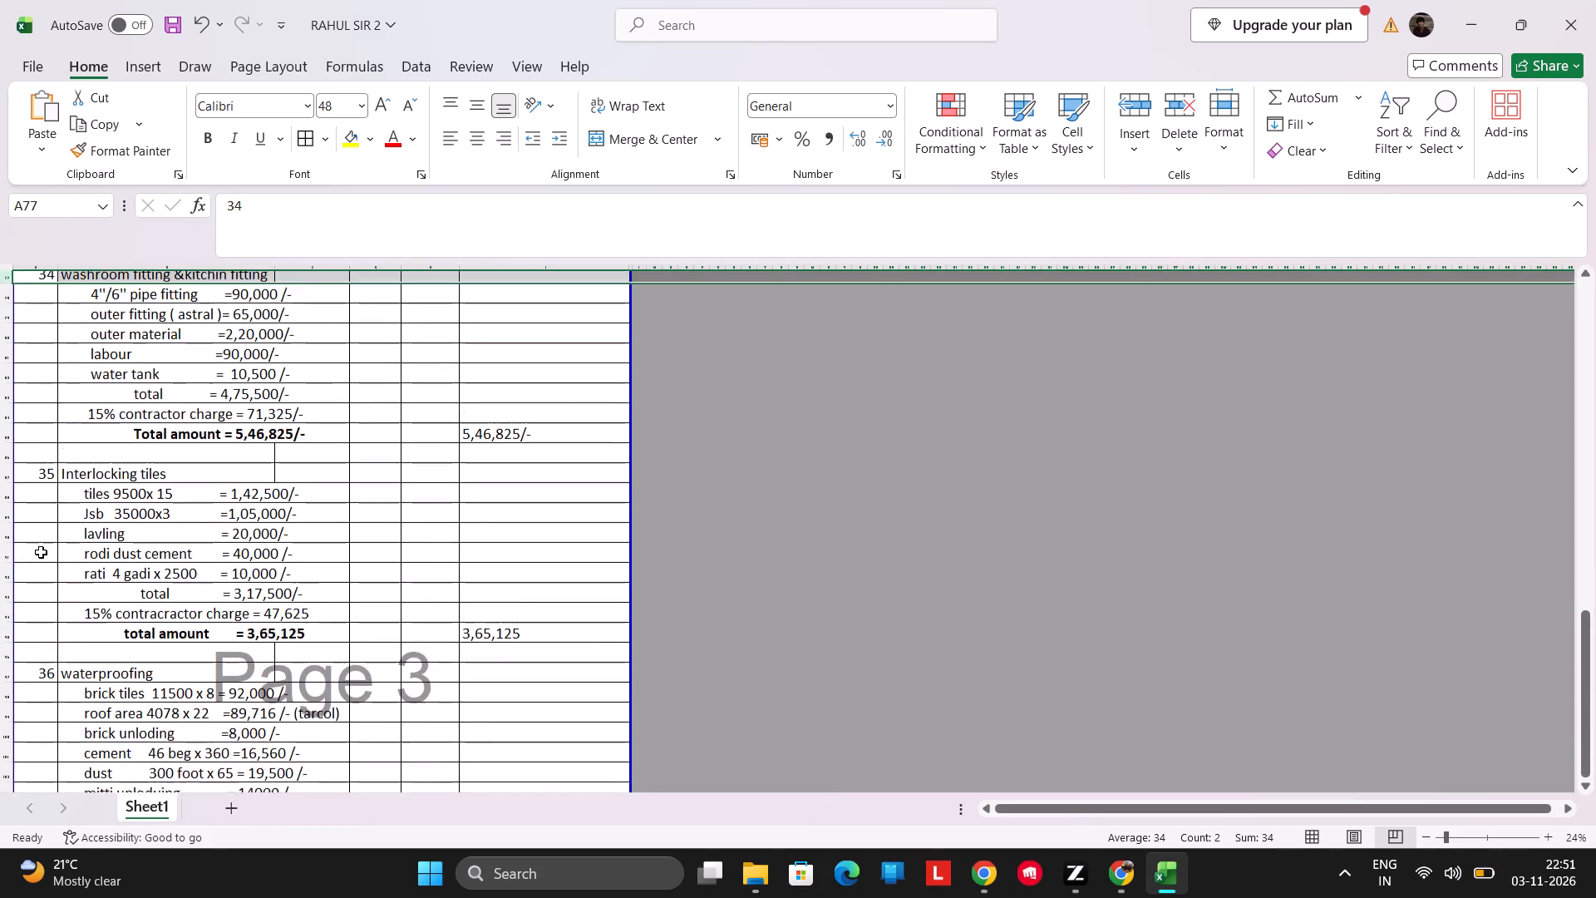
{"action": "right_click", "coordinate": [5, 479]}
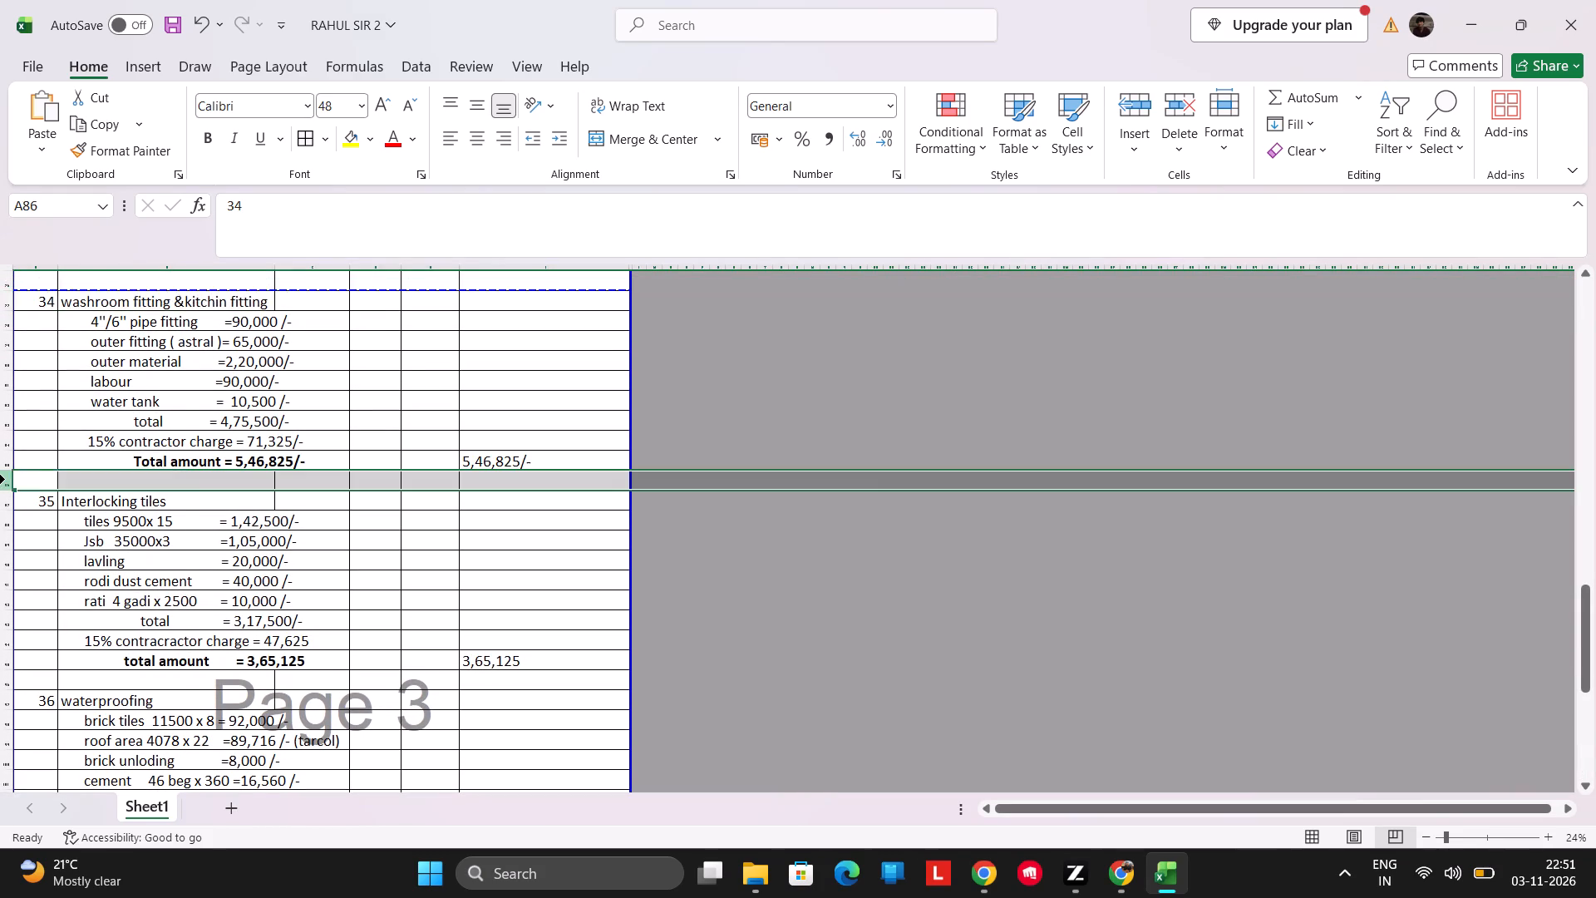
{"action": "left_click", "coordinate": [67, 528]}
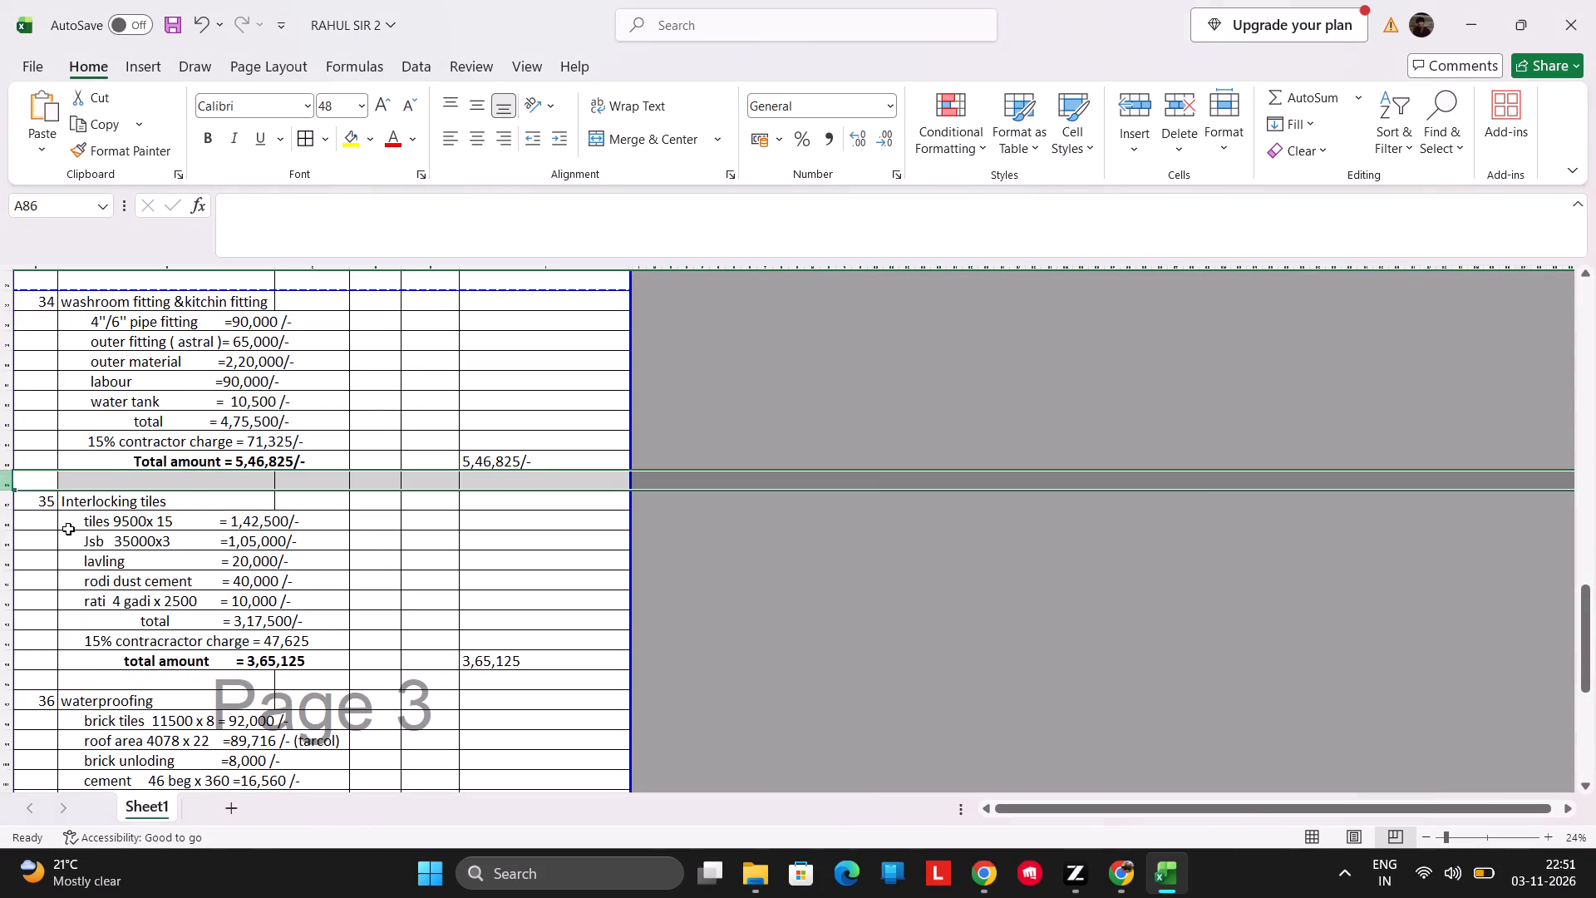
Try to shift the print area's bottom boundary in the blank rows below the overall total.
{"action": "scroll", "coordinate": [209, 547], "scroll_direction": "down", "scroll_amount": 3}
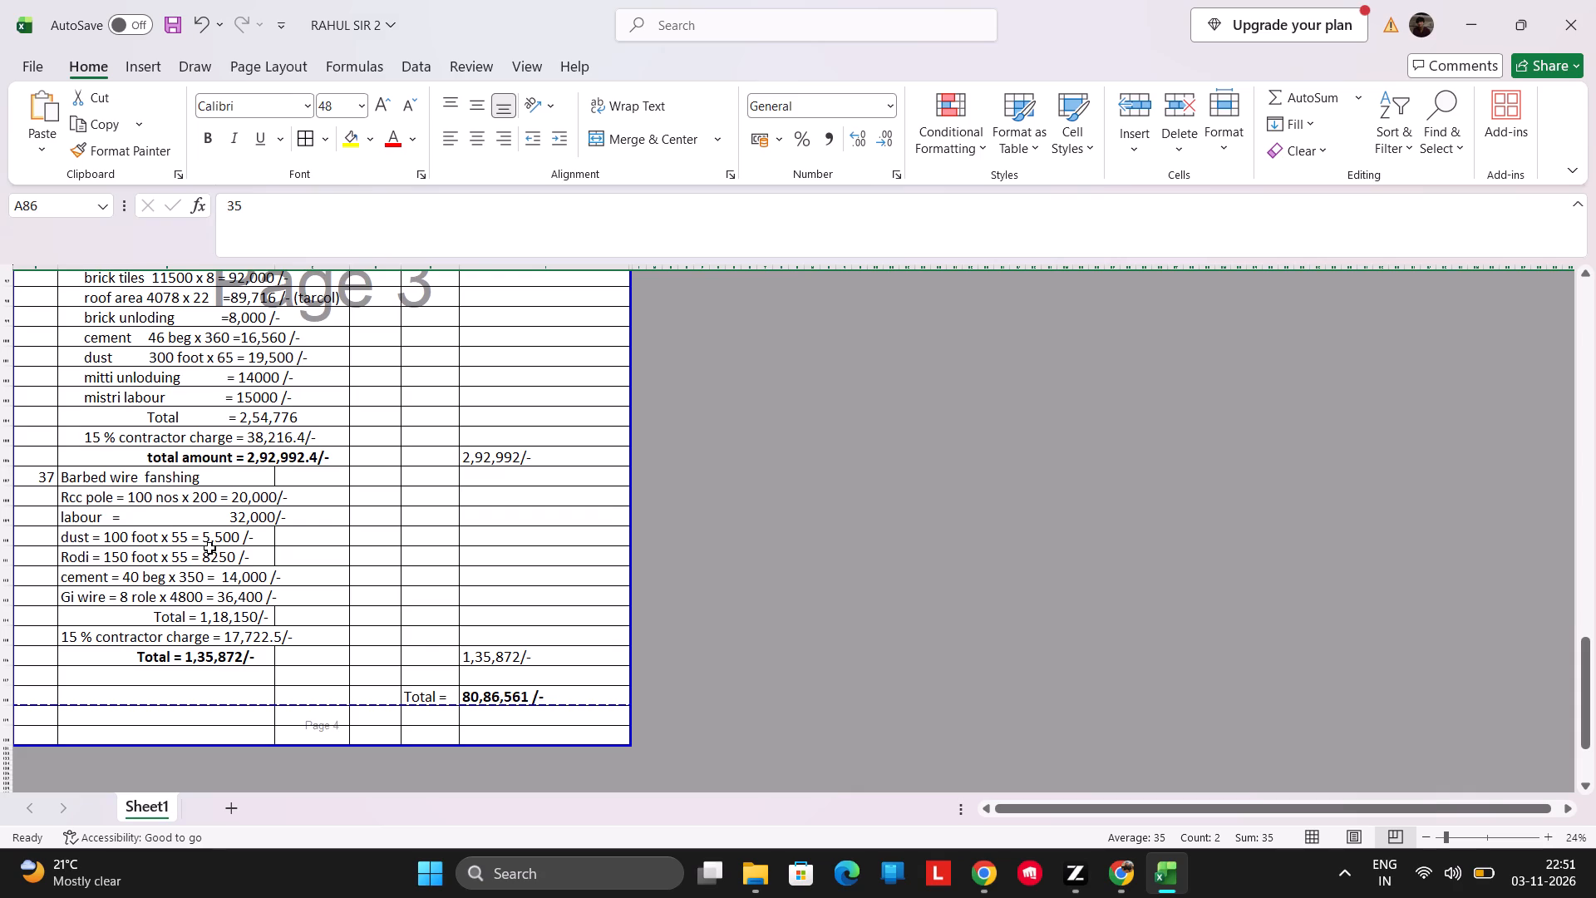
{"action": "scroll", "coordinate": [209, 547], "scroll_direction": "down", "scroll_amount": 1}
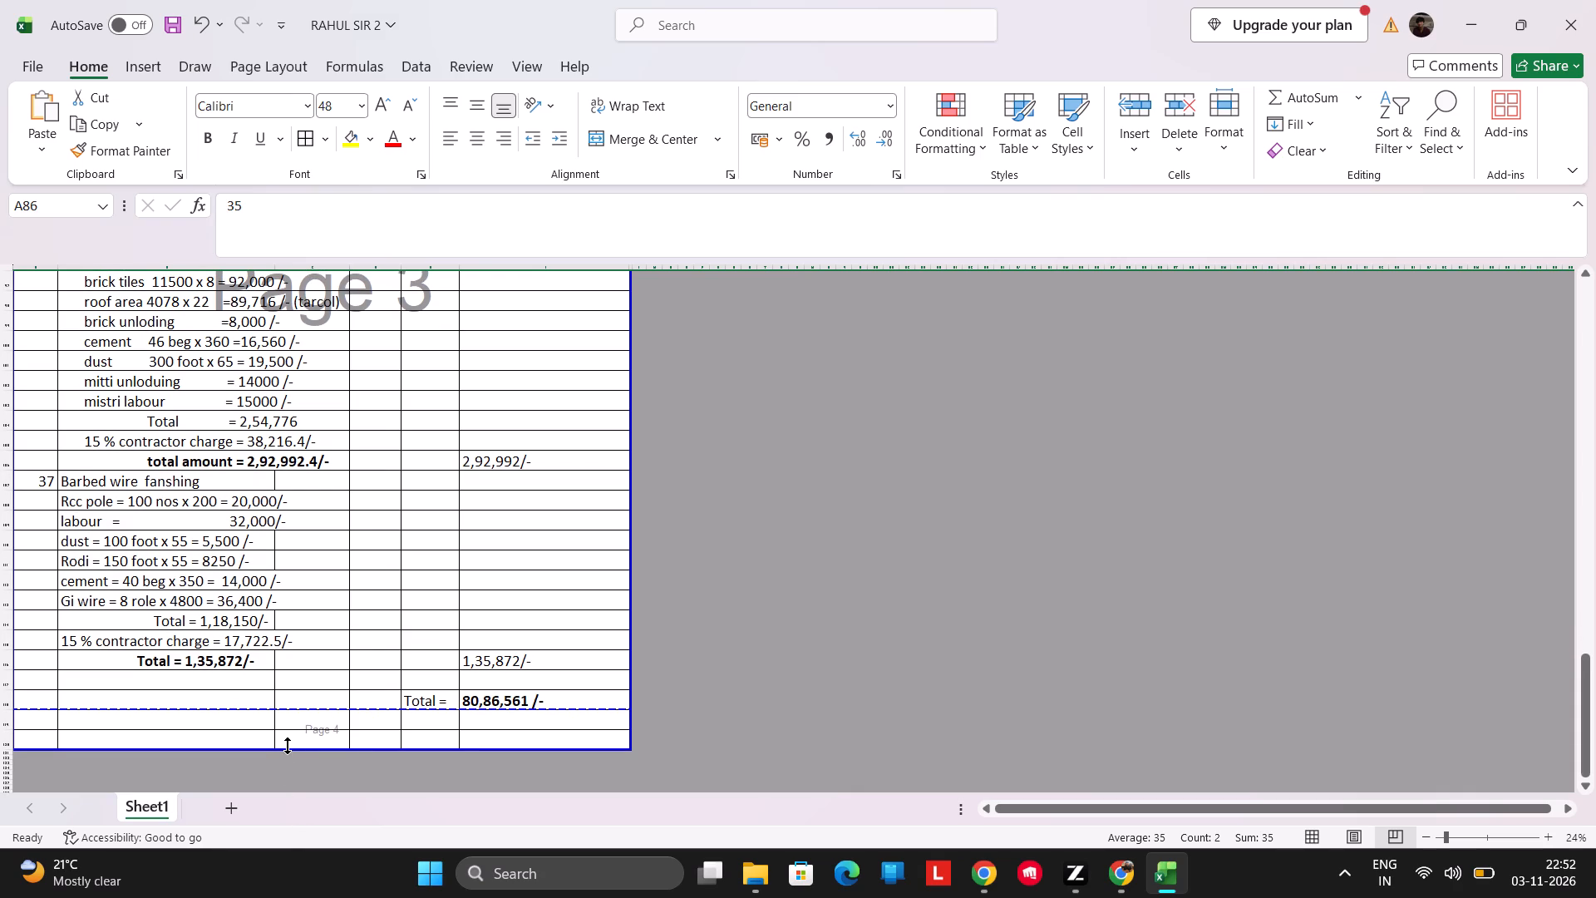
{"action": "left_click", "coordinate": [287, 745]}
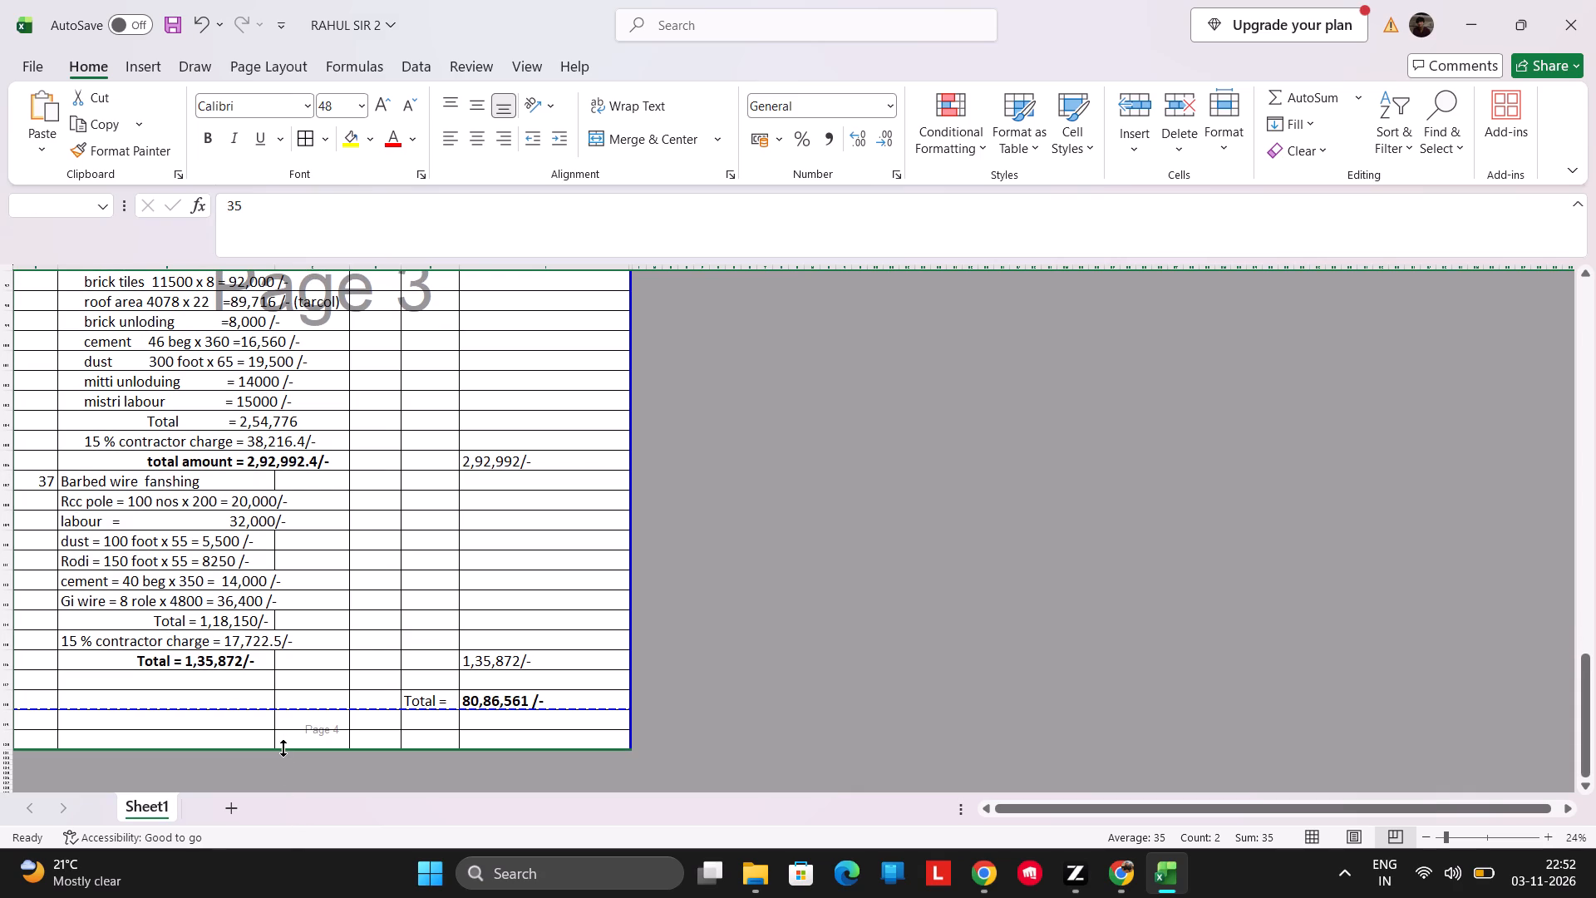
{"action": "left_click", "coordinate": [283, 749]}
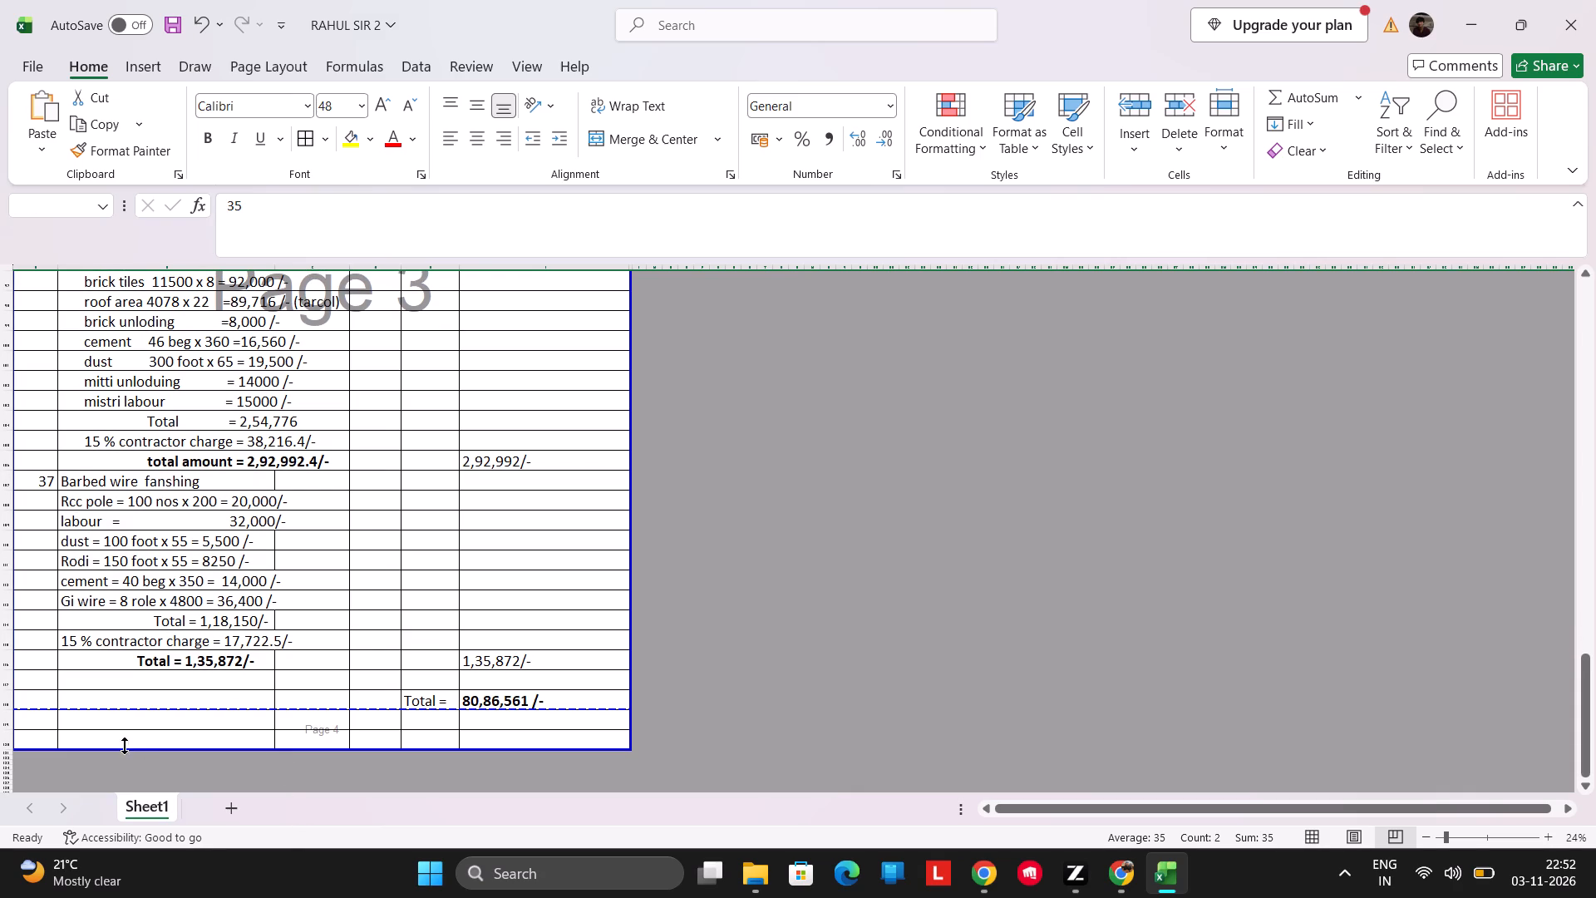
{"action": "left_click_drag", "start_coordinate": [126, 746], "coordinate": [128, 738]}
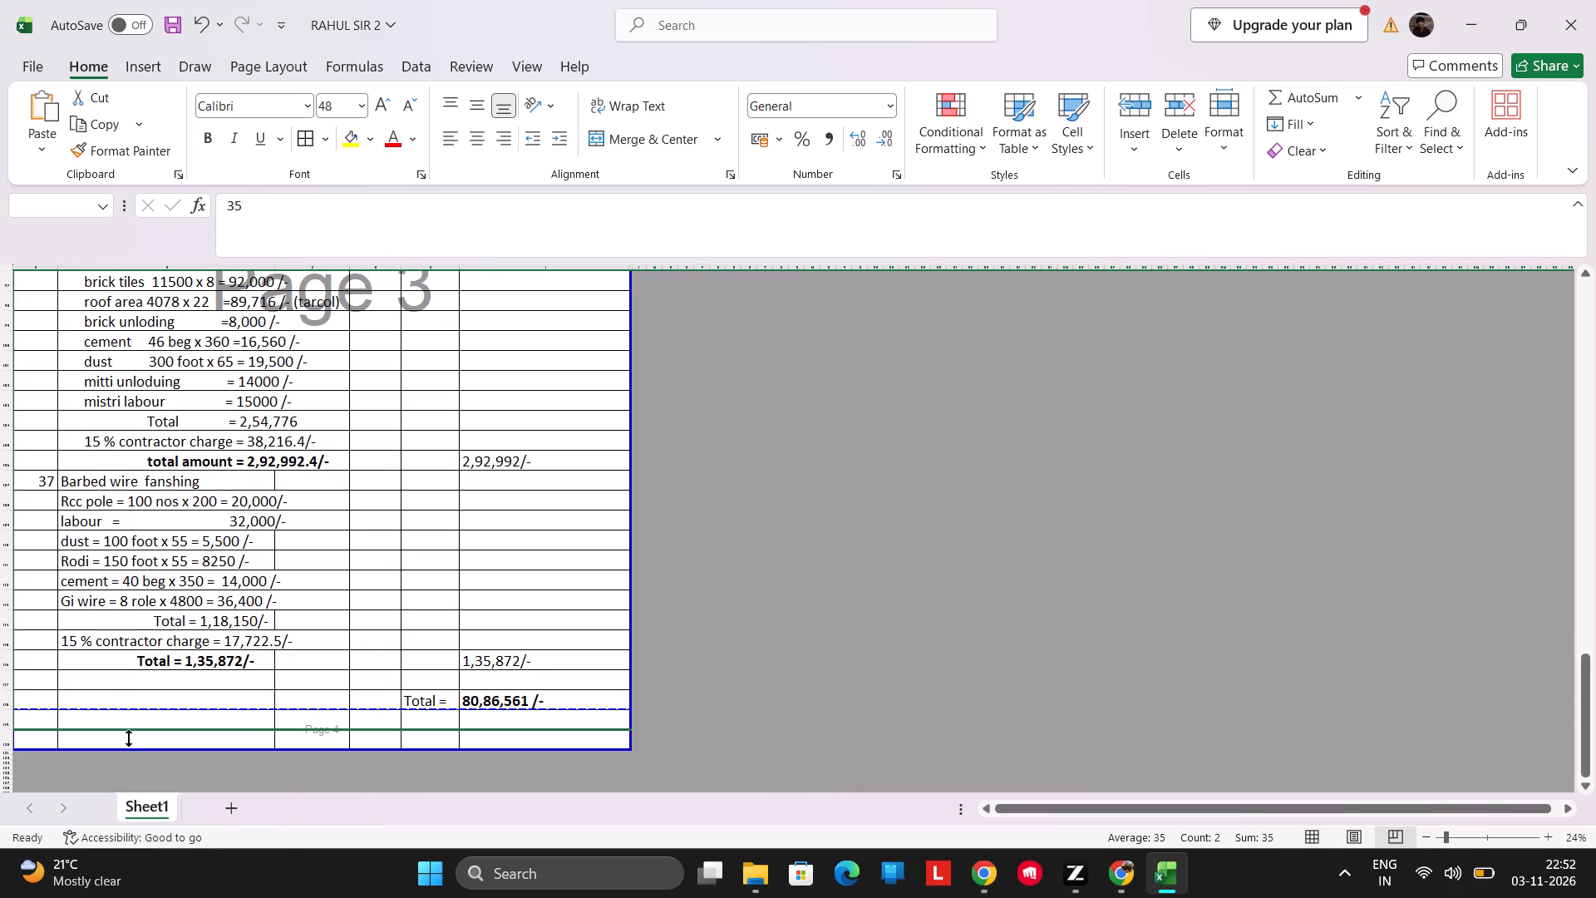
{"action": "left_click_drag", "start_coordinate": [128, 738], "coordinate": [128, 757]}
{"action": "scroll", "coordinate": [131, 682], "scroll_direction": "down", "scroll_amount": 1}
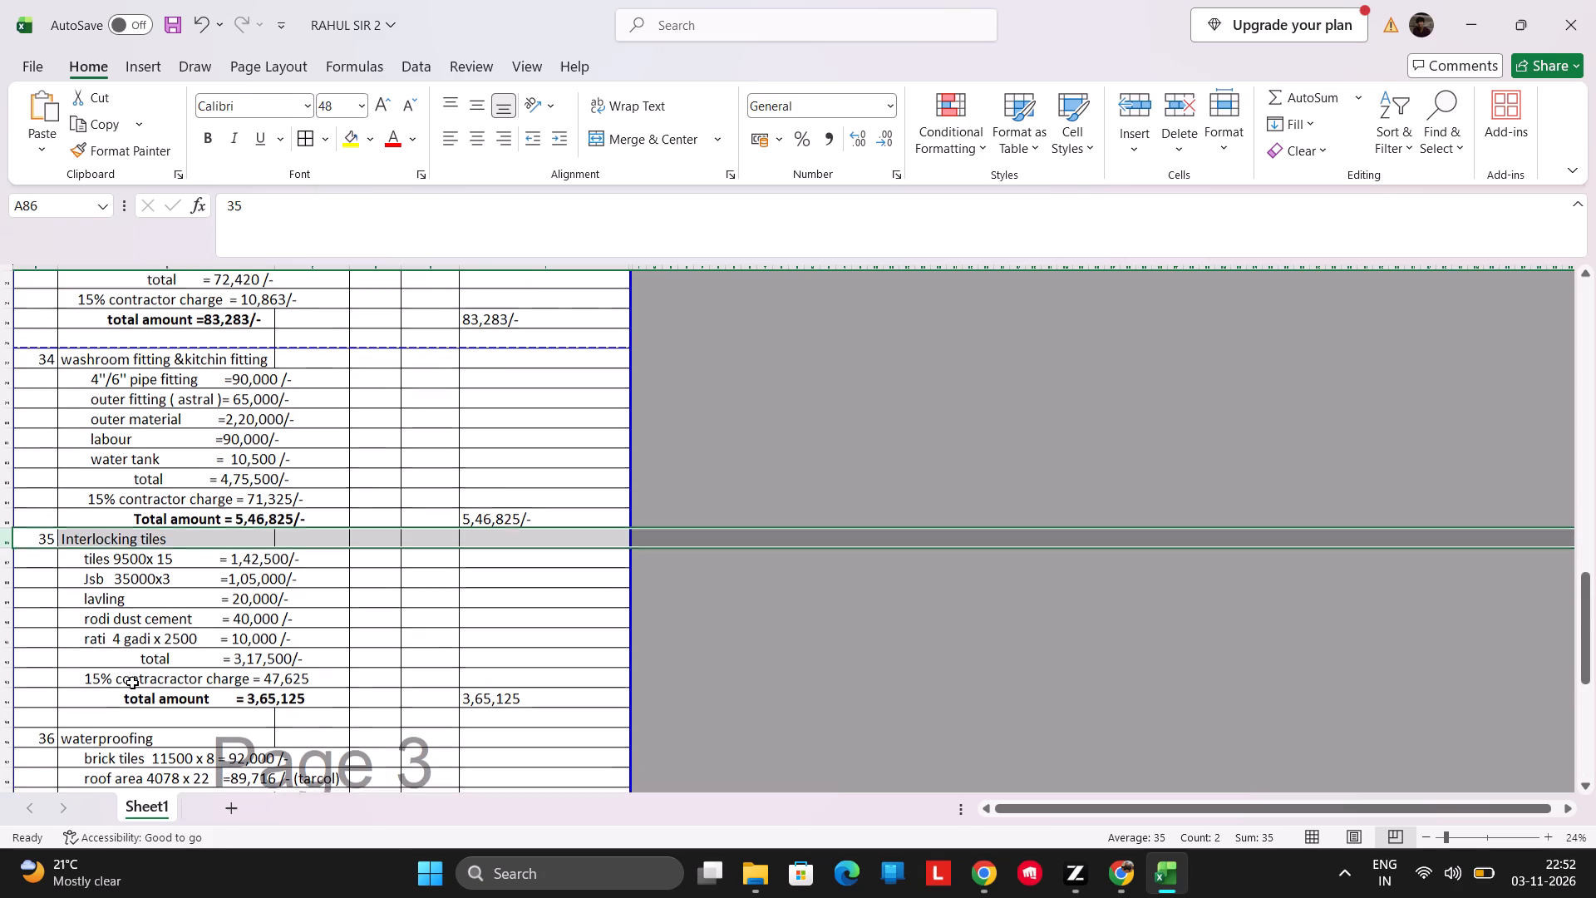
Examine the layout of items 34 to 37 and the page break just below the overall total.
{"action": "scroll", "coordinate": [131, 682], "scroll_direction": "down", "scroll_amount": 3}
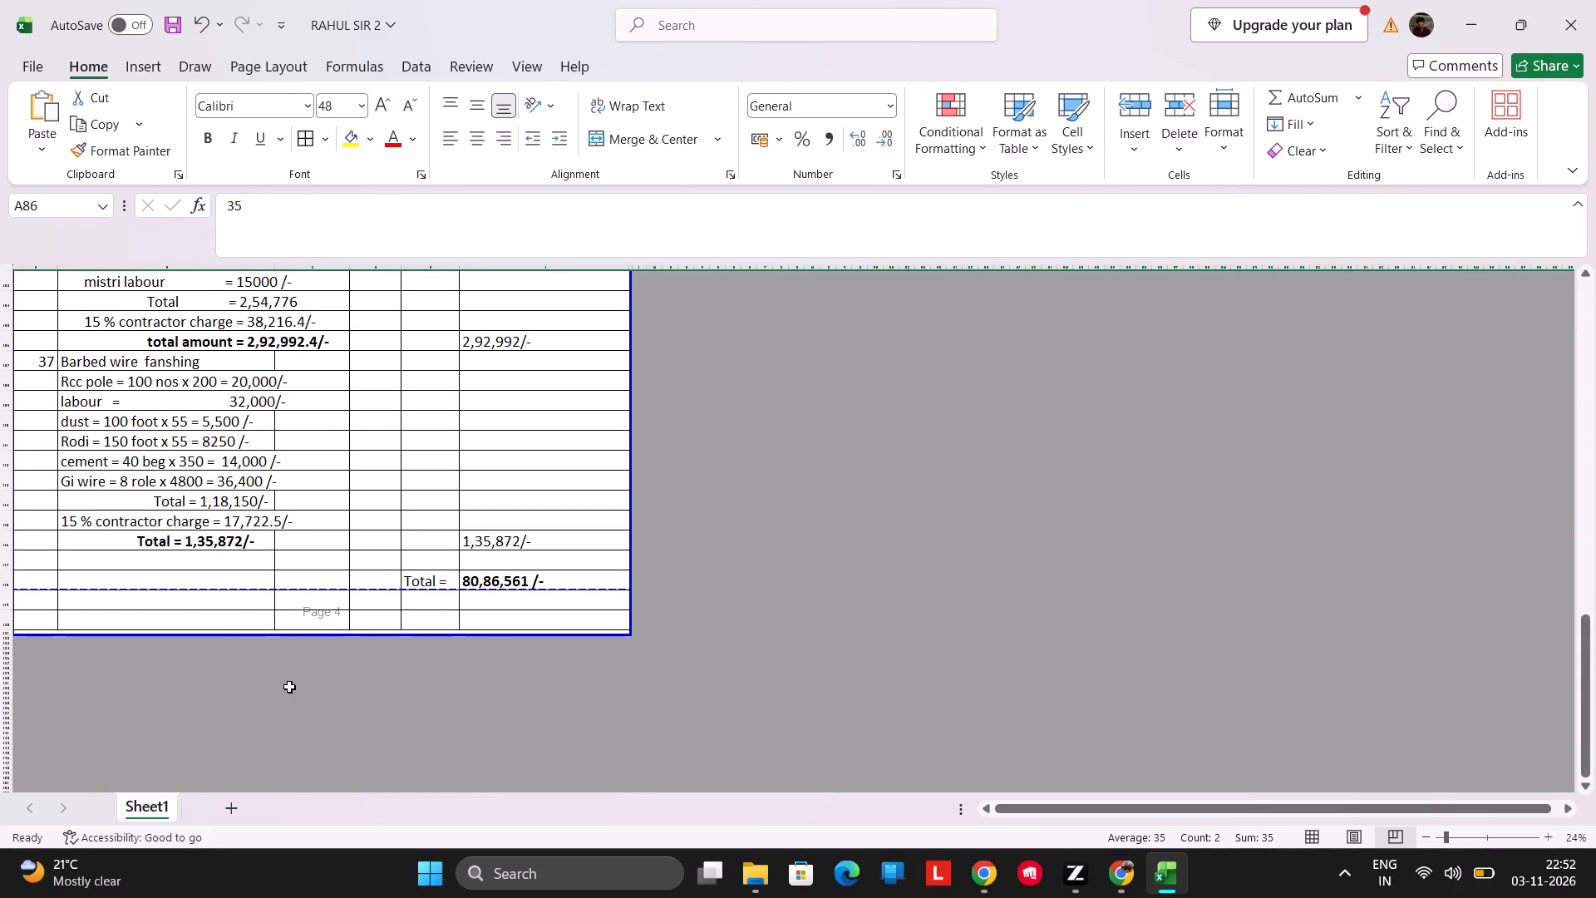
{"action": "scroll", "coordinate": [289, 686], "scroll_direction": "up", "scroll_amount": 2}
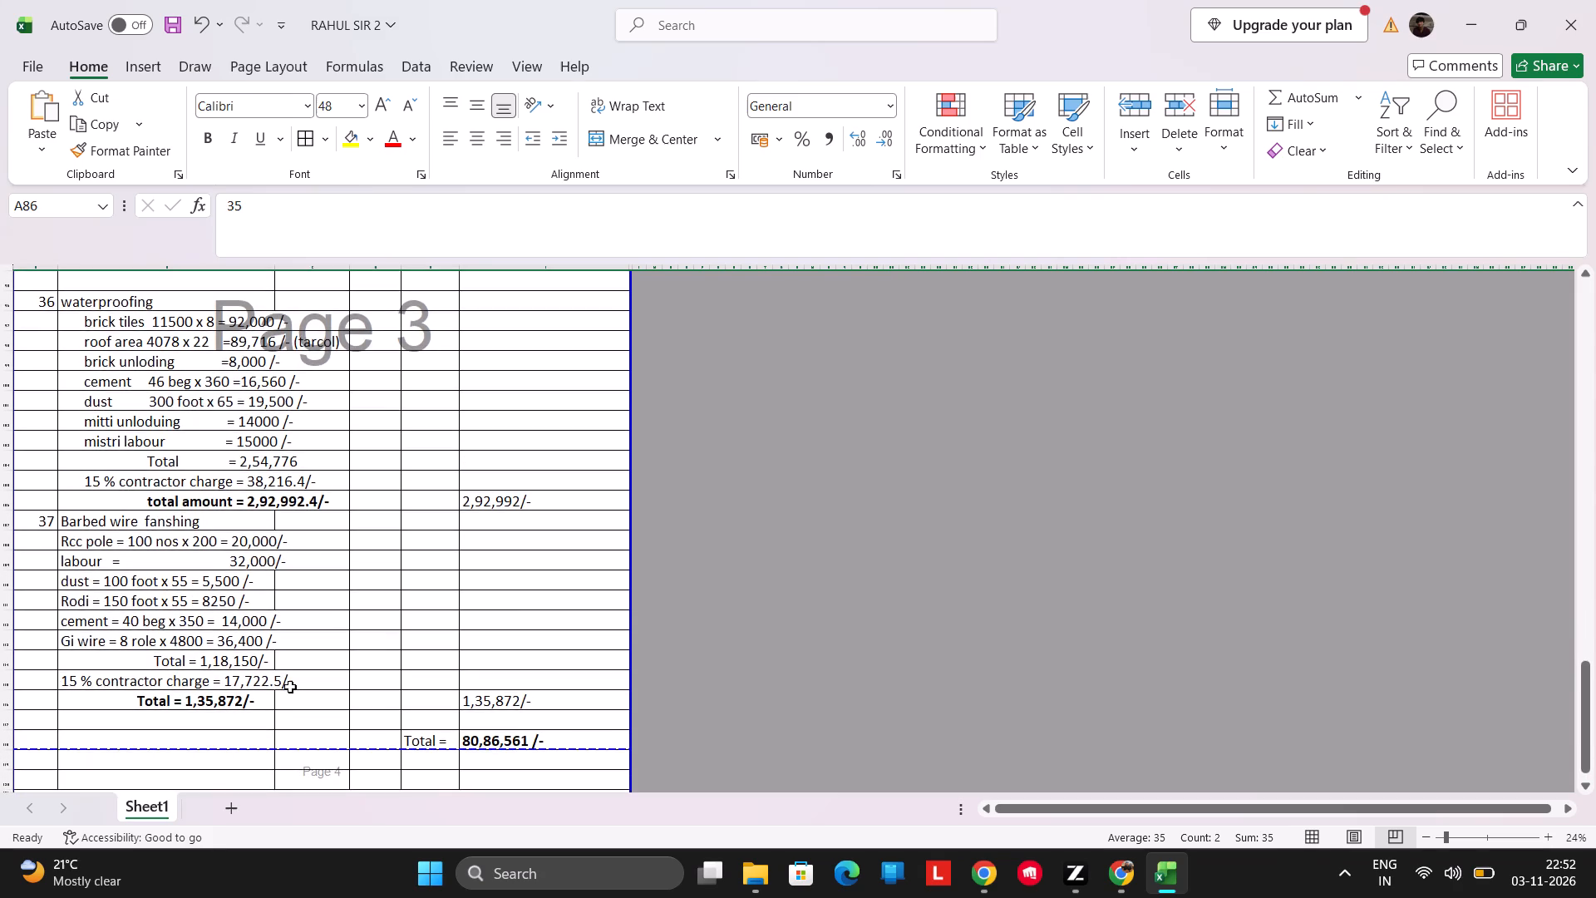
{"action": "scroll", "coordinate": [289, 686], "scroll_direction": "down", "scroll_amount": 1}
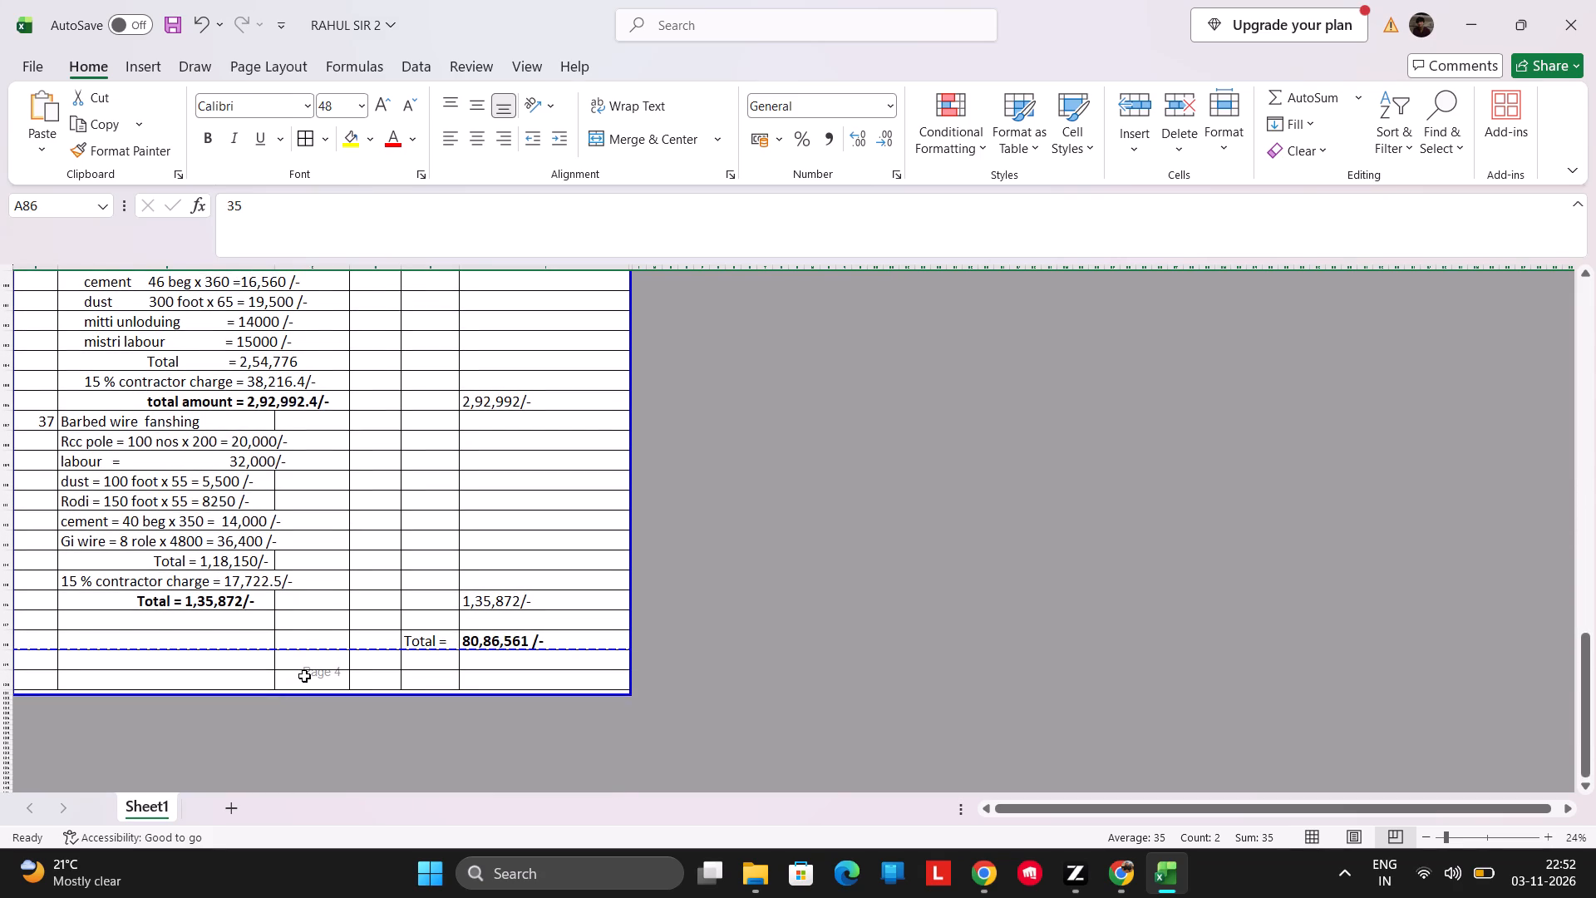
{"action": "scroll", "coordinate": [303, 675], "scroll_direction": "up", "scroll_amount": 6}
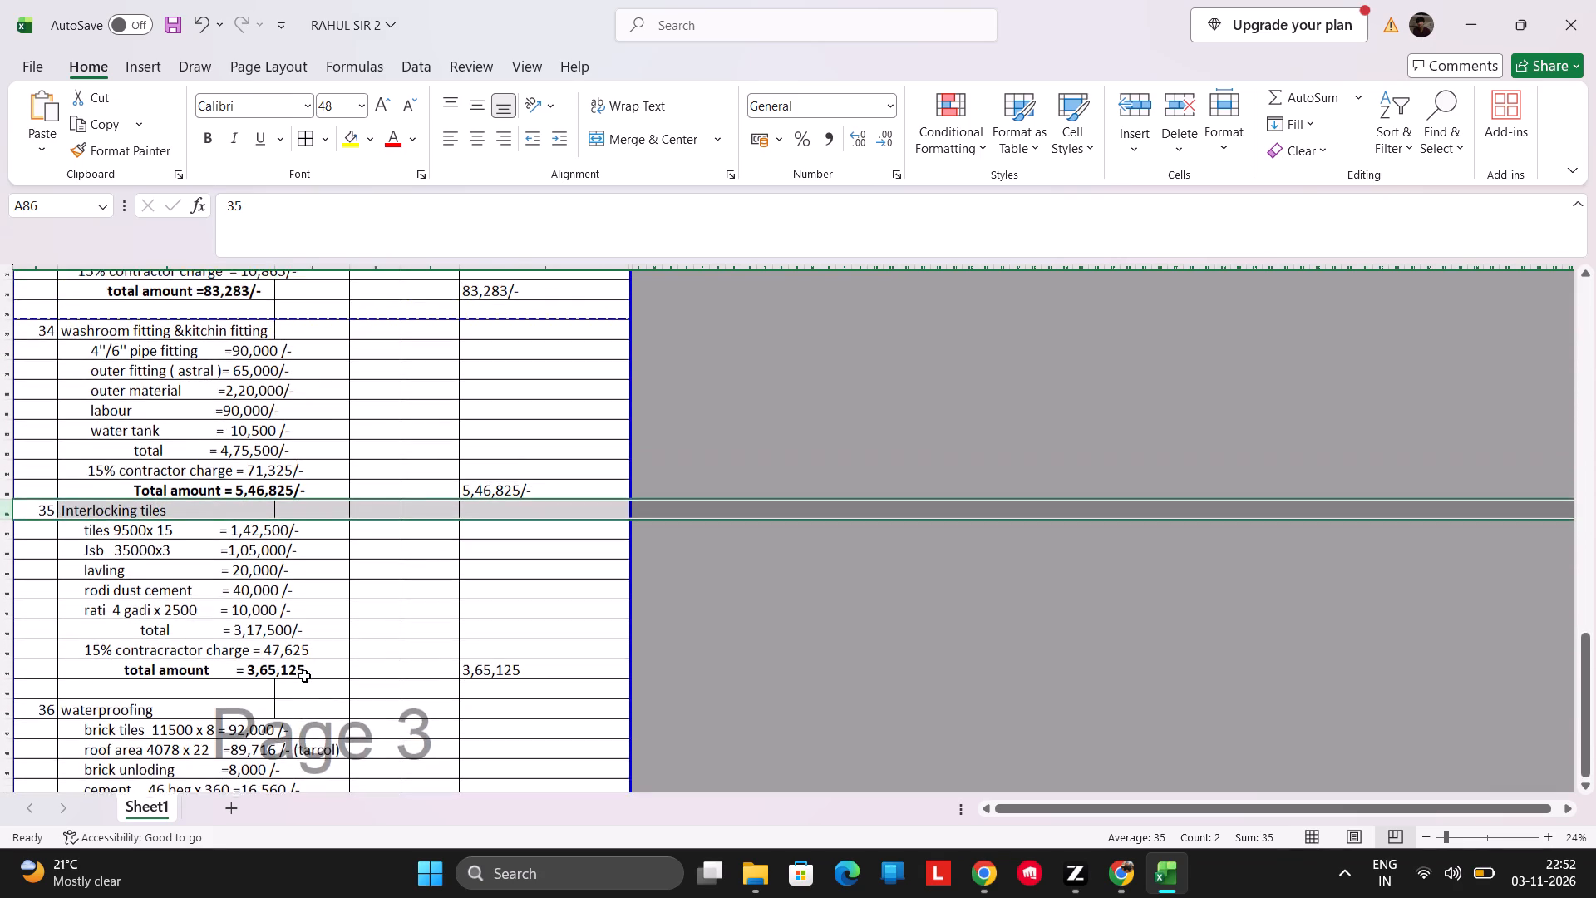
{"action": "scroll", "coordinate": [303, 675], "scroll_direction": "up", "scroll_amount": 1}
{"action": "left_click", "coordinate": [0, 607]}
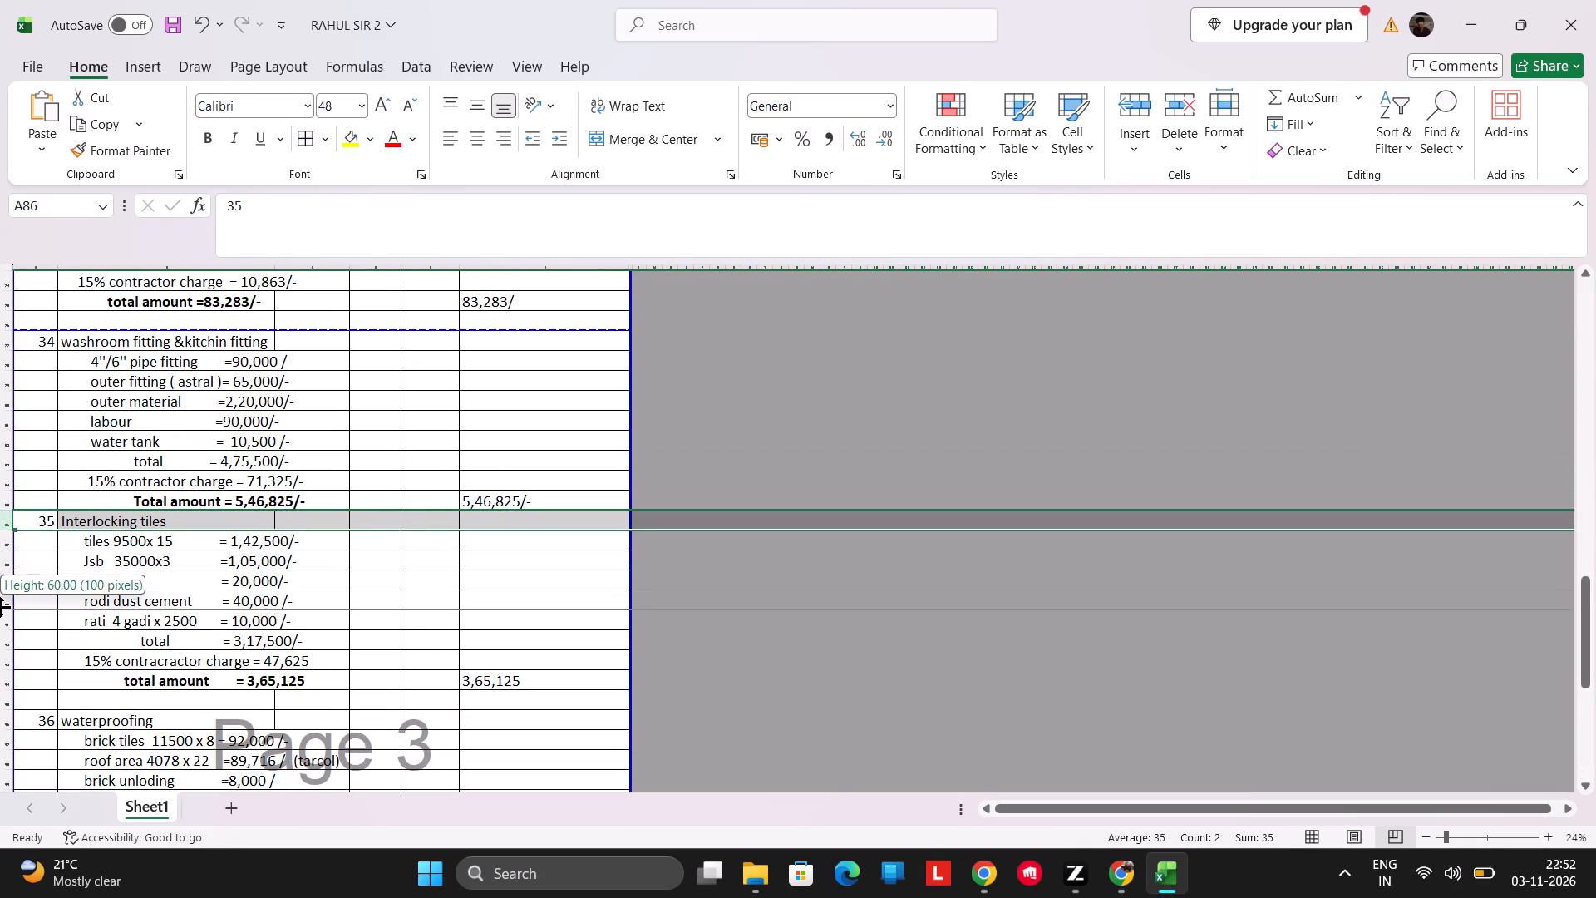
{"action": "left_click", "coordinate": [591, 618]}
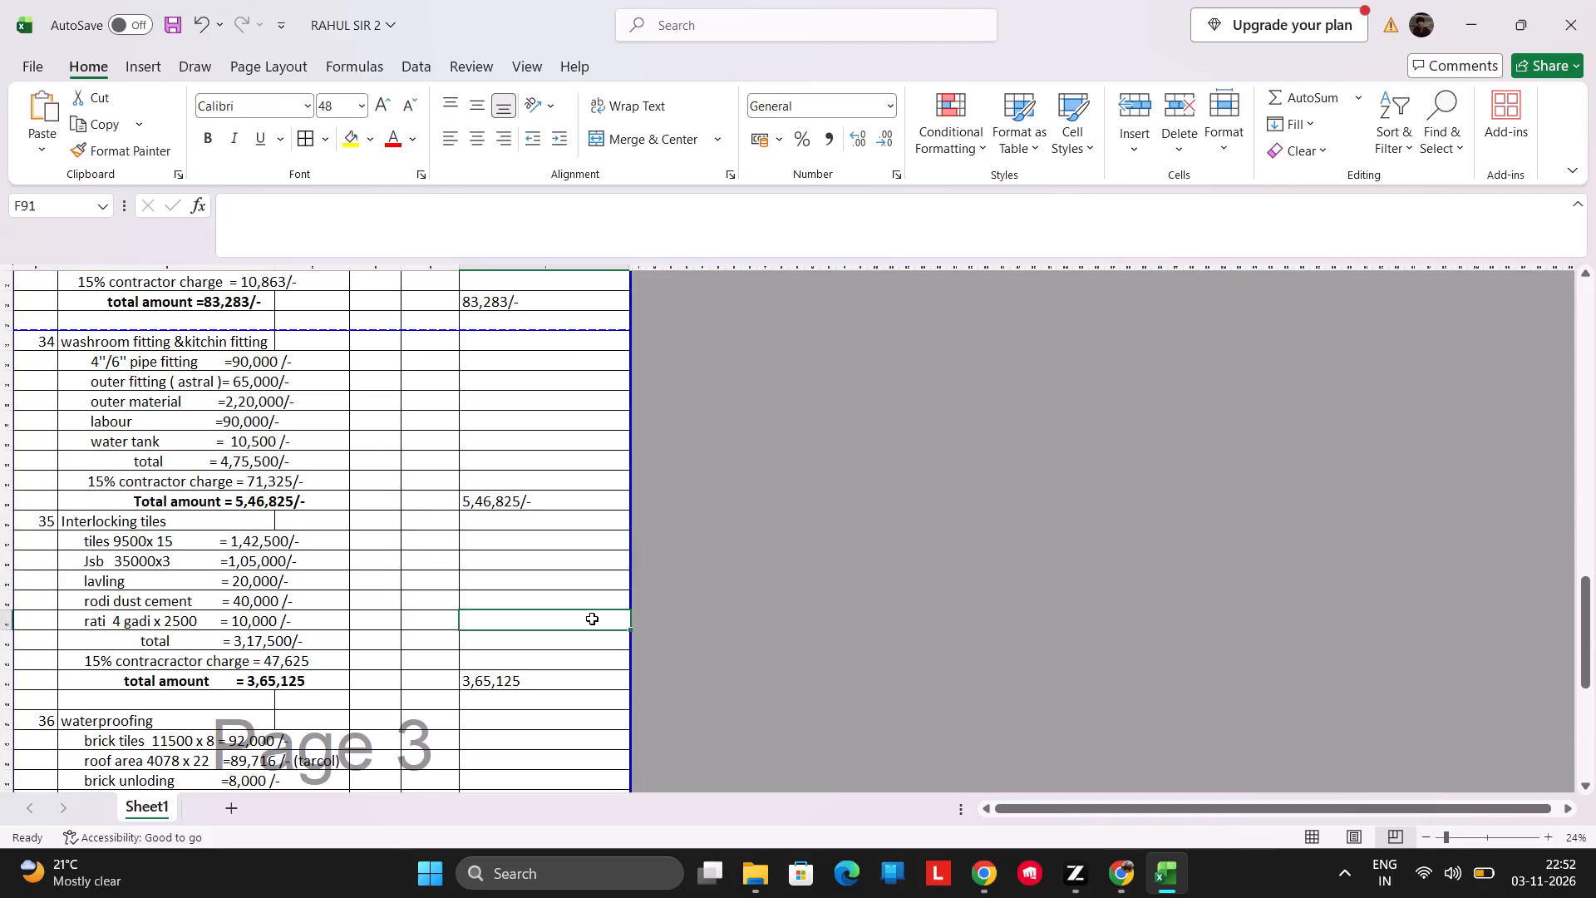
Examine the rows and page breaks from item 34 back to the bill's header and through items 1 to 31.
{"action": "scroll", "coordinate": [591, 618], "scroll_direction": "up", "scroll_amount": 3}
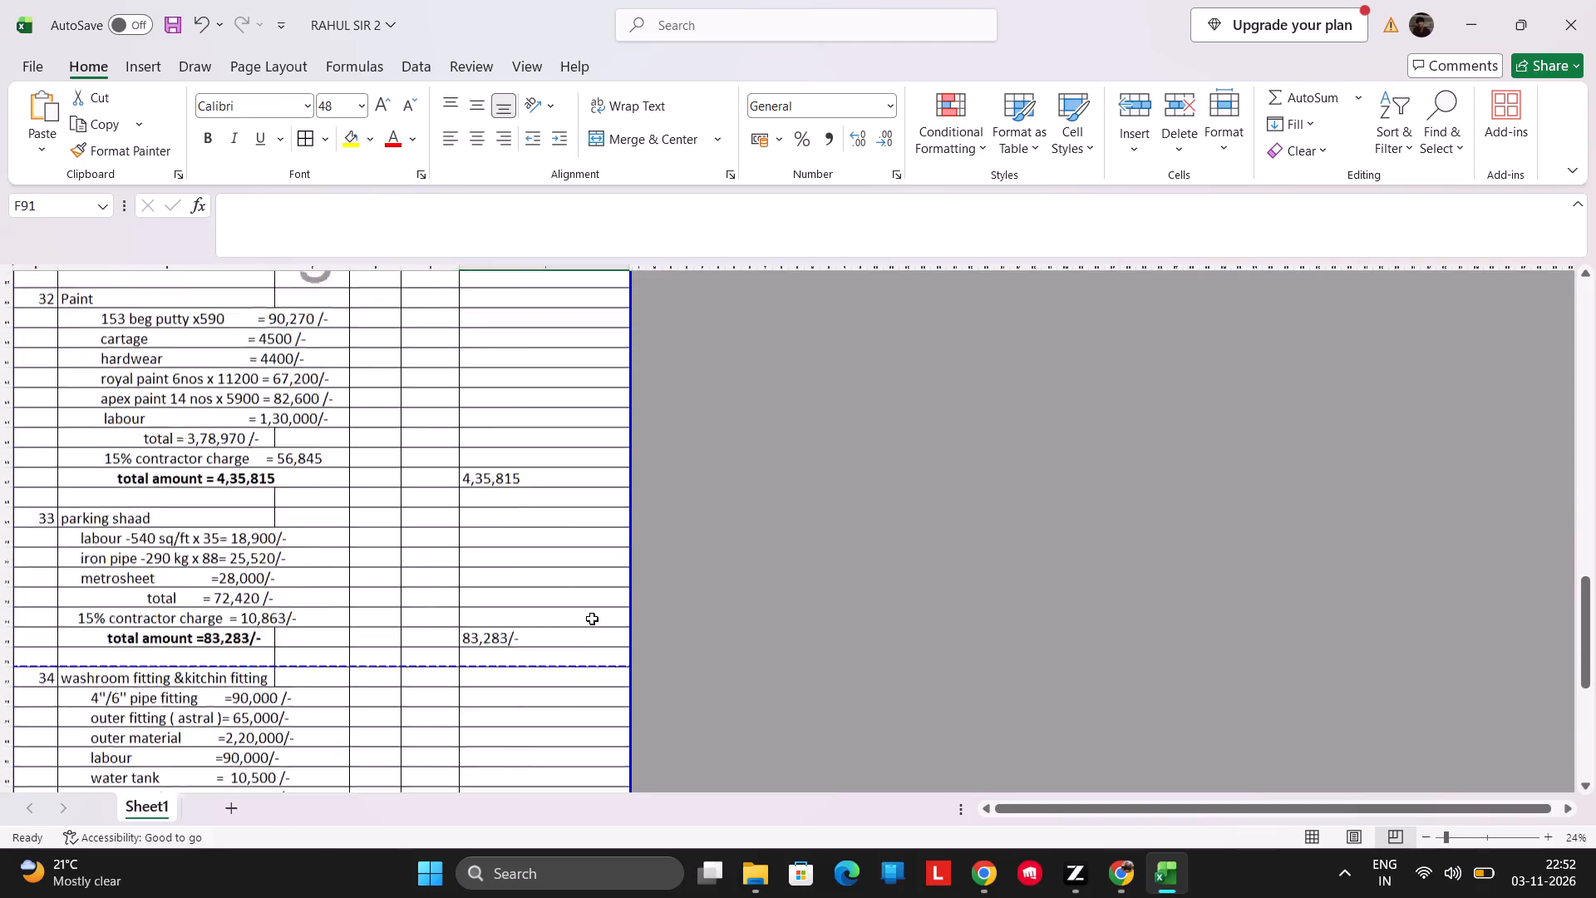
{"action": "scroll", "coordinate": [591, 618], "scroll_direction": "up", "scroll_amount": 9}
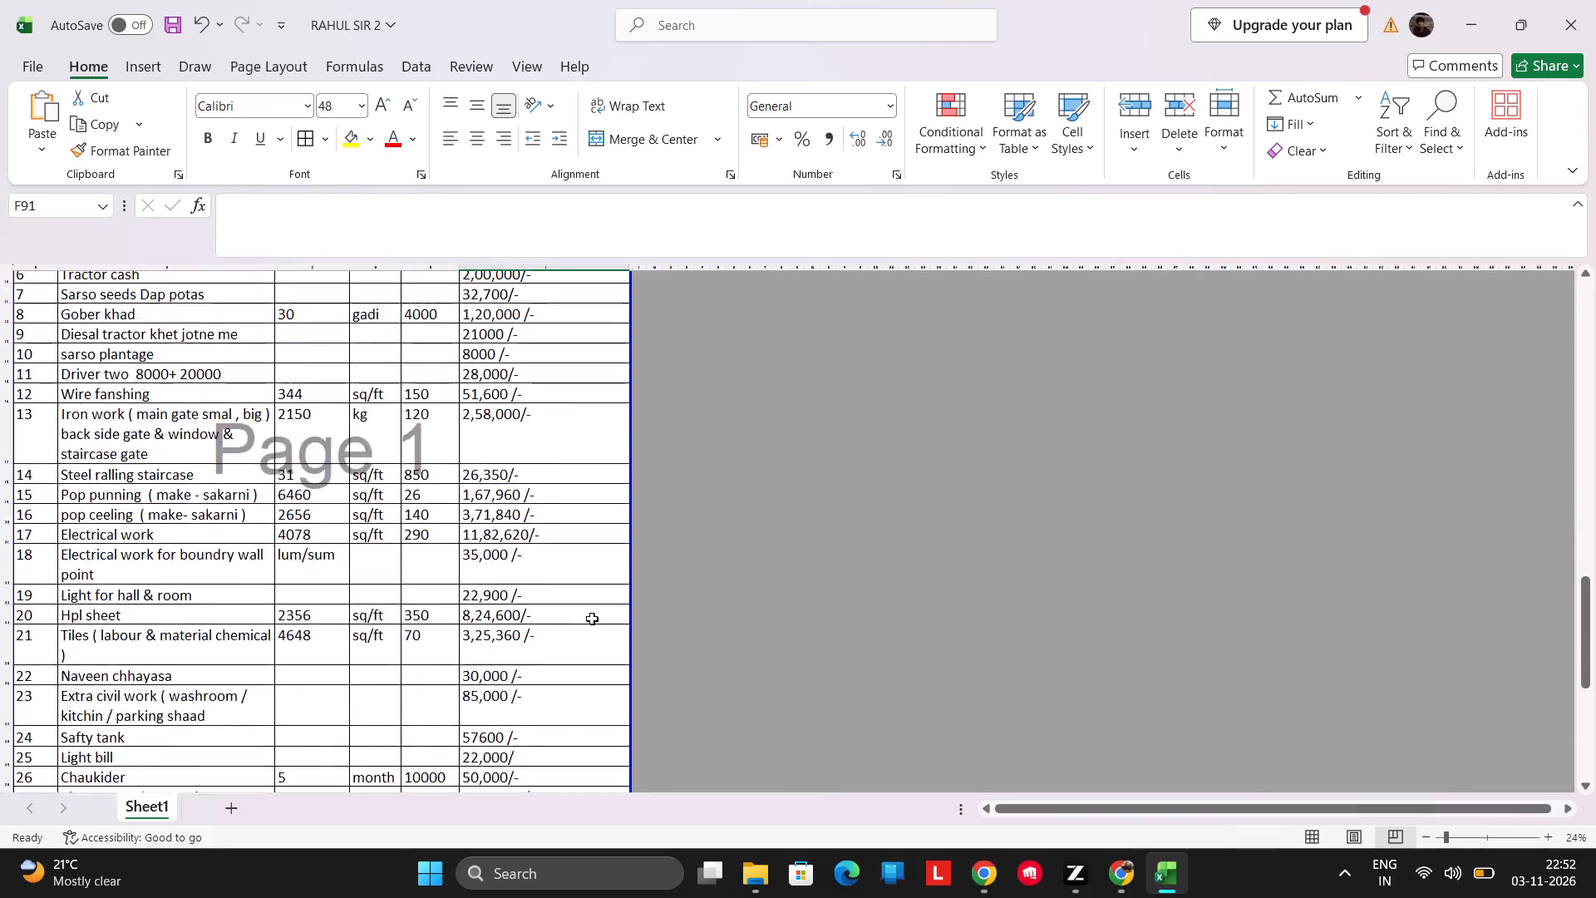
{"action": "scroll", "coordinate": [591, 618], "scroll_direction": "up", "scroll_amount": 1}
{"action": "scroll", "coordinate": [591, 618], "scroll_direction": "down", "scroll_amount": 2}
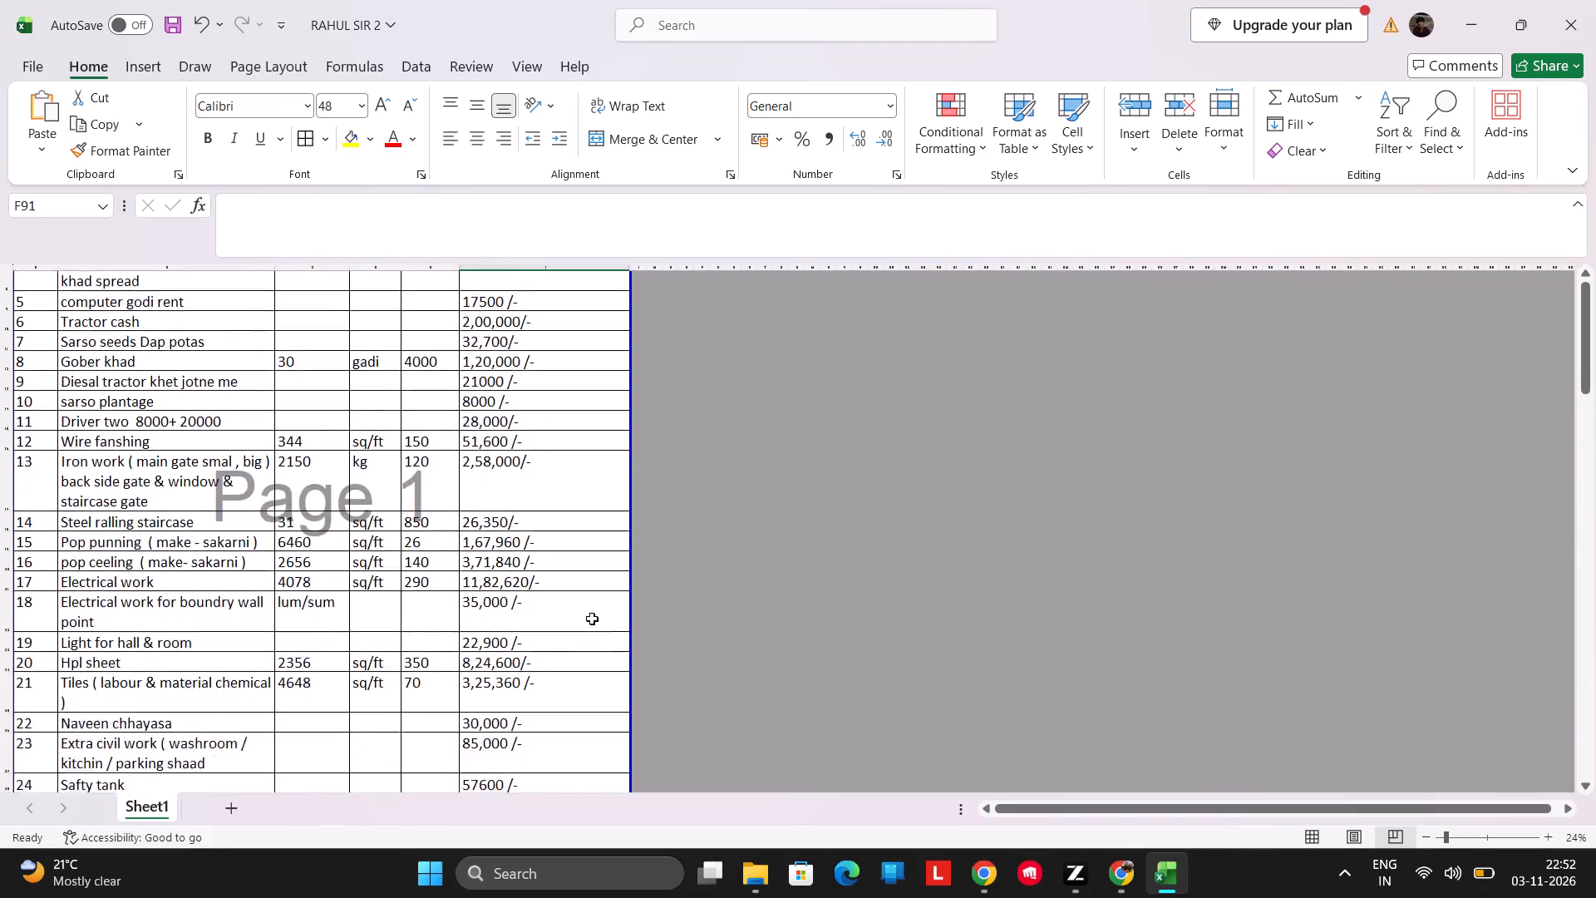
{"action": "scroll", "coordinate": [591, 618], "scroll_direction": "down", "scroll_amount": 2}
{"action": "scroll", "coordinate": [591, 618], "scroll_direction": "up", "scroll_amount": 2}
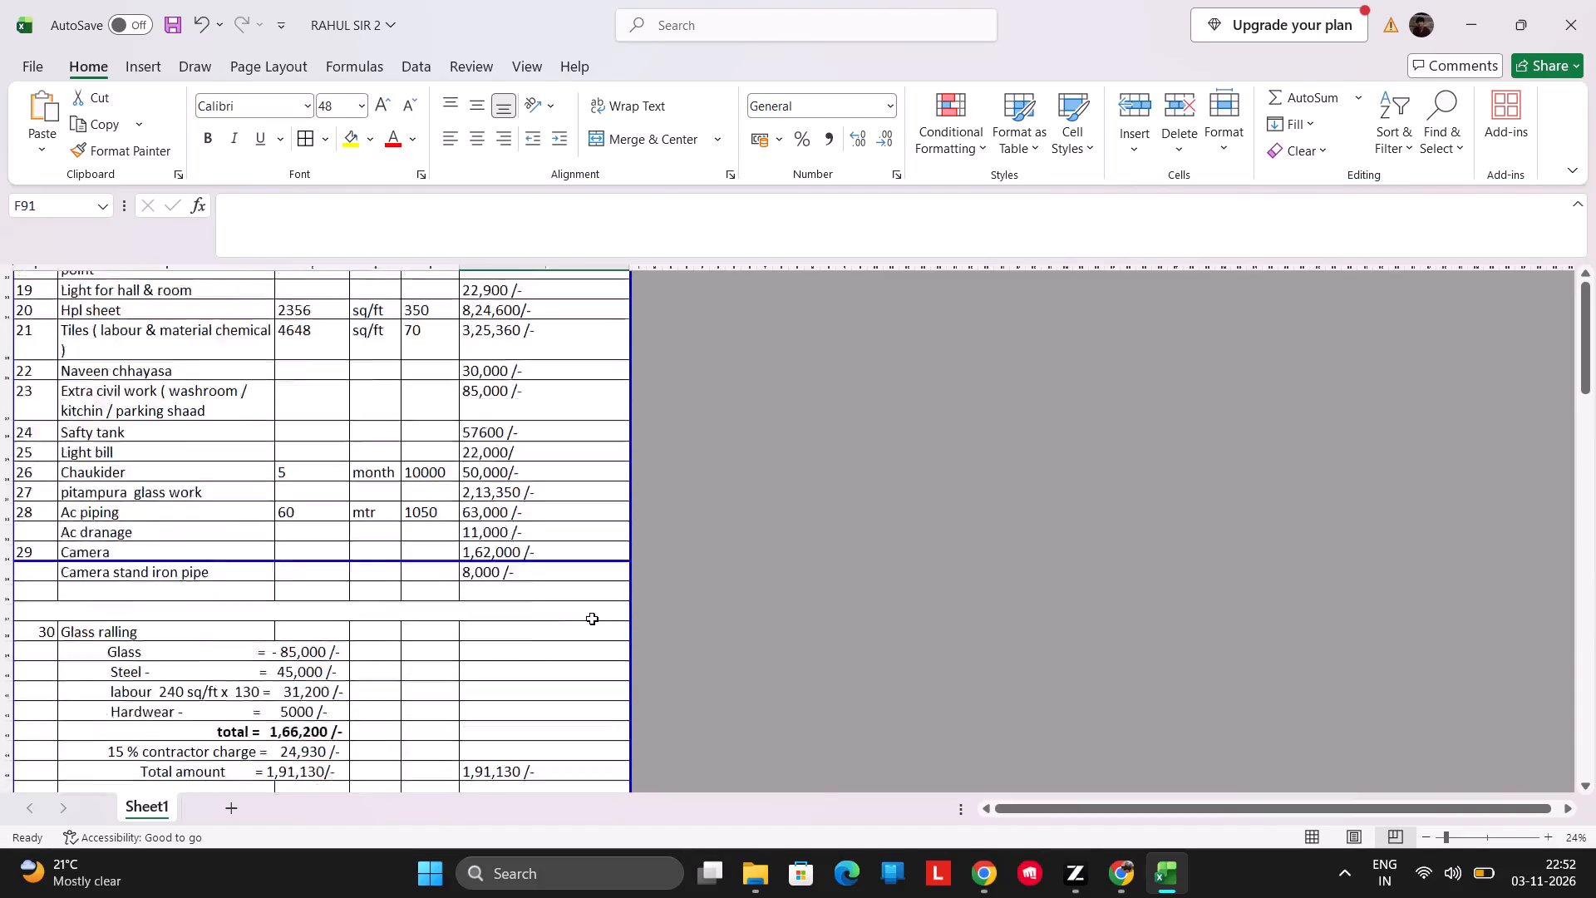
{"action": "scroll", "coordinate": [591, 618], "scroll_direction": "up", "scroll_amount": 3}
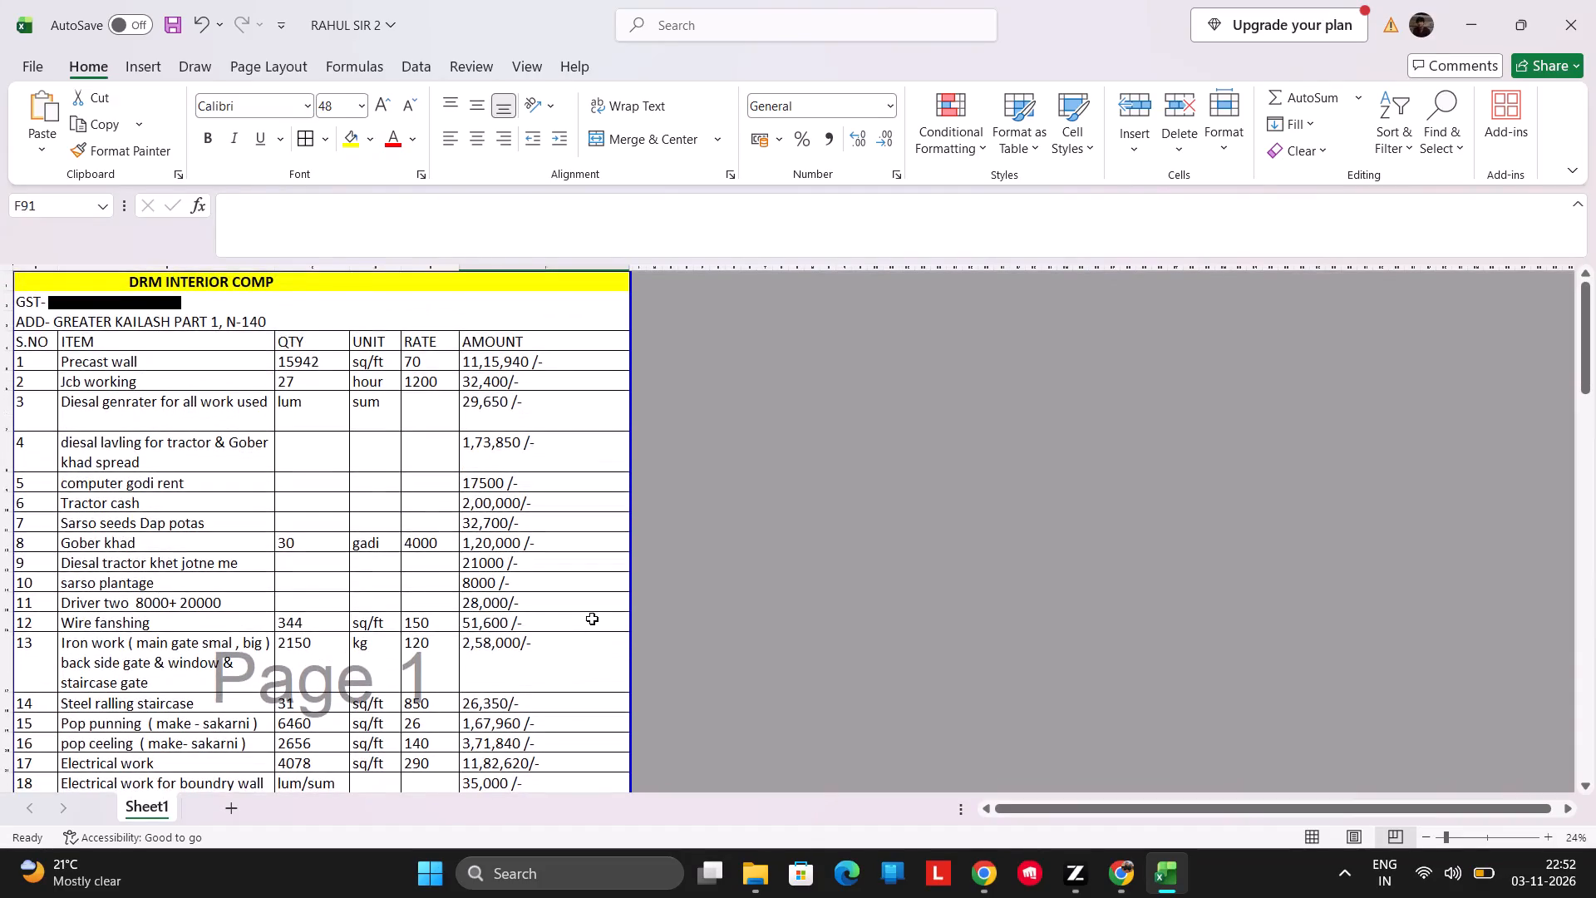
{"action": "scroll", "coordinate": [591, 618], "scroll_direction": "down", "scroll_amount": 1}
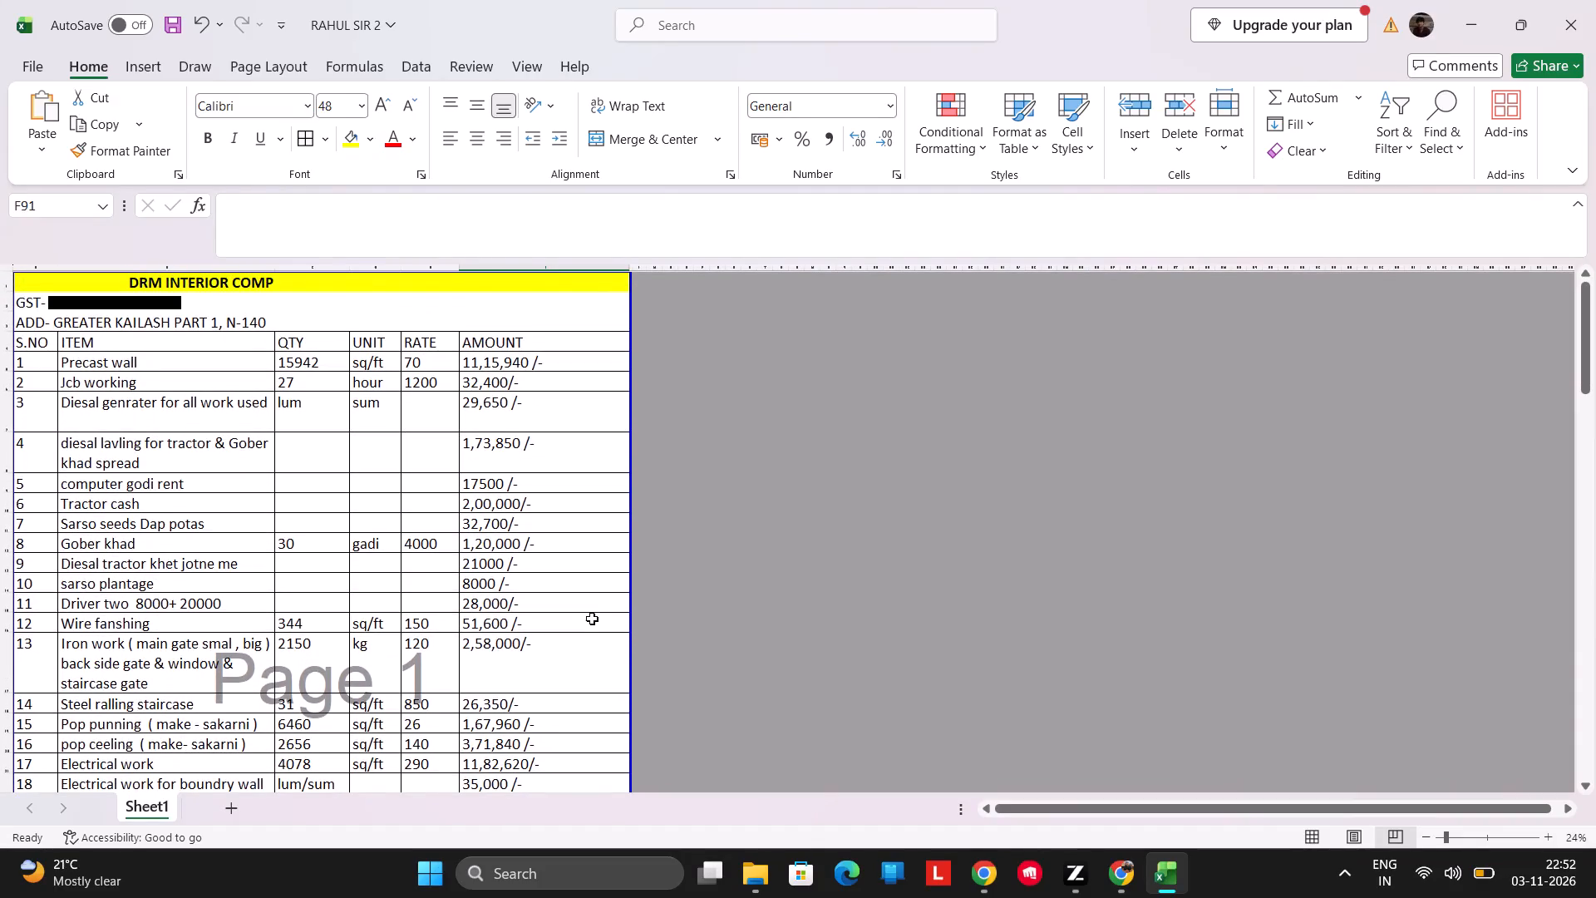
{"action": "scroll", "coordinate": [591, 618], "scroll_direction": "down", "scroll_amount": 2}
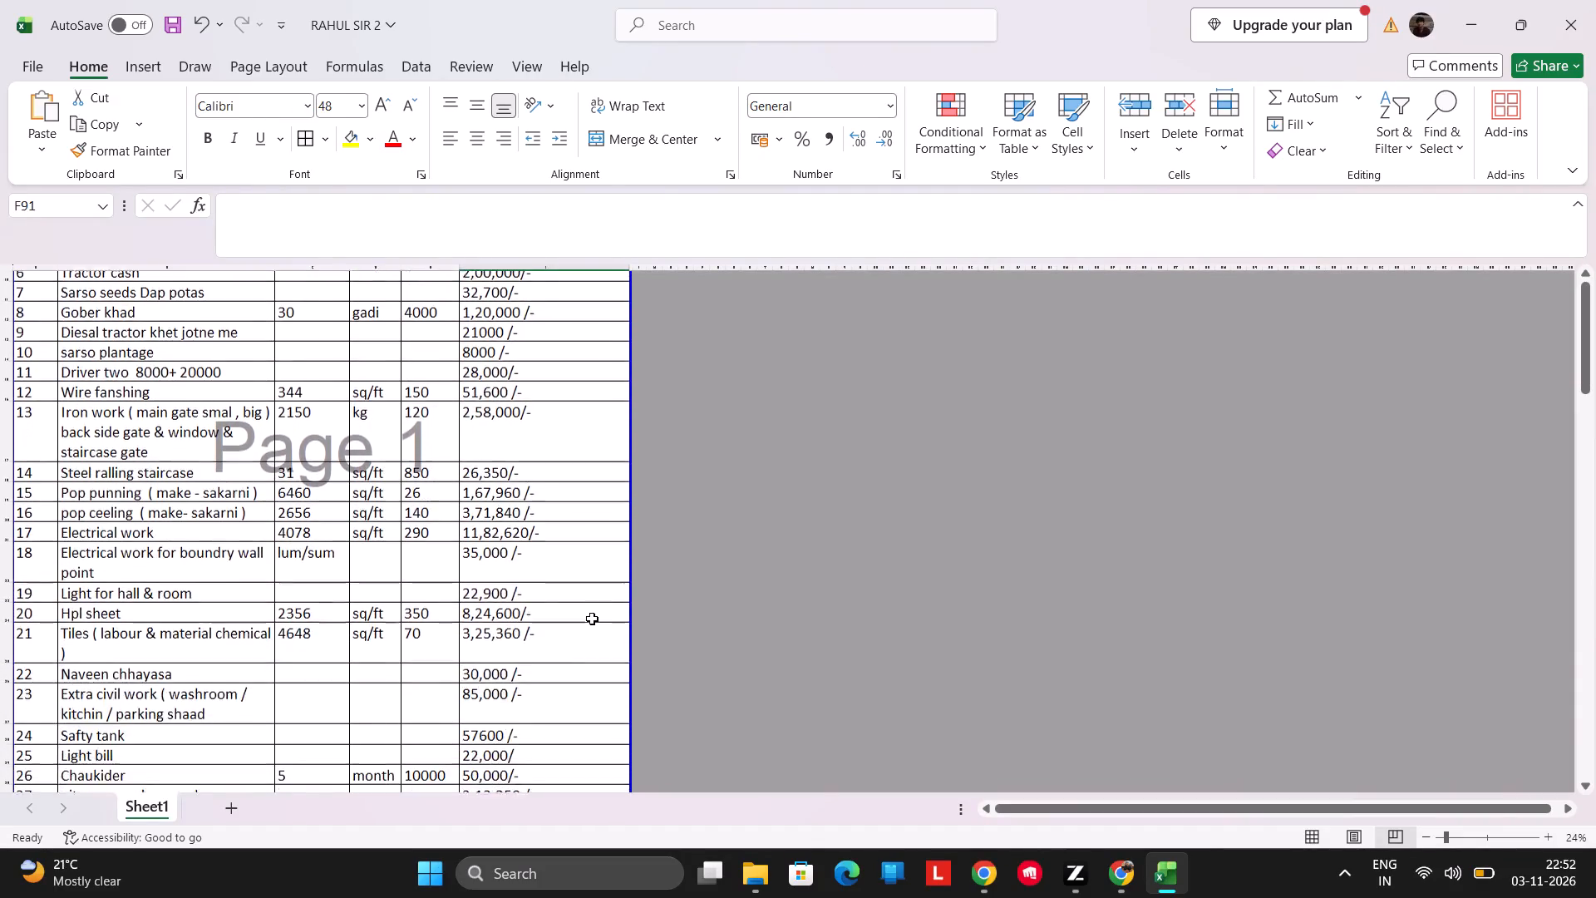
{"action": "scroll", "coordinate": [591, 618], "scroll_direction": "down", "scroll_amount": 3}
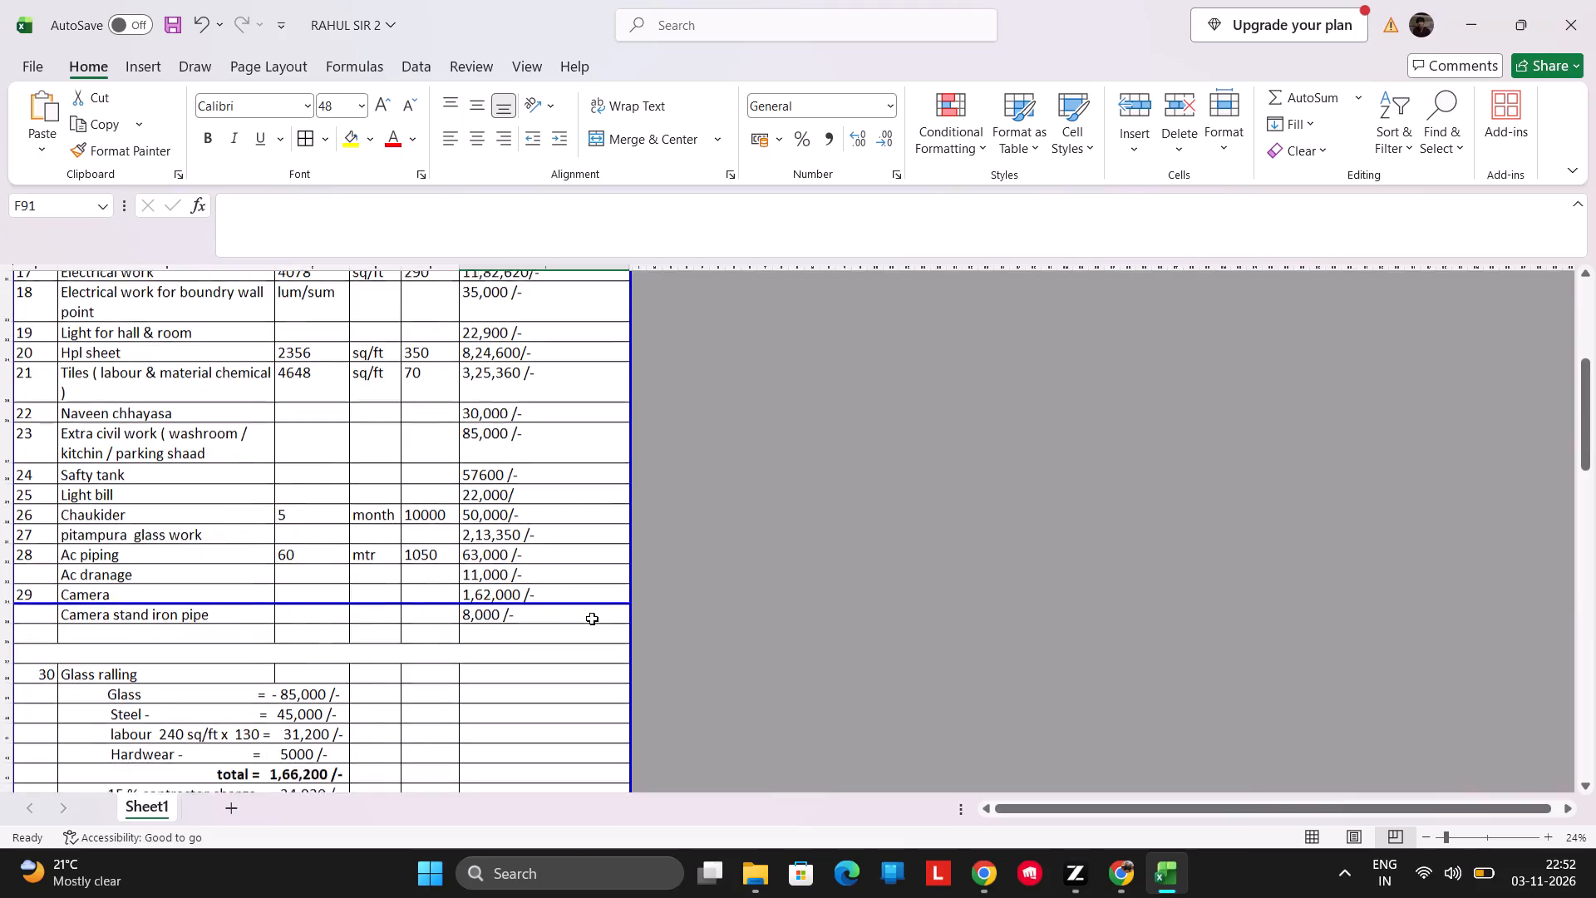
{"action": "scroll", "coordinate": [591, 618], "scroll_direction": "down", "scroll_amount": 3}
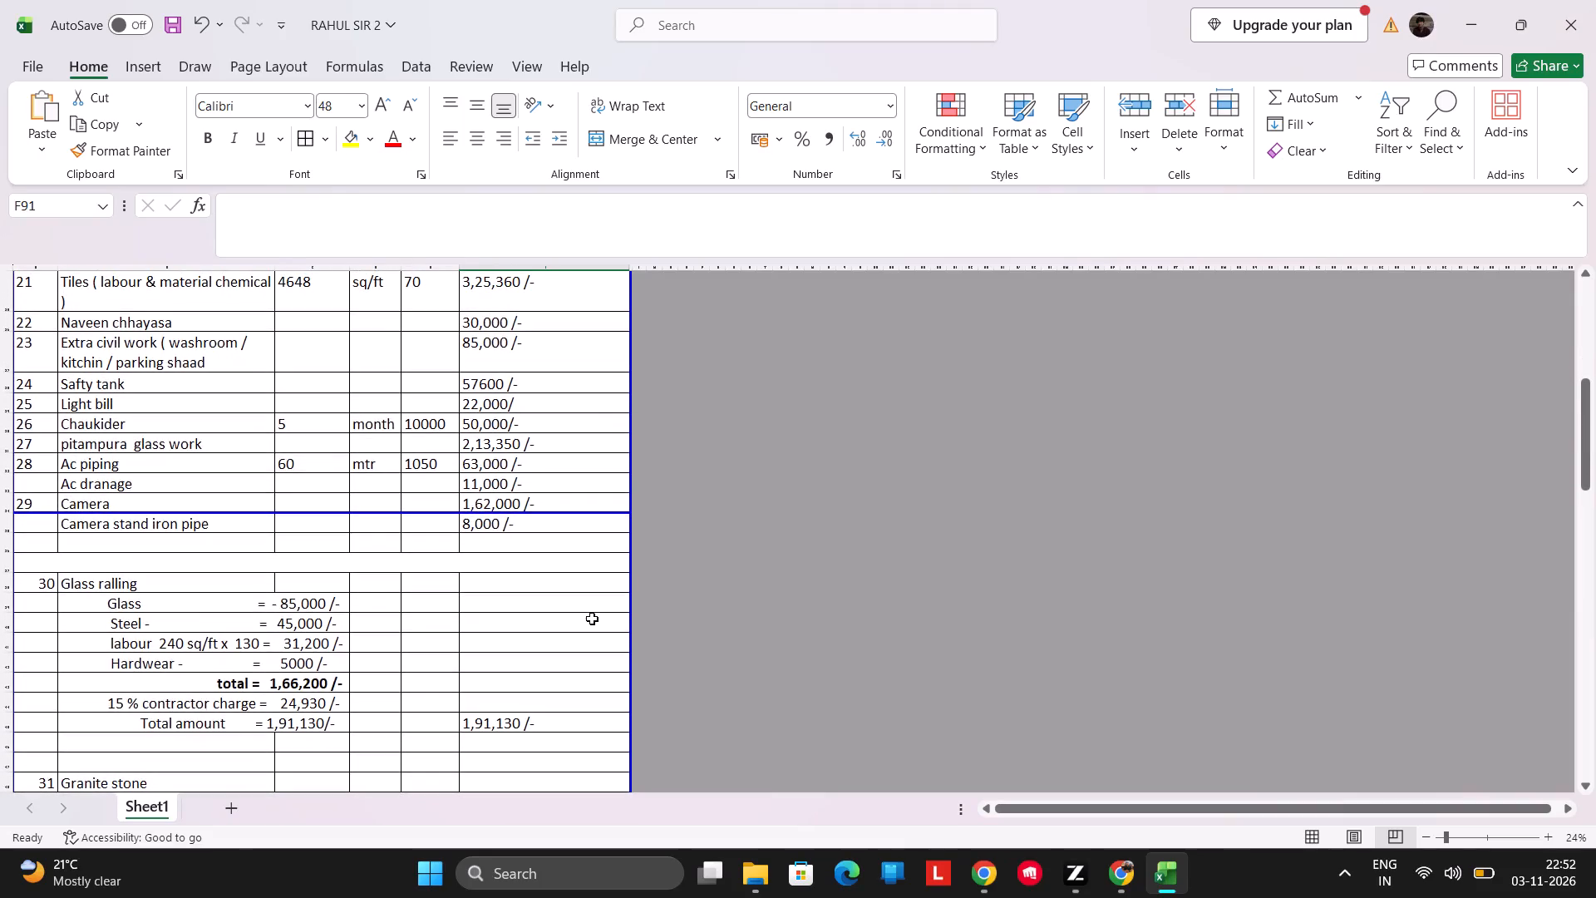
Widen the ITEM column by about half so the long item descriptions wrap onto fewer lines.
{"action": "scroll", "coordinate": [591, 618], "scroll_direction": "up", "scroll_amount": 2}
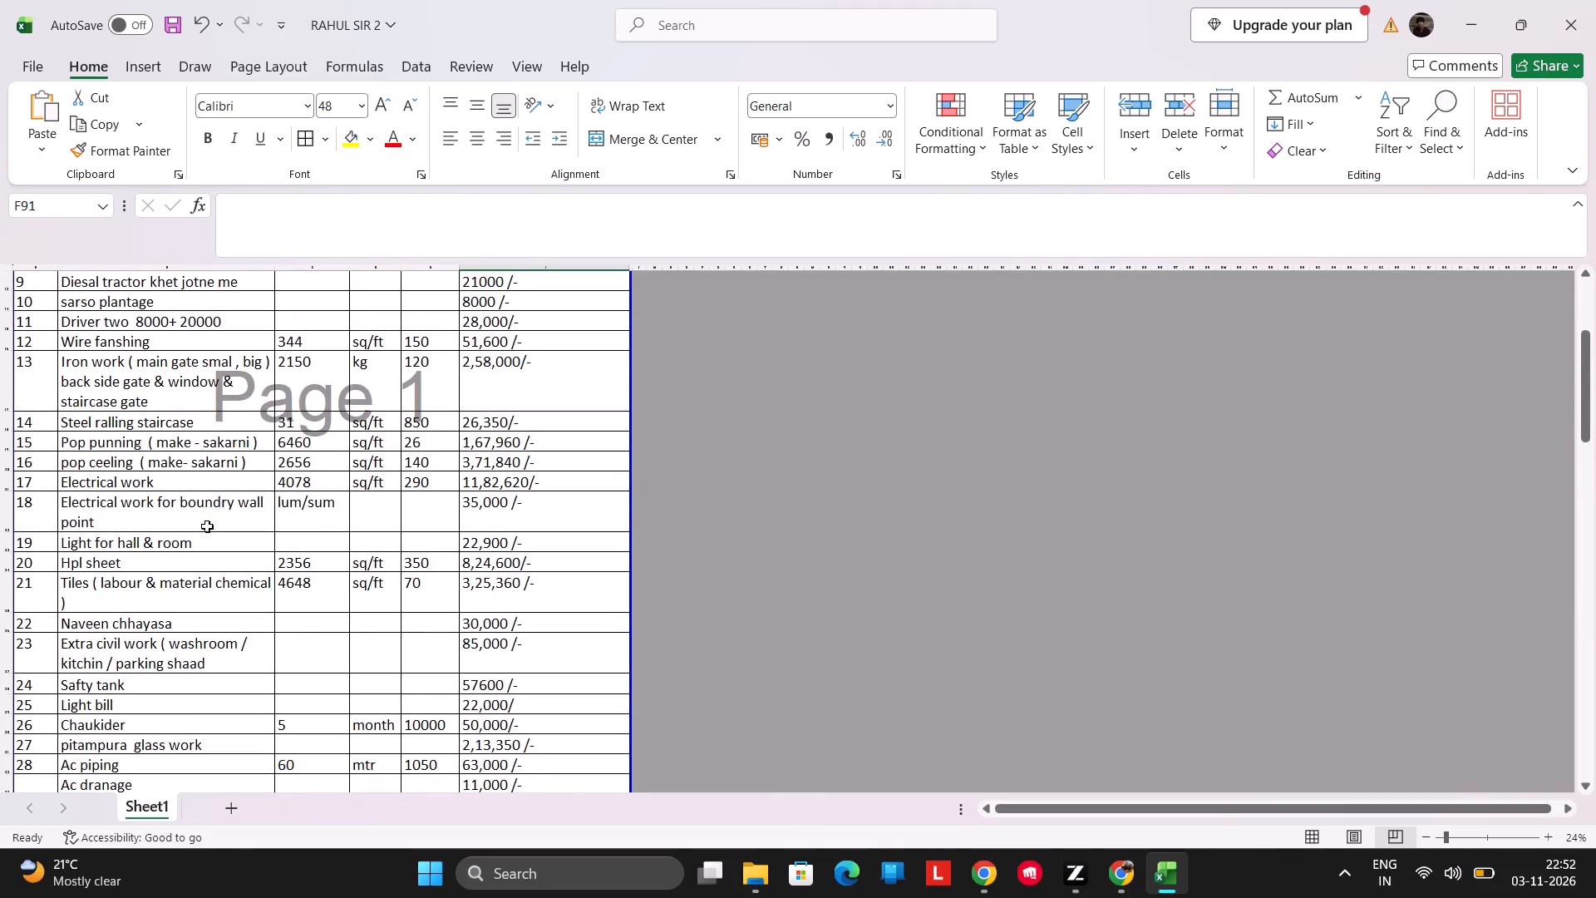
{"action": "scroll", "coordinate": [281, 523], "scroll_direction": "up", "scroll_amount": 4}
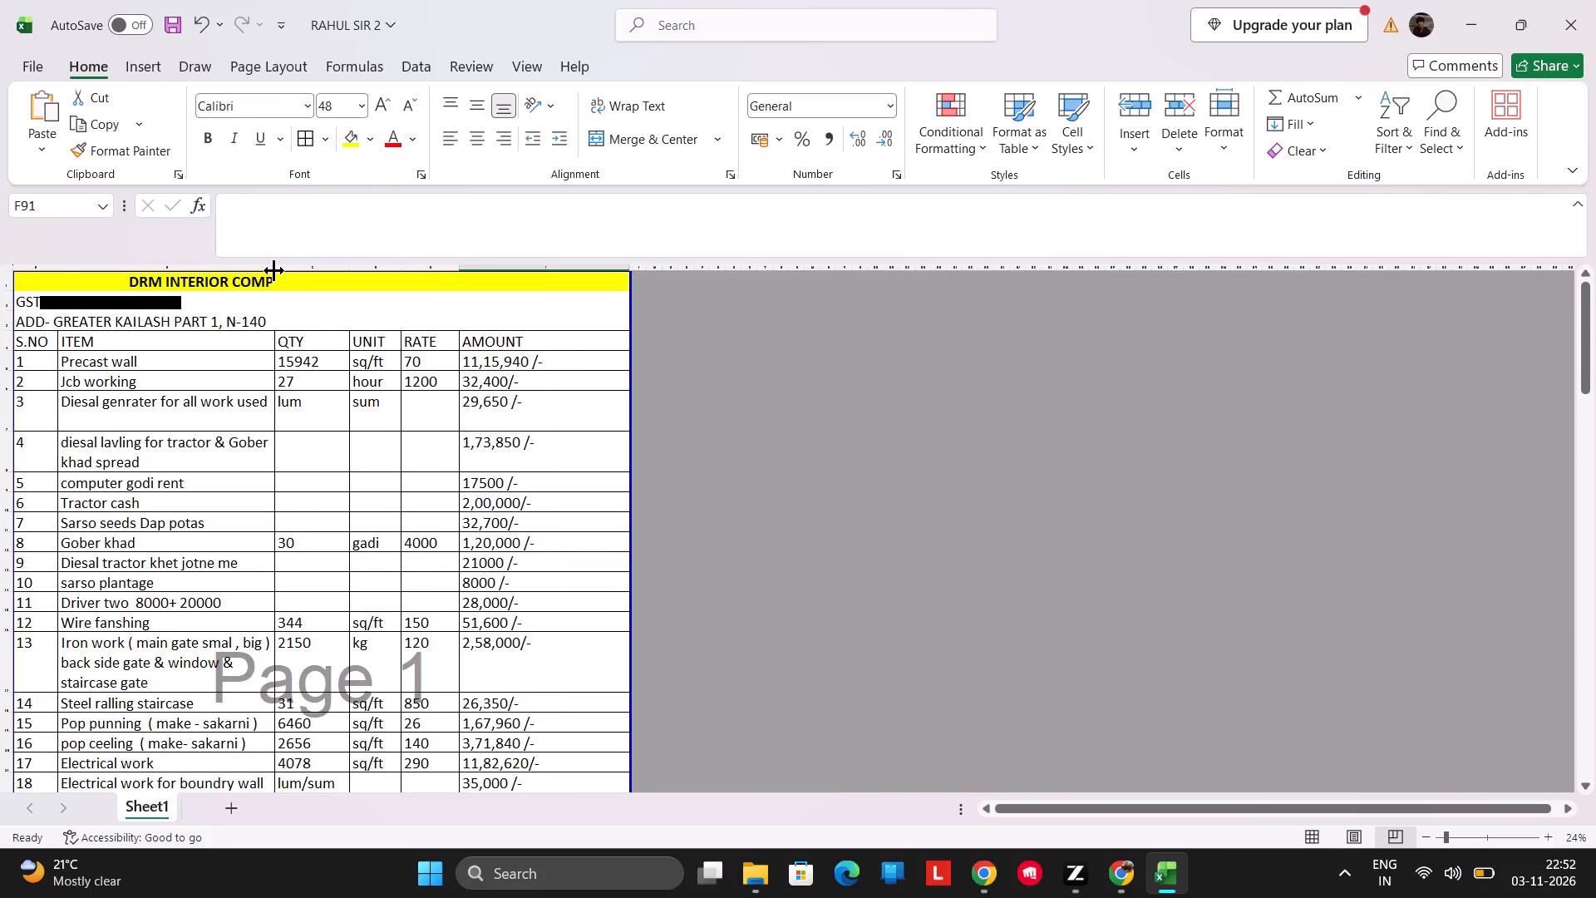
{"action": "left_click", "coordinate": [273, 270]}
{"action": "left_click_drag", "start_coordinate": [273, 270], "coordinate": [286, 270]}
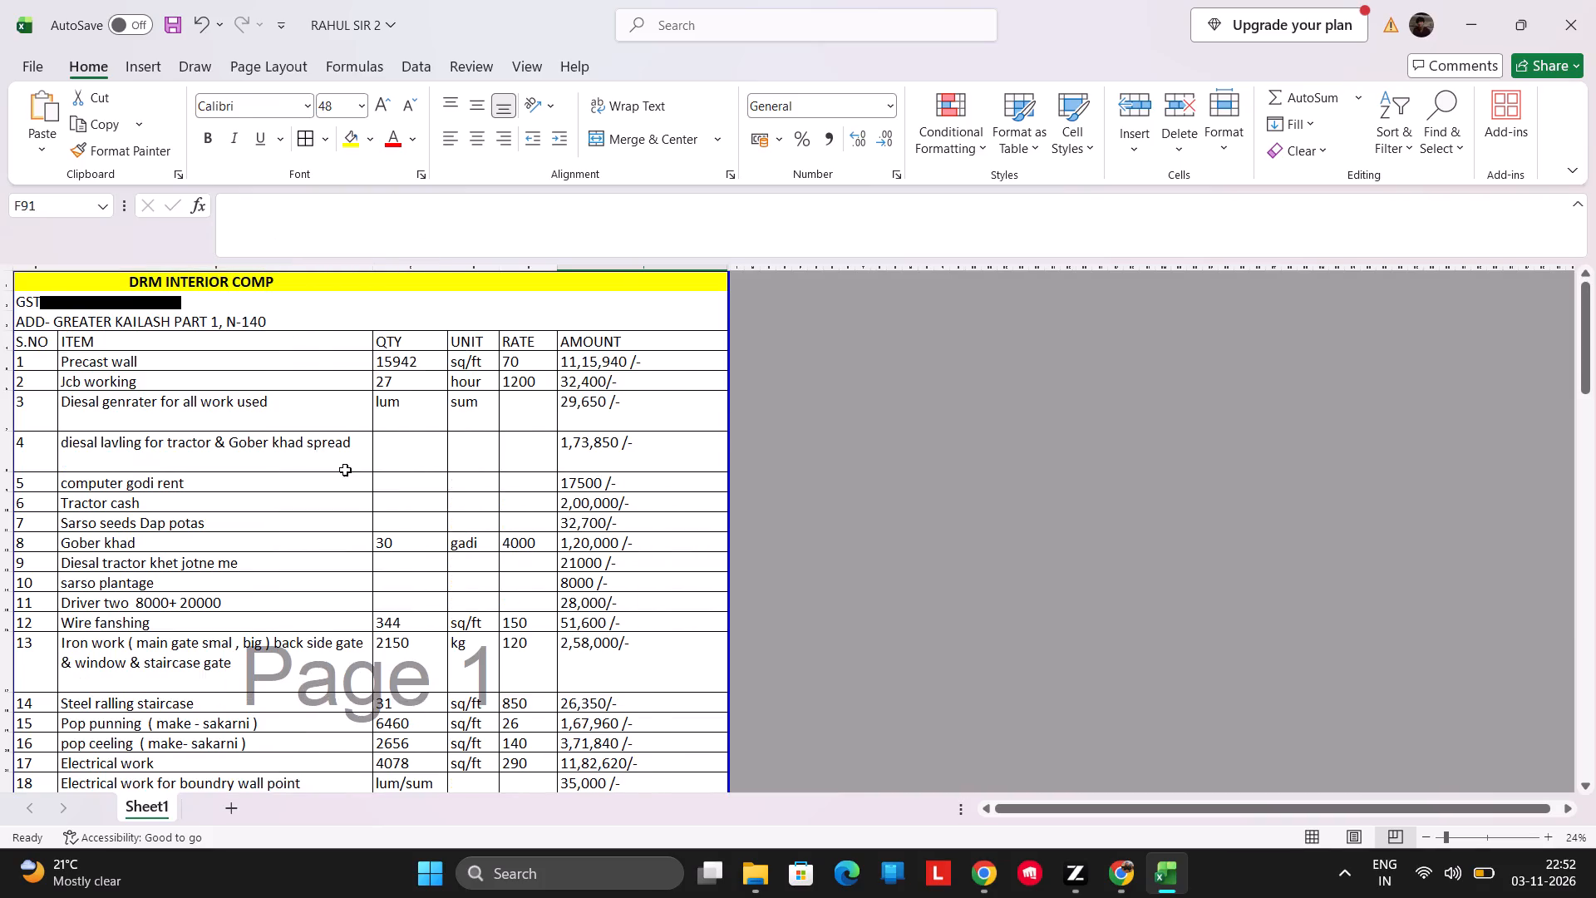
Reduce the row heights of item 18, Electrical work for boundry wall point, and item 21, Tiles, to trim their empty space.
{"action": "scroll", "coordinate": [342, 486], "scroll_direction": "down", "scroll_amount": 5}
{"action": "scroll", "coordinate": [342, 486], "scroll_direction": "up", "scroll_amount": 2}
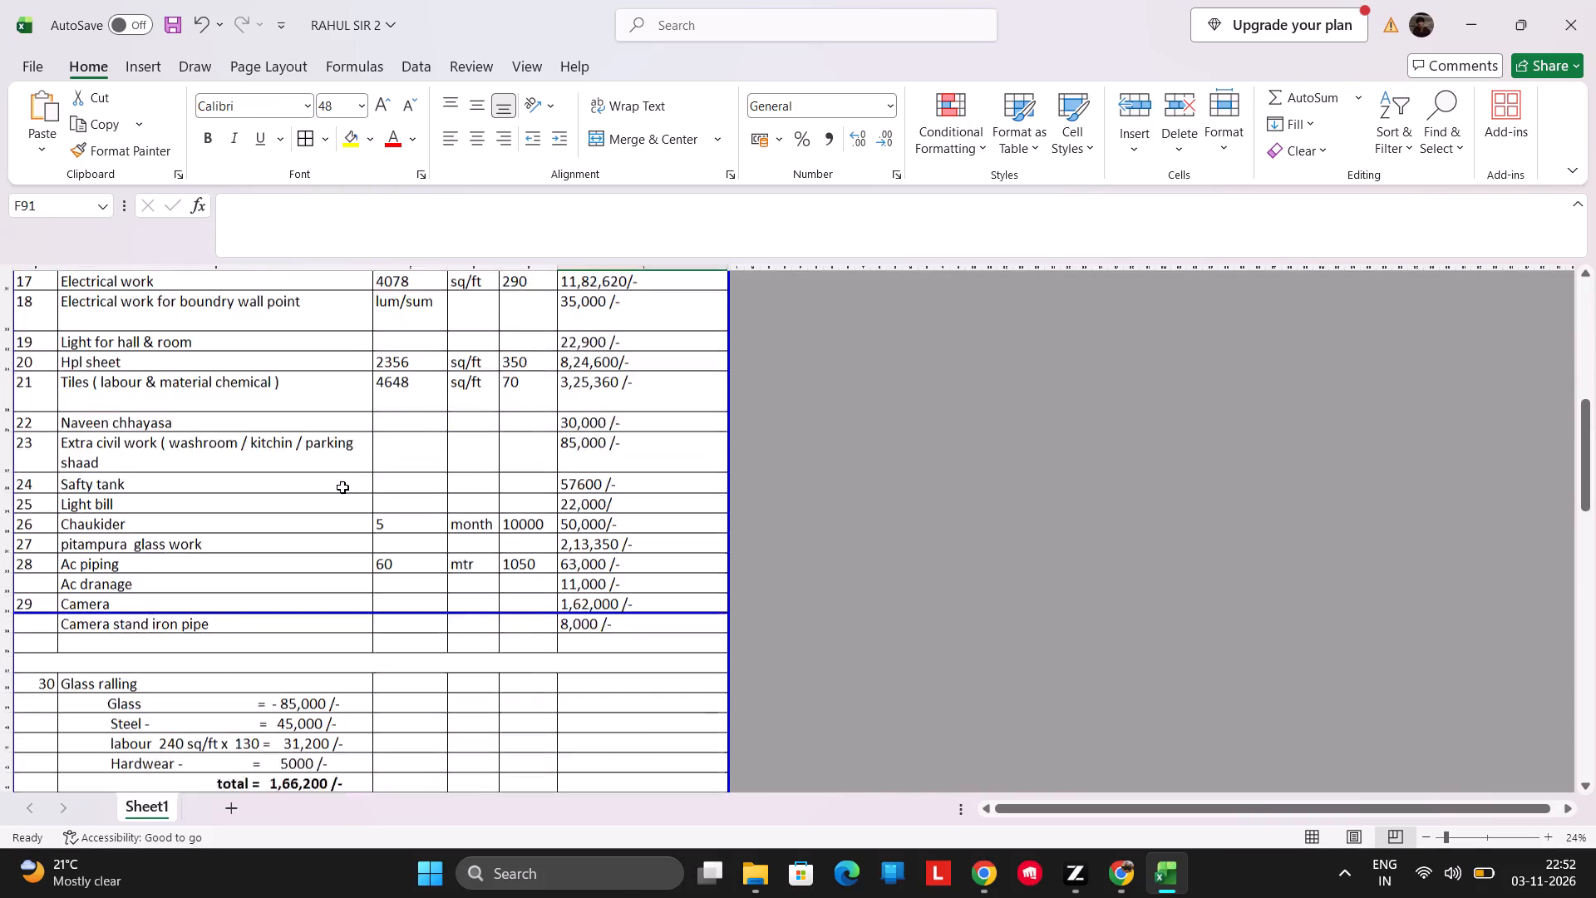
{"action": "scroll", "coordinate": [342, 486], "scroll_direction": "up", "scroll_amount": 2}
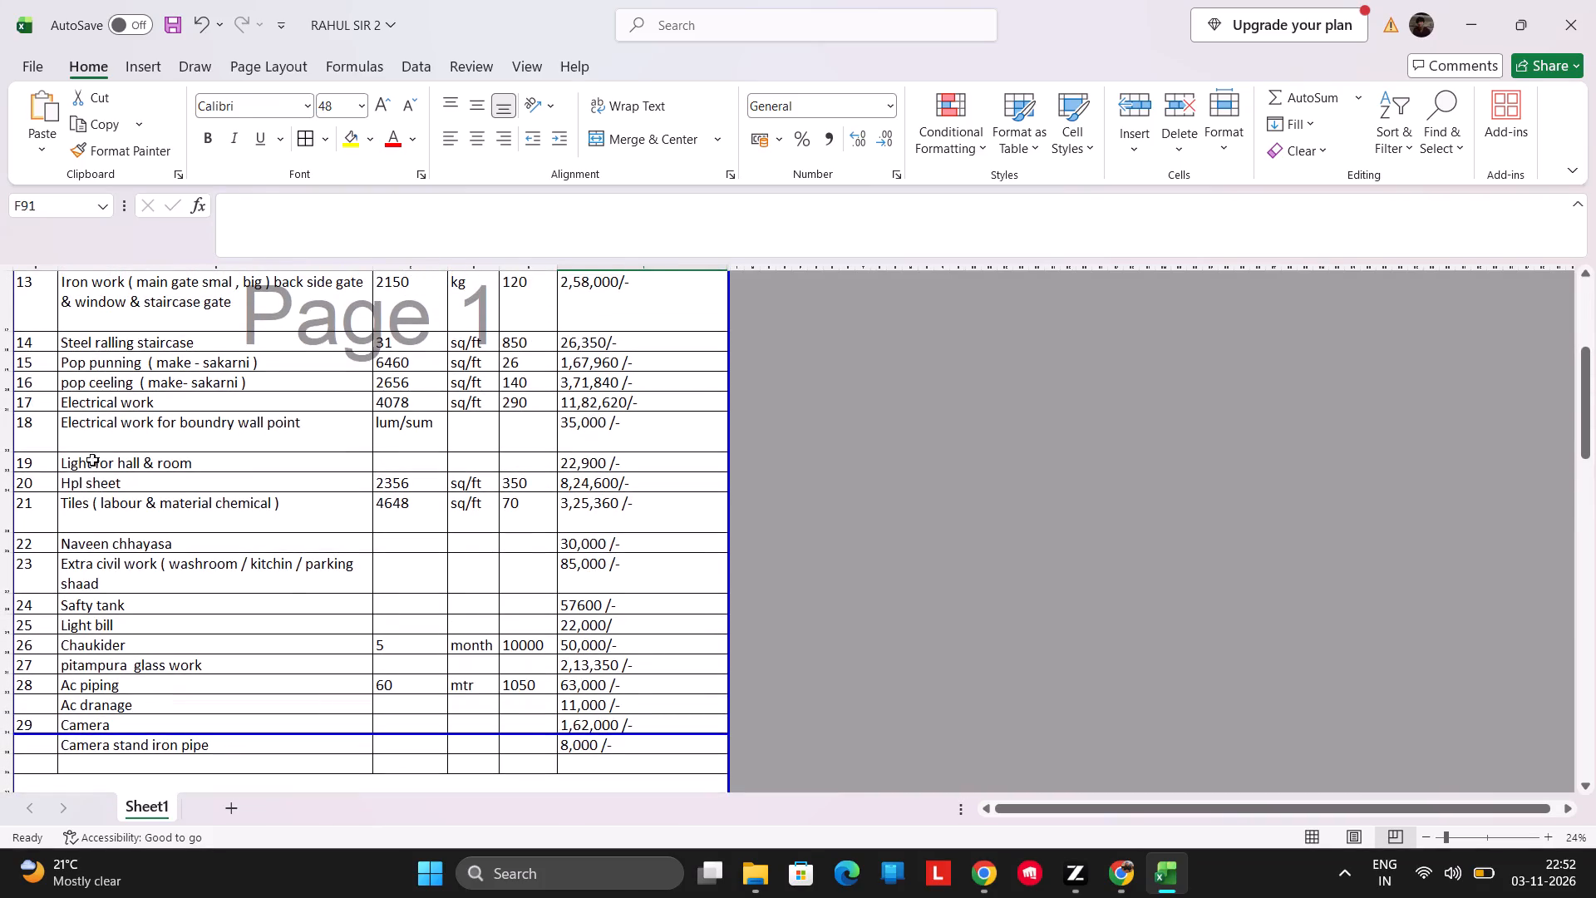
{"action": "left_click_drag", "start_coordinate": [12, 452], "coordinate": [12, 442]}
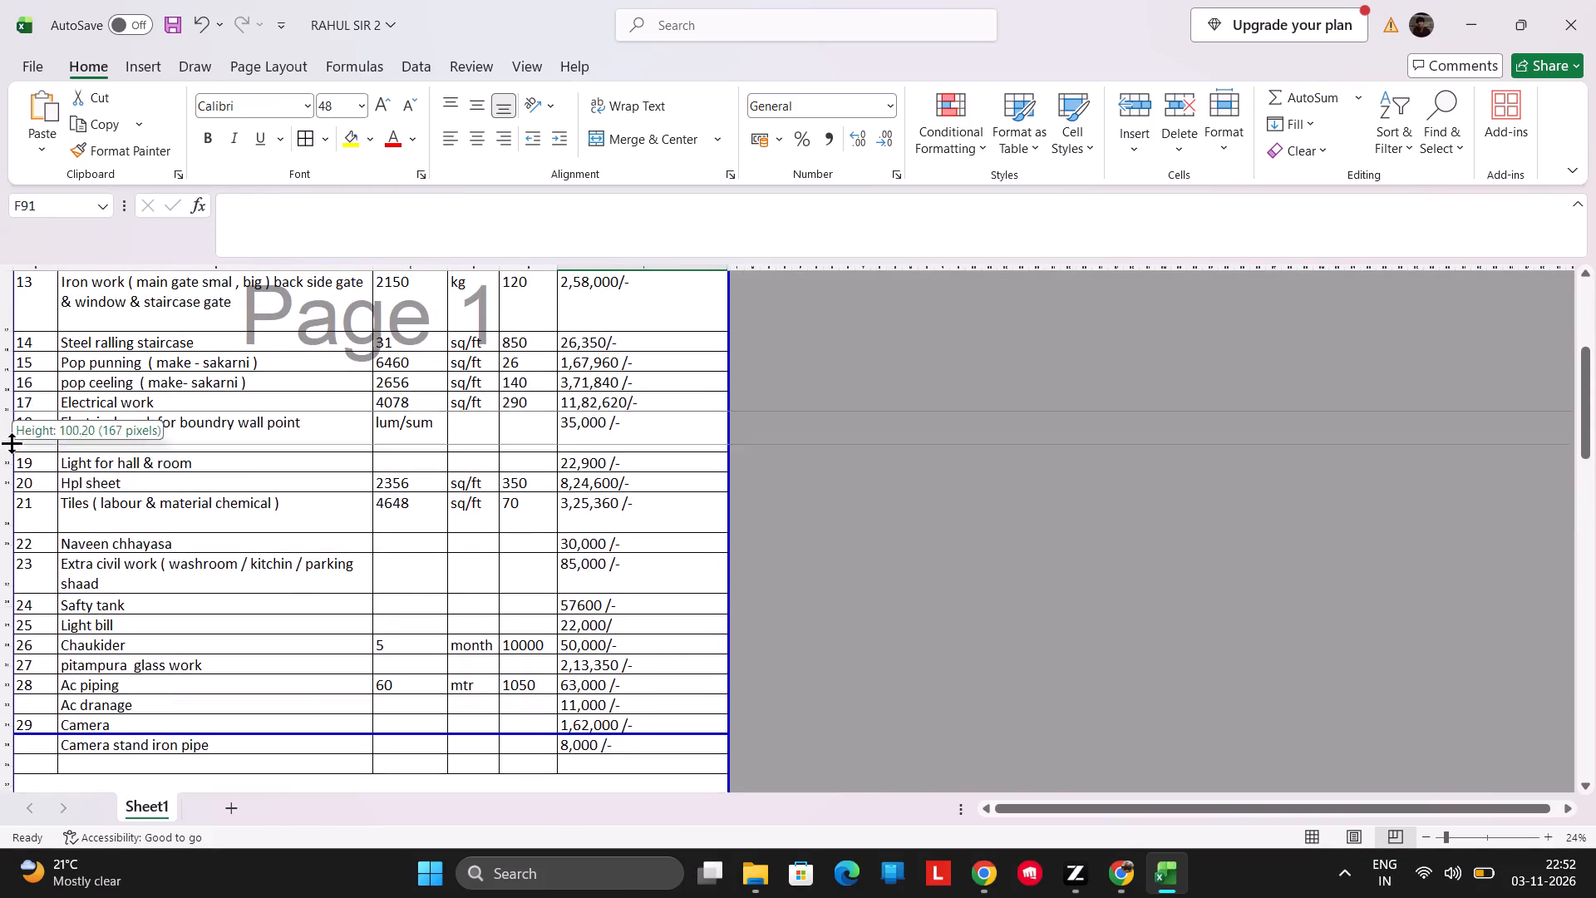
{"action": "left_click_drag", "start_coordinate": [12, 442], "coordinate": [11, 437]}
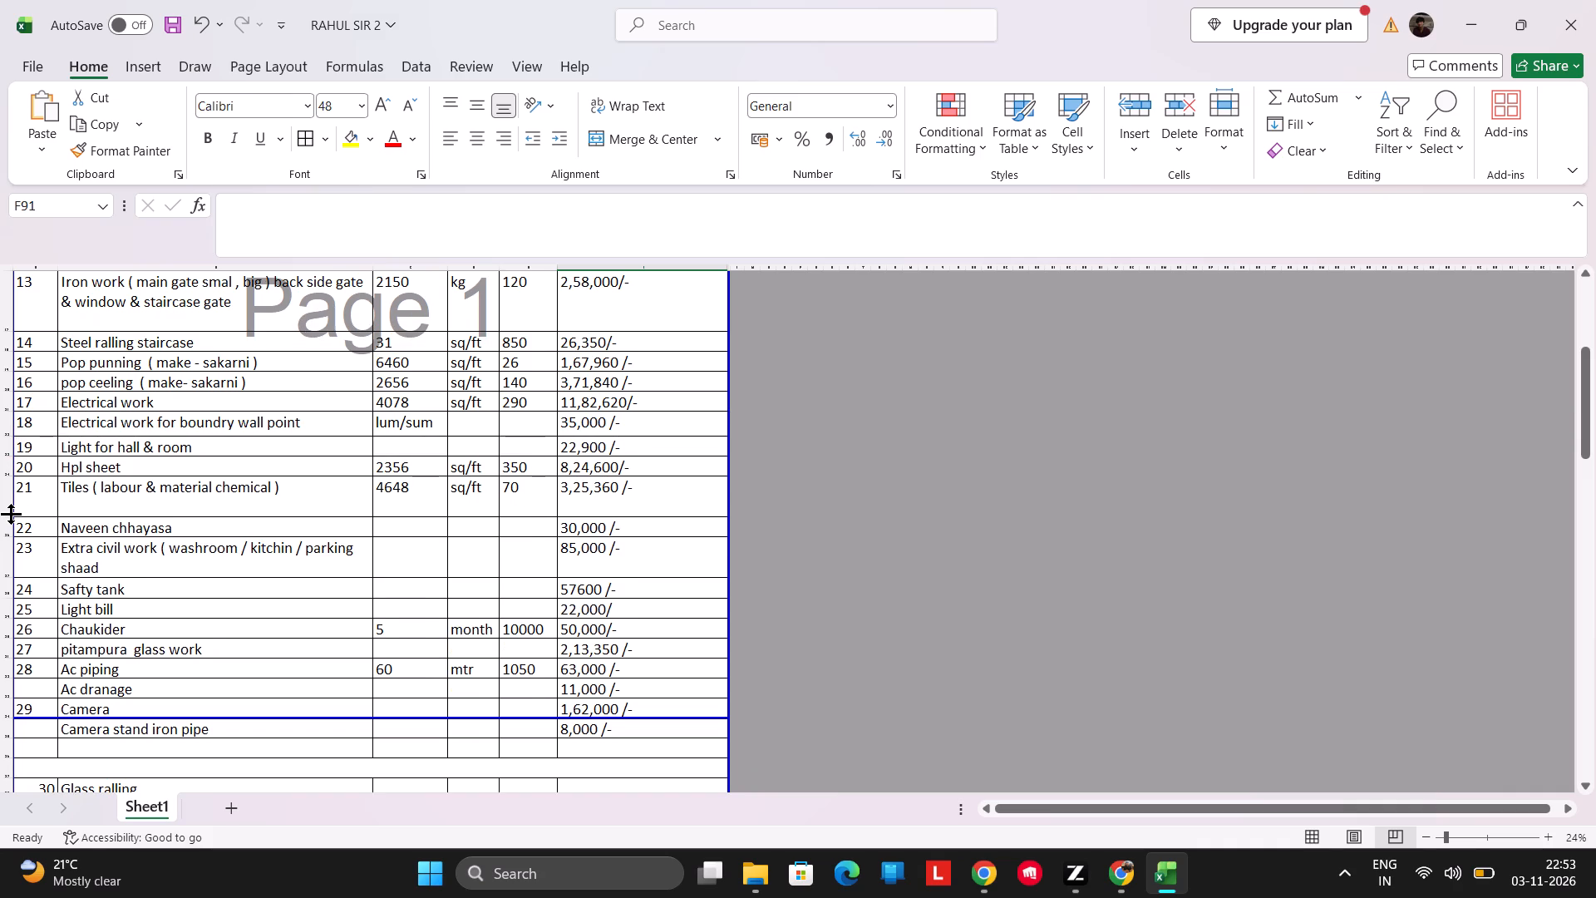
{"action": "left_click_drag", "start_coordinate": [11, 515], "coordinate": [8, 503]}
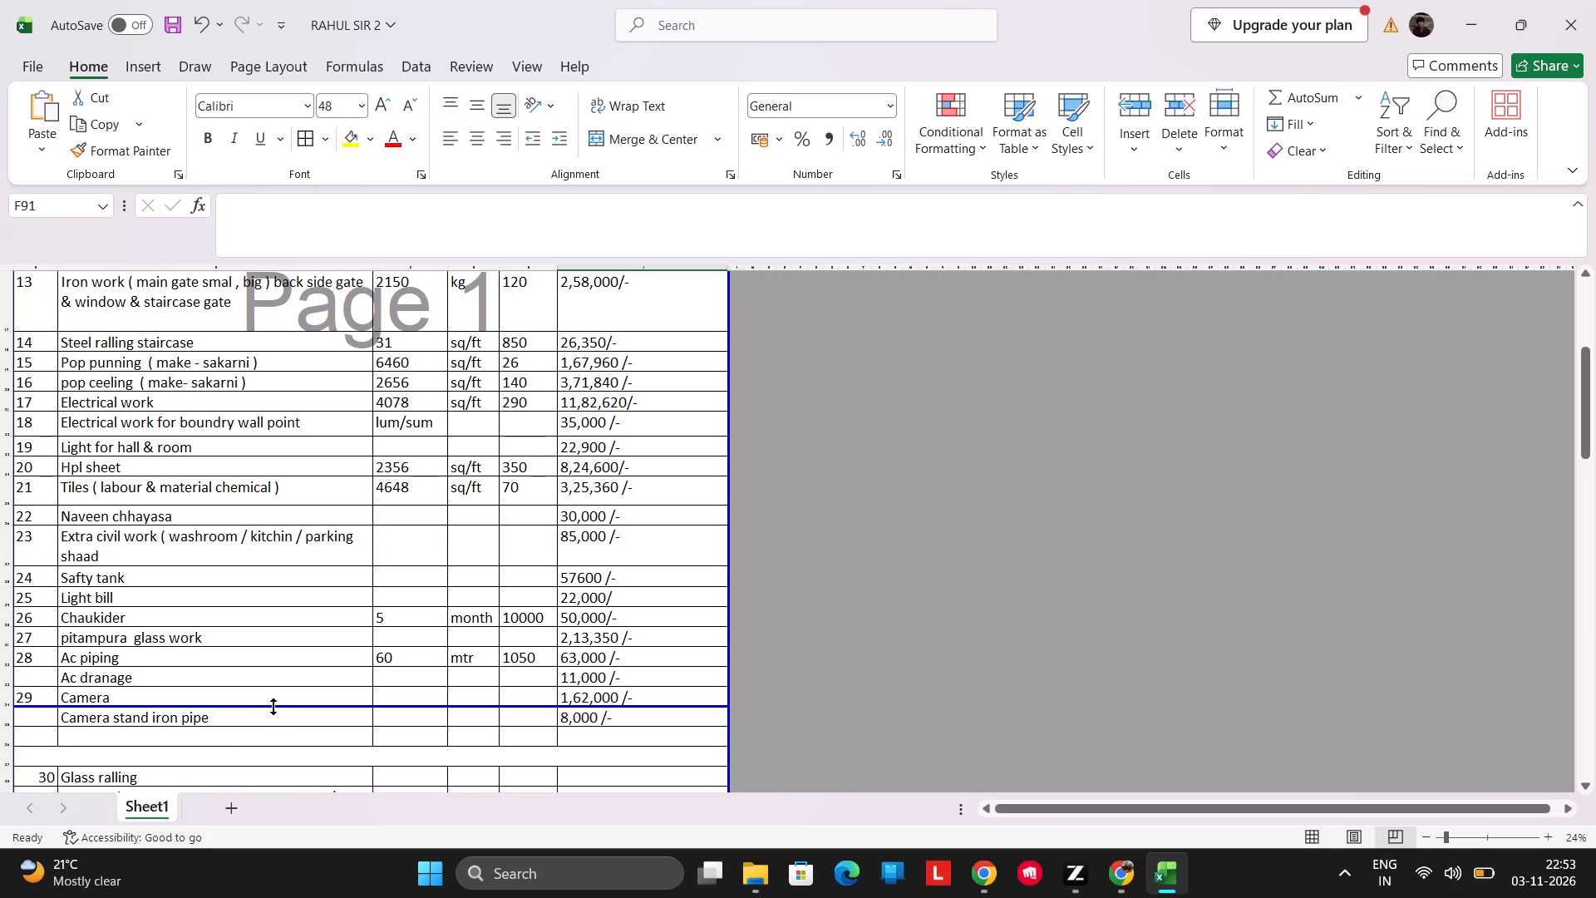
Move the page break between pages 1 and 2 down to just below the Camera stand iron pipe row.
{"action": "left_click_drag", "start_coordinate": [273, 706], "coordinate": [273, 727]}
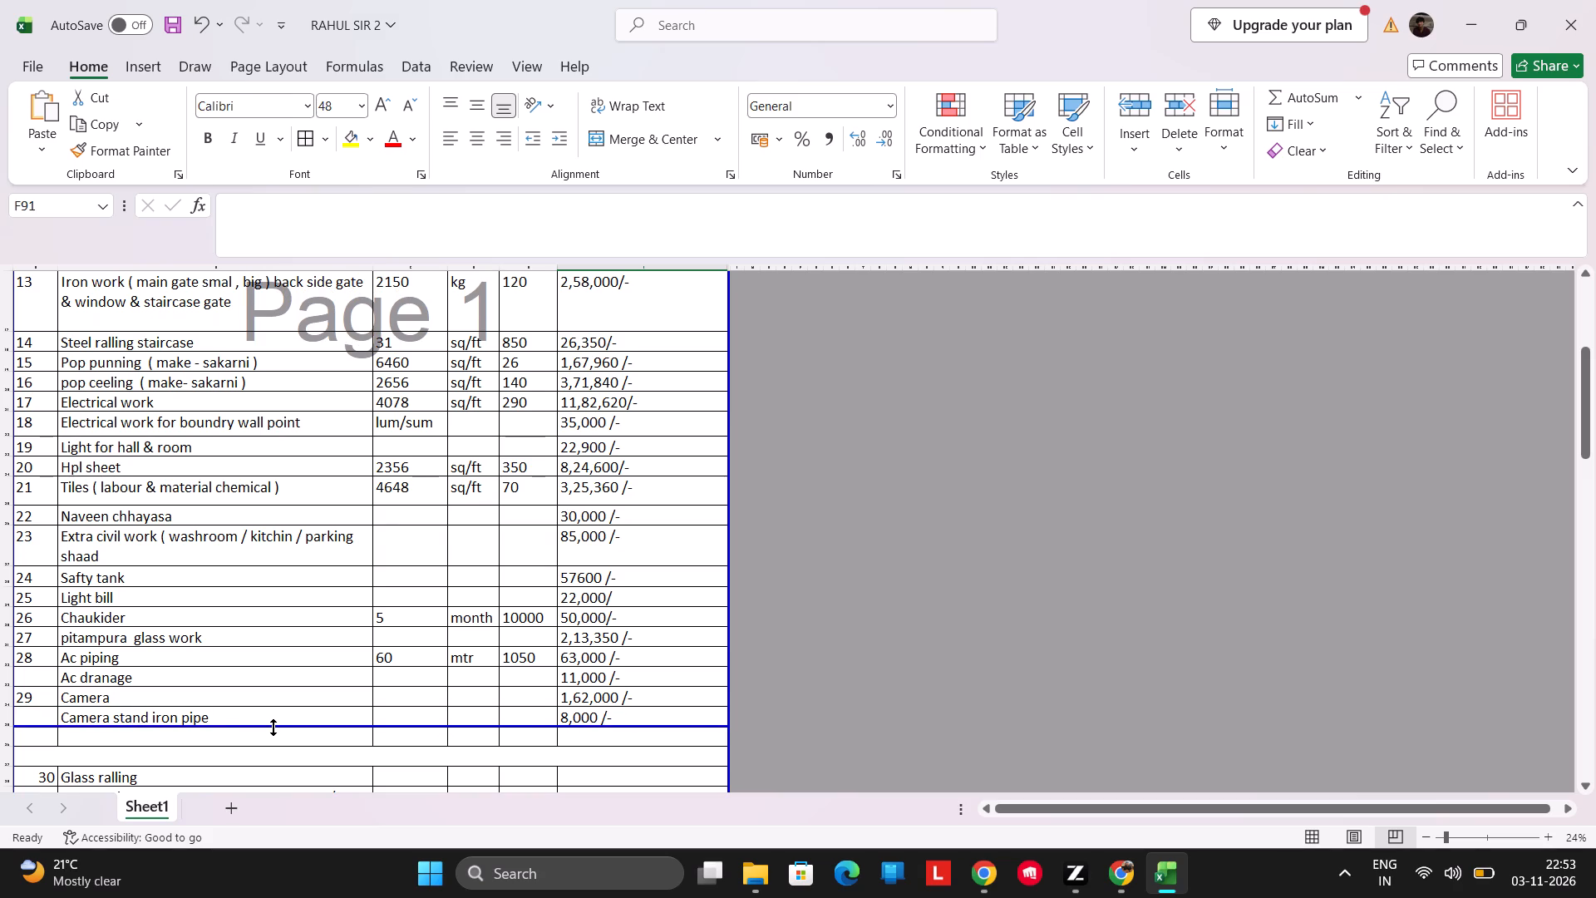
Examine how the bill's items and overall total are distributed across the printed pages.
{"action": "scroll", "coordinate": [273, 727], "scroll_direction": "down", "scroll_amount": 1}
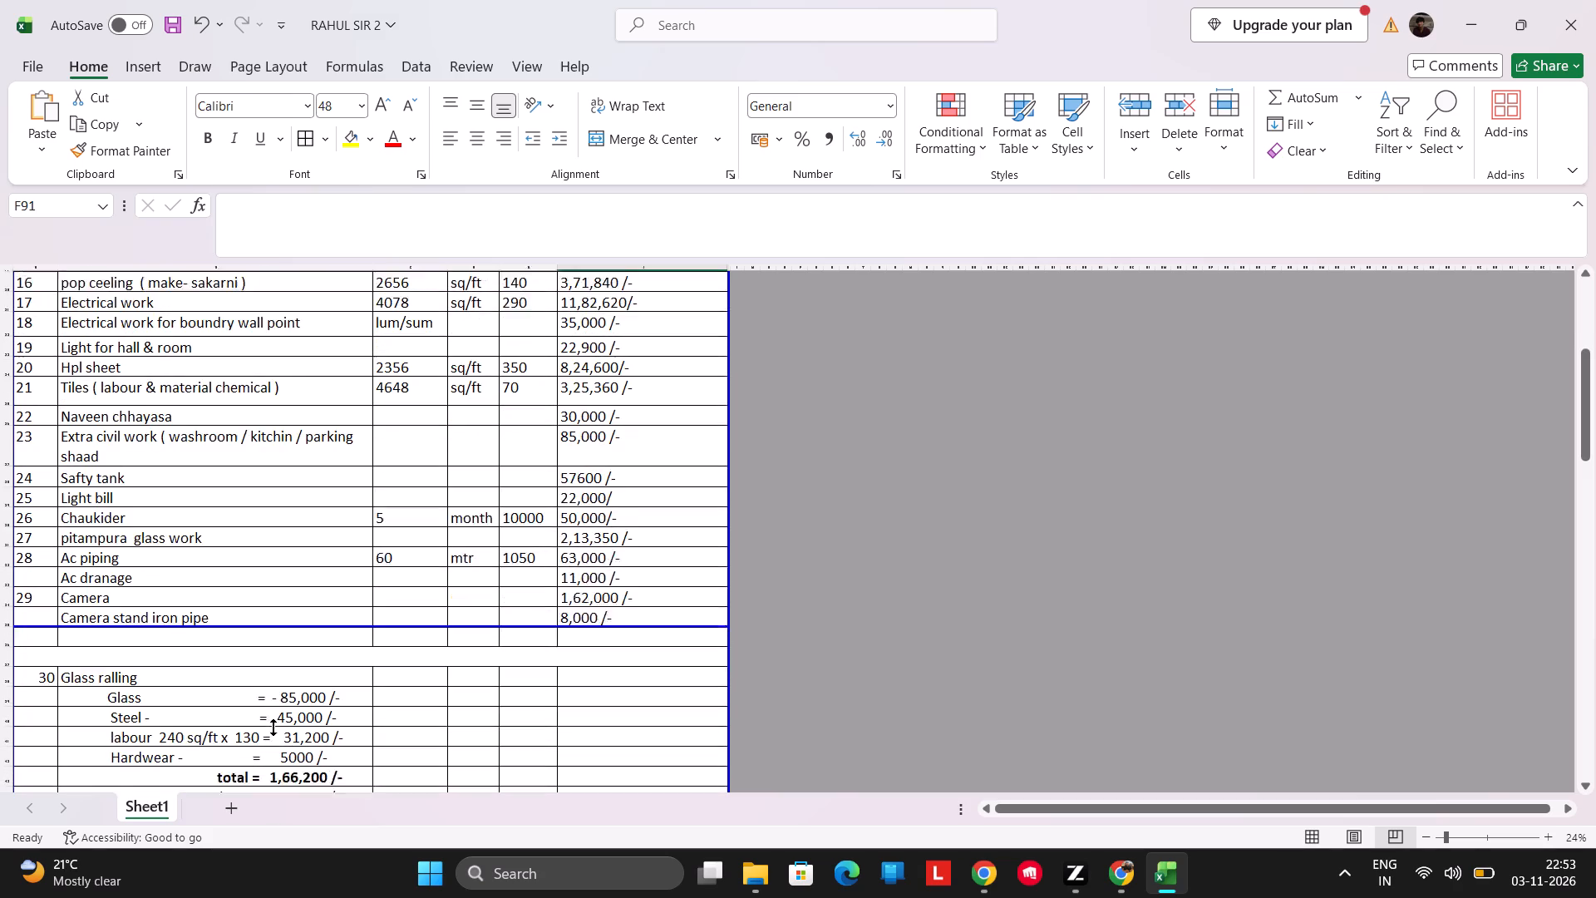
{"action": "scroll", "coordinate": [273, 727], "scroll_direction": "down", "scroll_amount": 1}
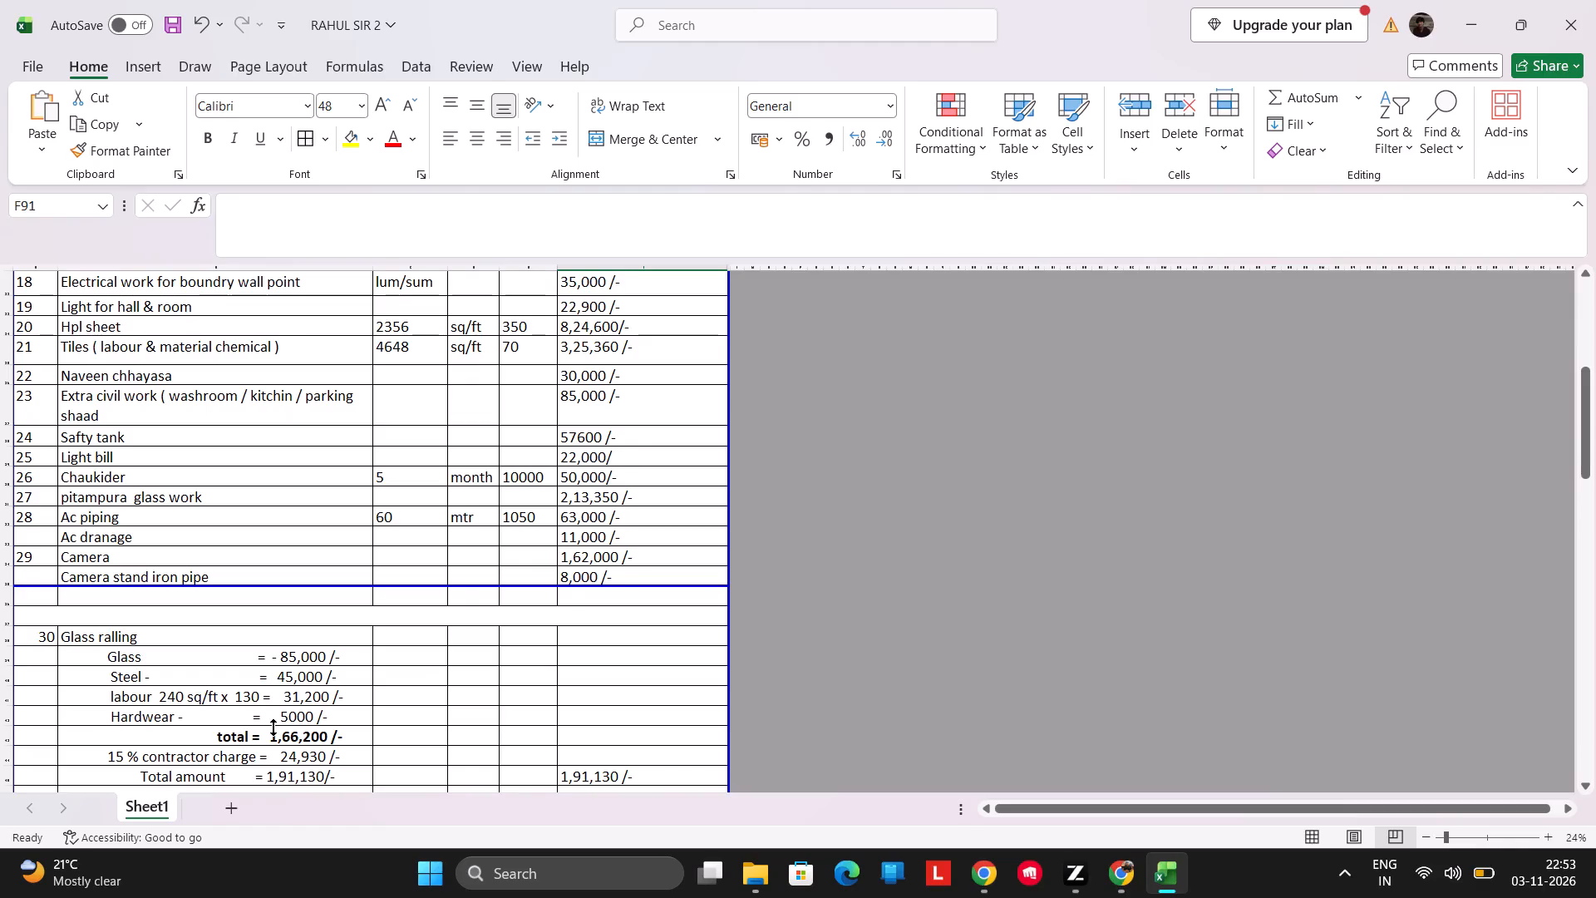
{"action": "scroll", "coordinate": [273, 727], "scroll_direction": "down", "scroll_amount": 7}
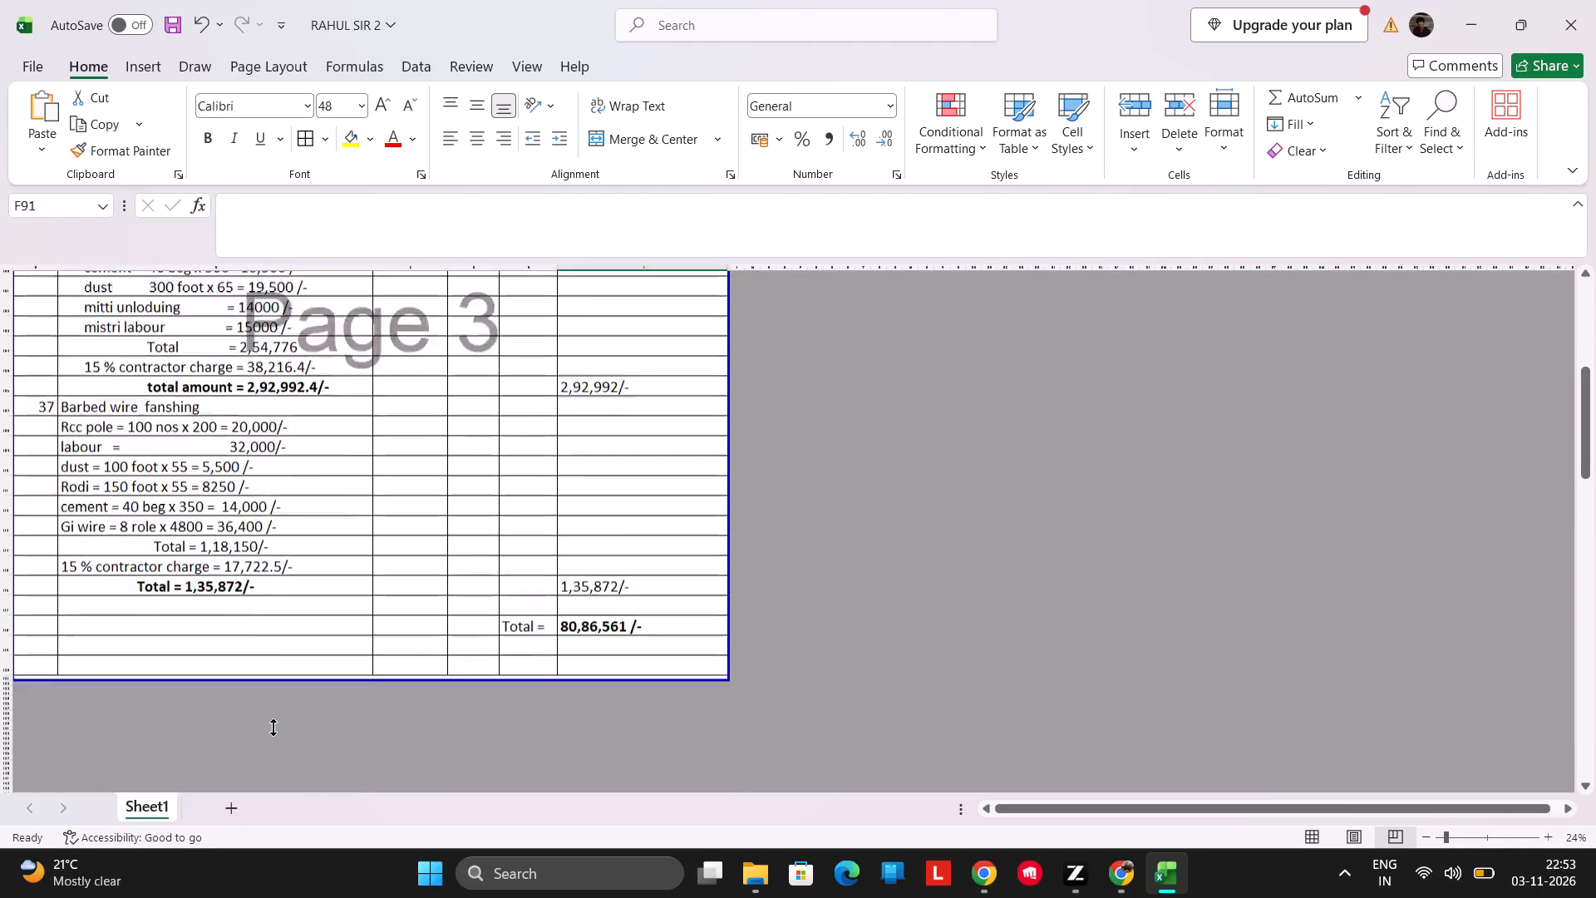
{"action": "scroll", "coordinate": [273, 727], "scroll_direction": "down", "scroll_amount": 1}
{"action": "scroll", "coordinate": [273, 727], "scroll_direction": "up", "scroll_amount": 6}
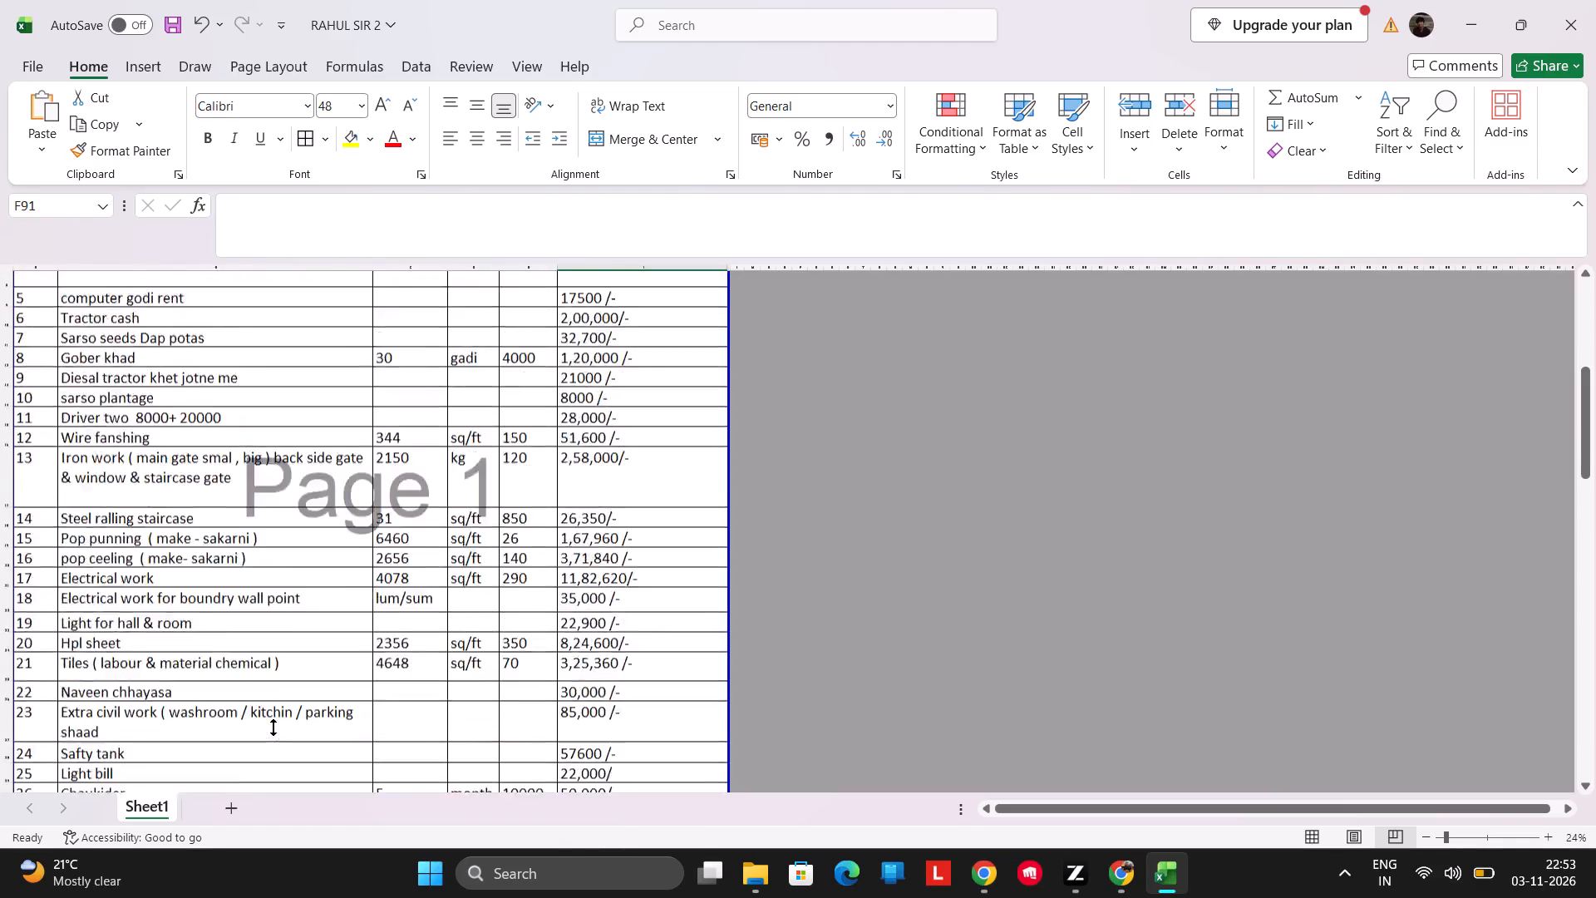
{"action": "scroll", "coordinate": [273, 727], "scroll_direction": "down", "scroll_amount": 3}
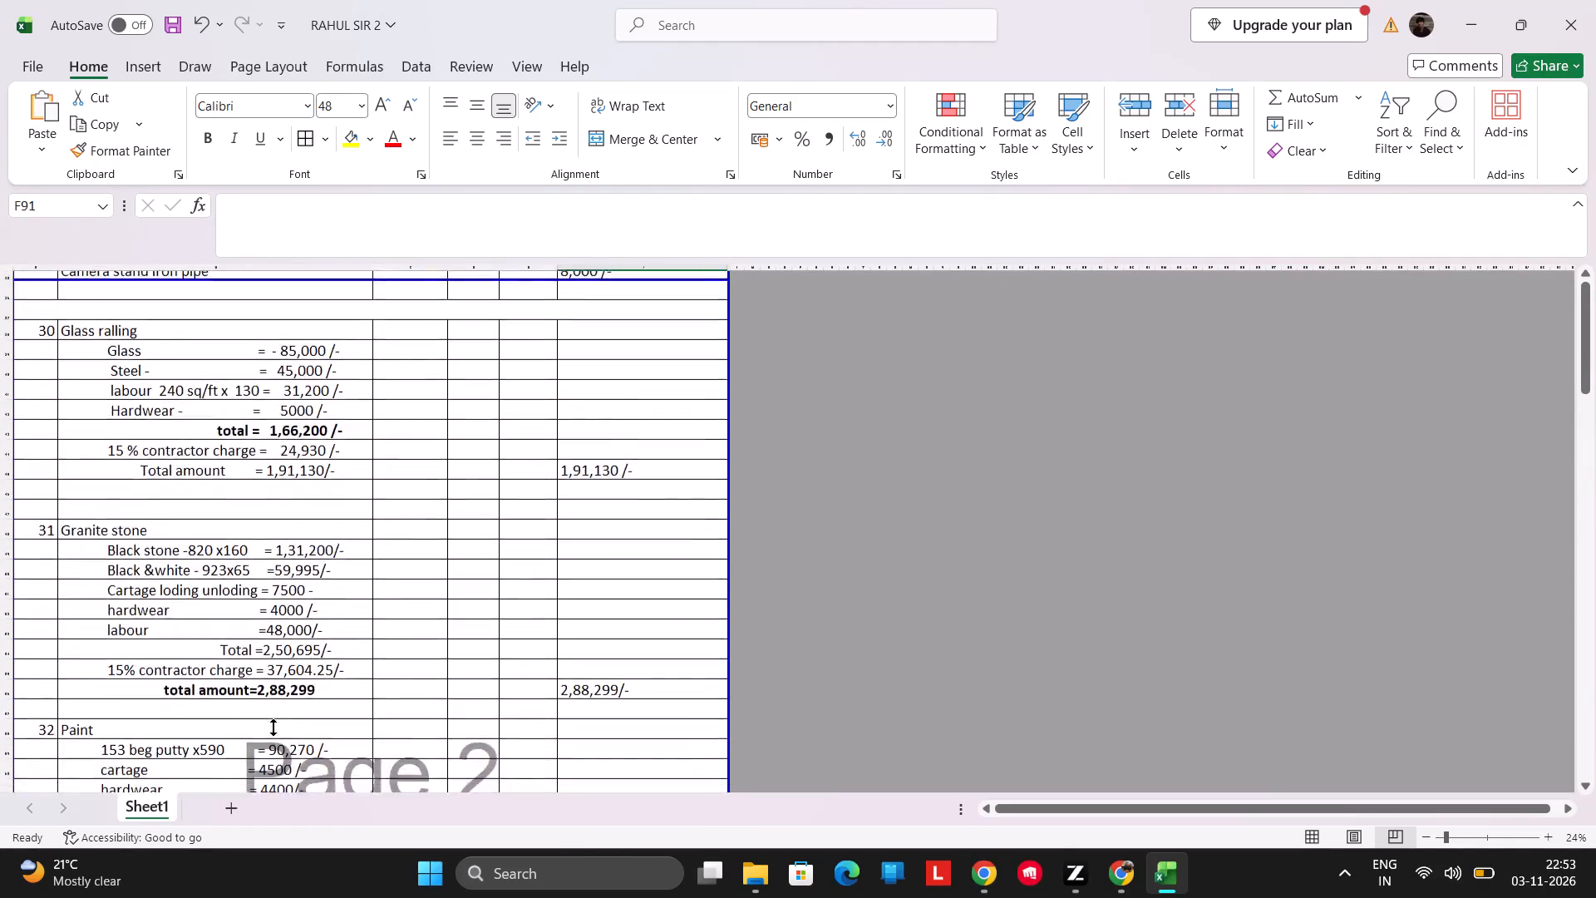
{"action": "scroll", "coordinate": [273, 727], "scroll_direction": "down", "scroll_amount": 5}
{"action": "scroll", "coordinate": [240, 309], "scroll_direction": "up", "scroll_amount": 2}
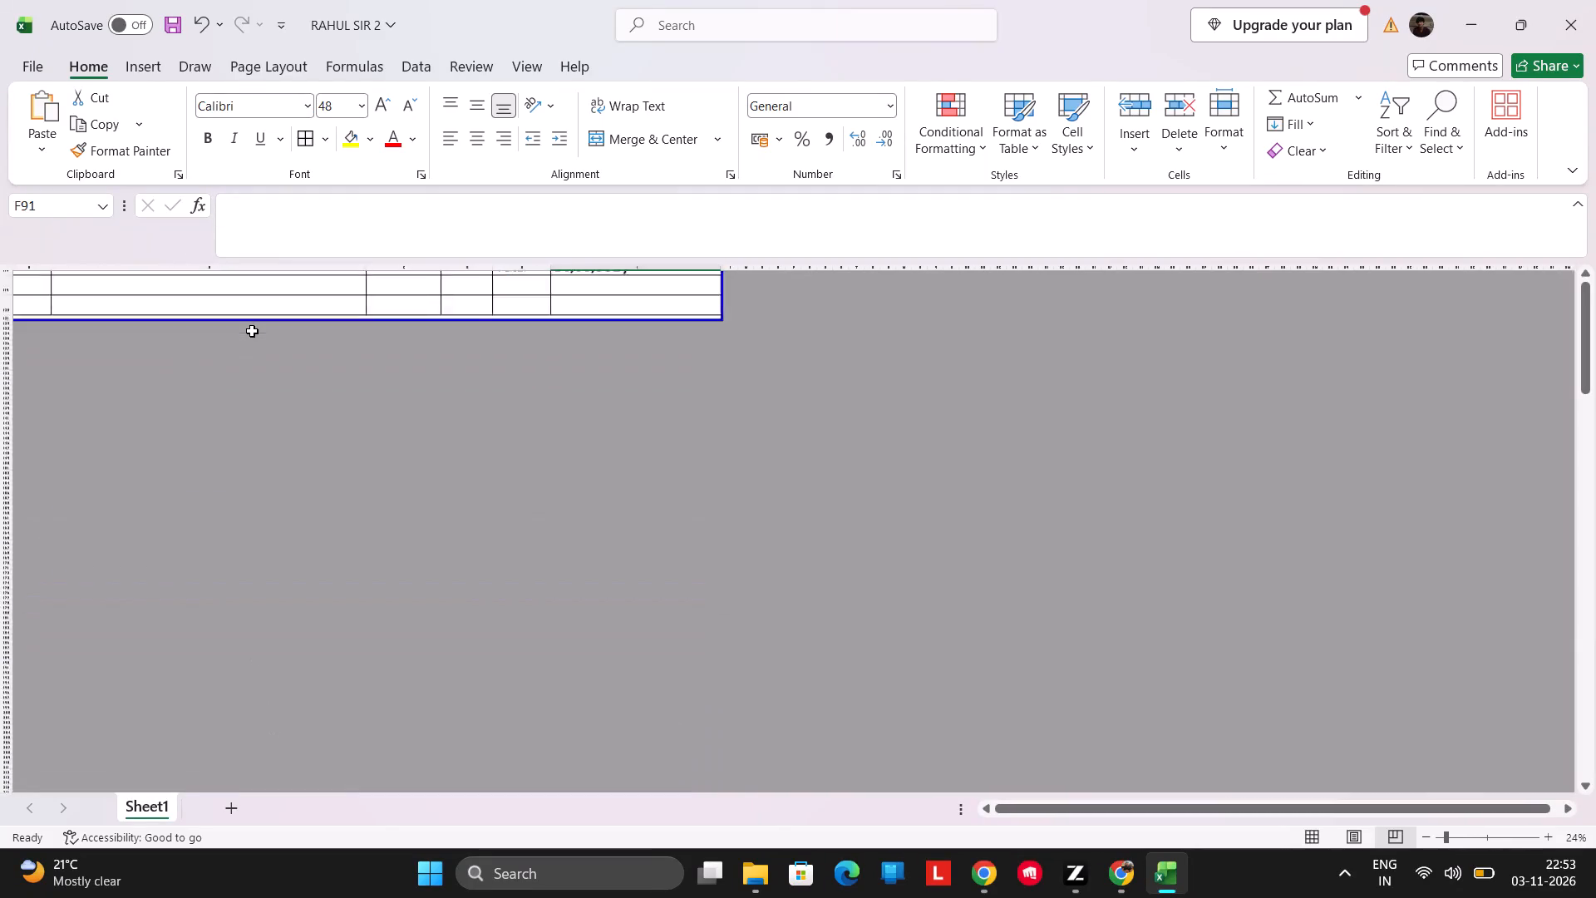
{"action": "scroll", "coordinate": [251, 330], "scroll_direction": "up", "scroll_amount": 6}
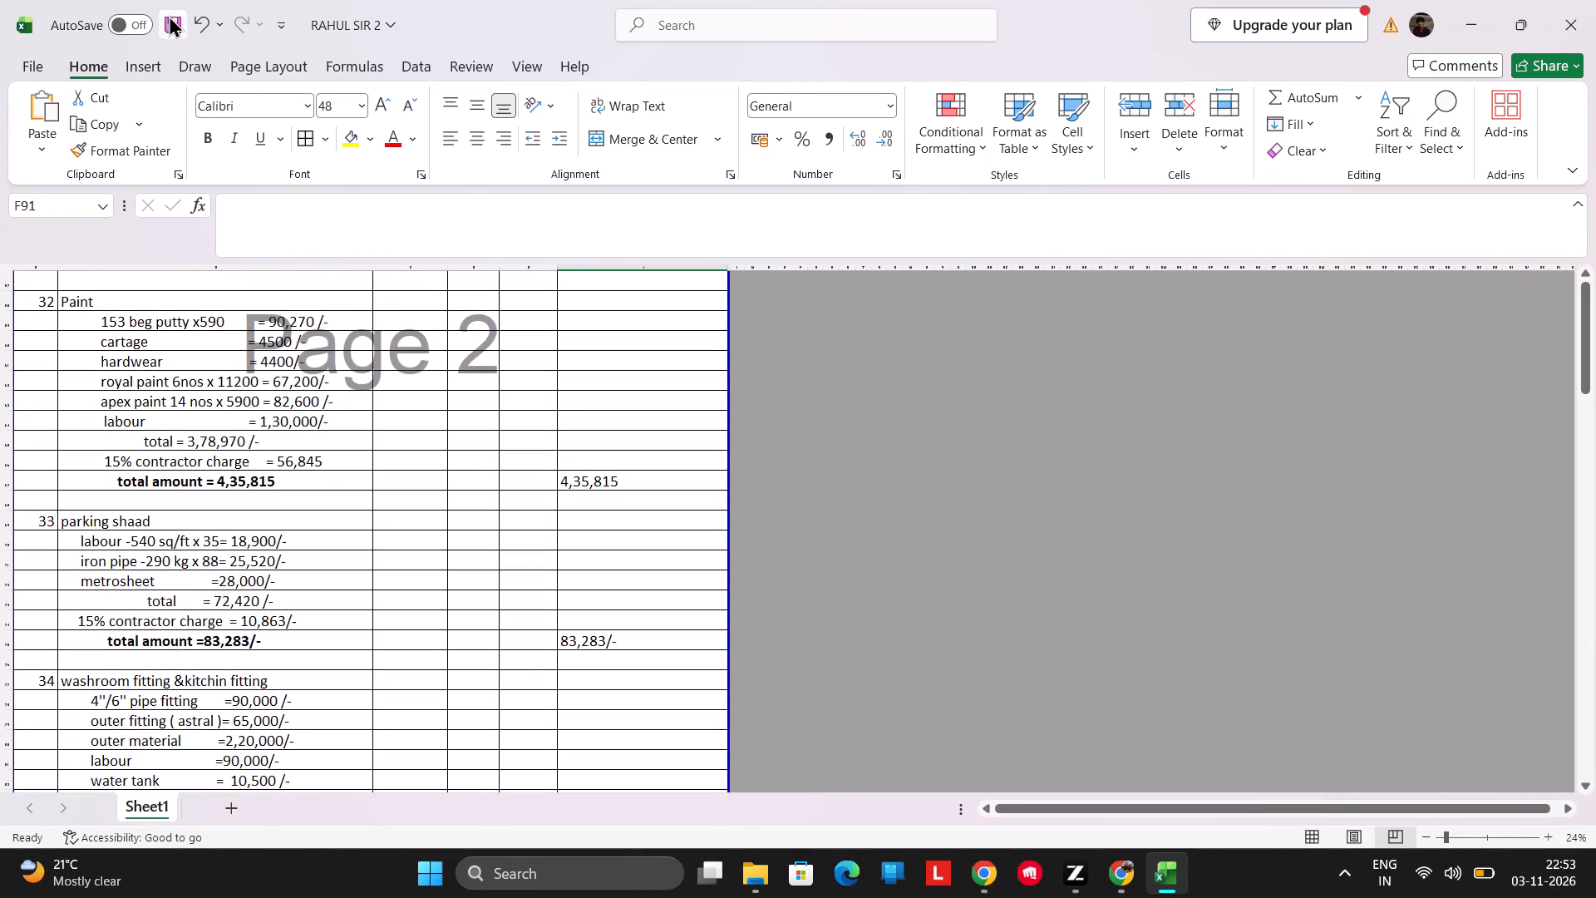
Save the RAHUL SIR 2 workbook.
{"action": "left_click", "coordinate": [169, 15]}
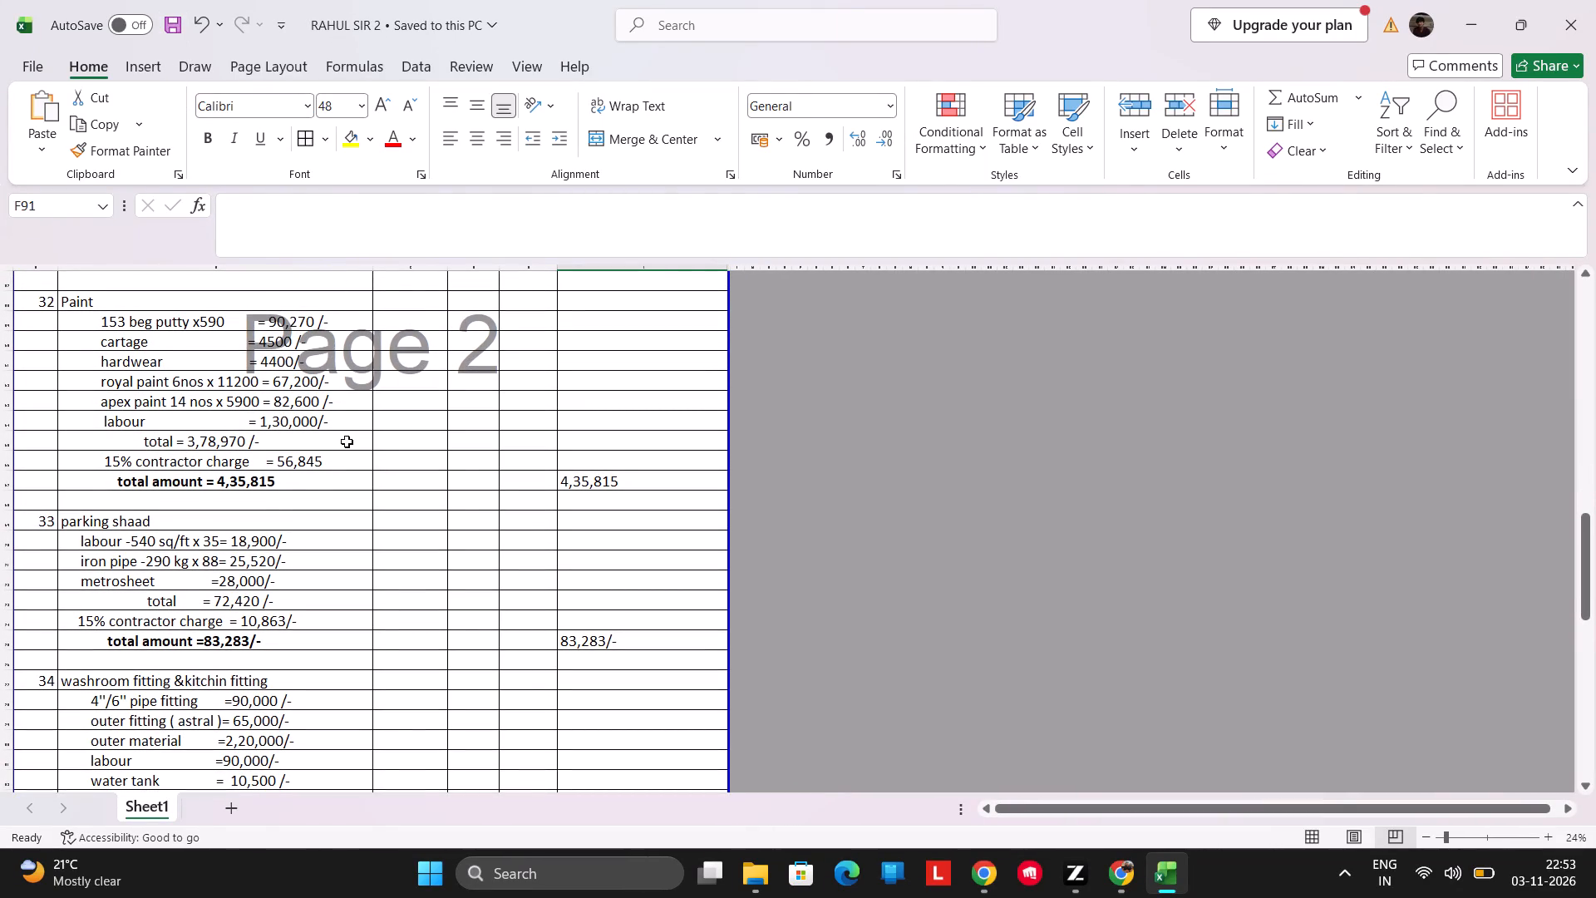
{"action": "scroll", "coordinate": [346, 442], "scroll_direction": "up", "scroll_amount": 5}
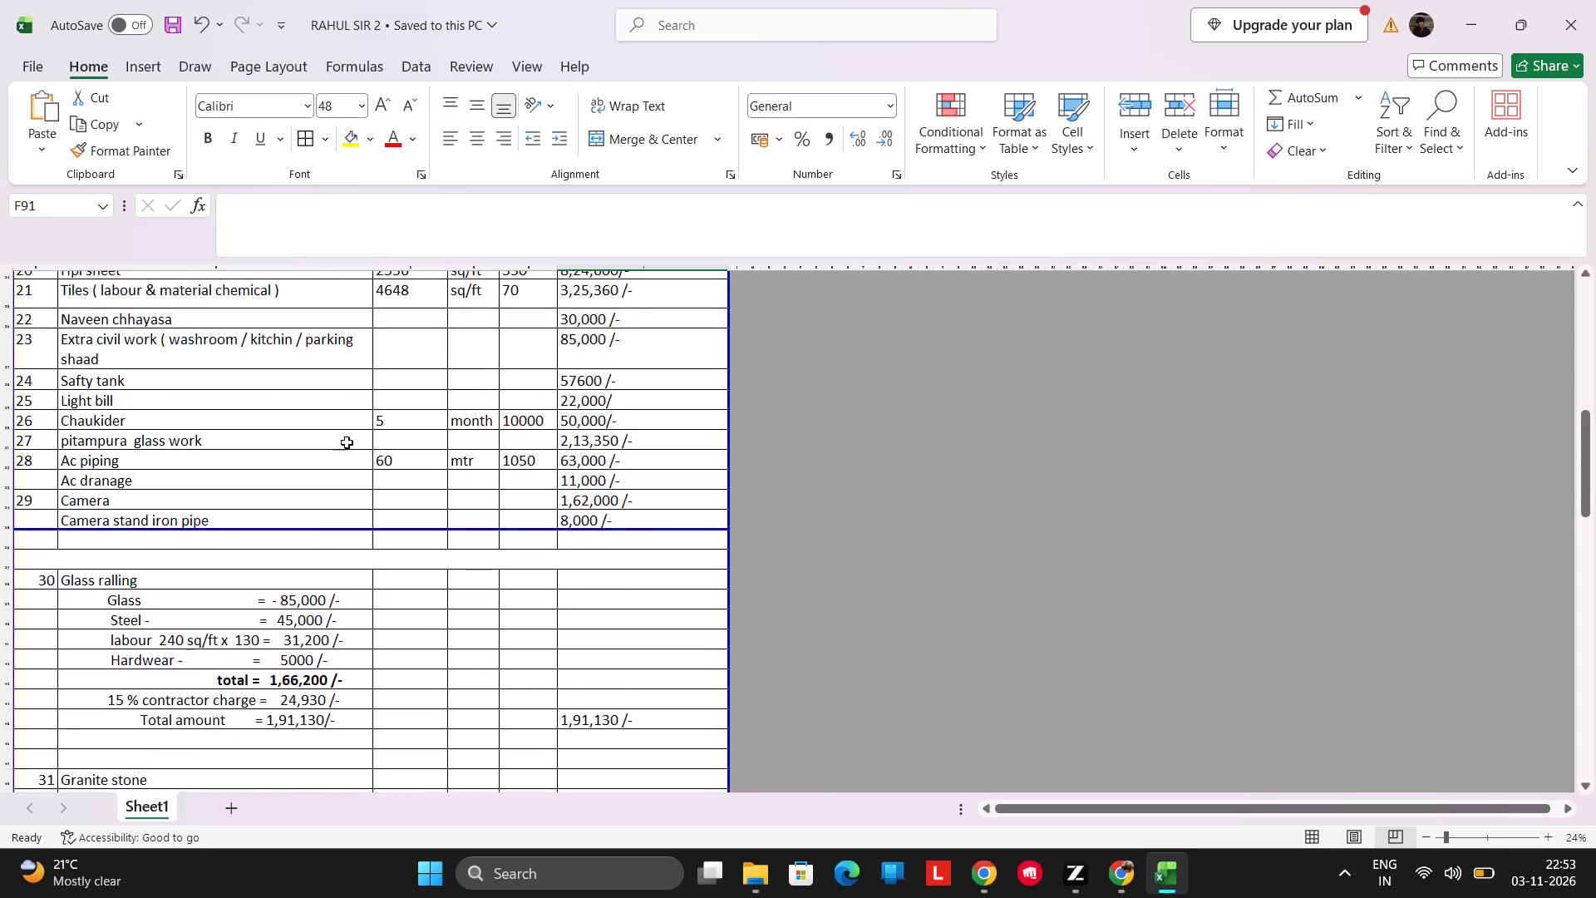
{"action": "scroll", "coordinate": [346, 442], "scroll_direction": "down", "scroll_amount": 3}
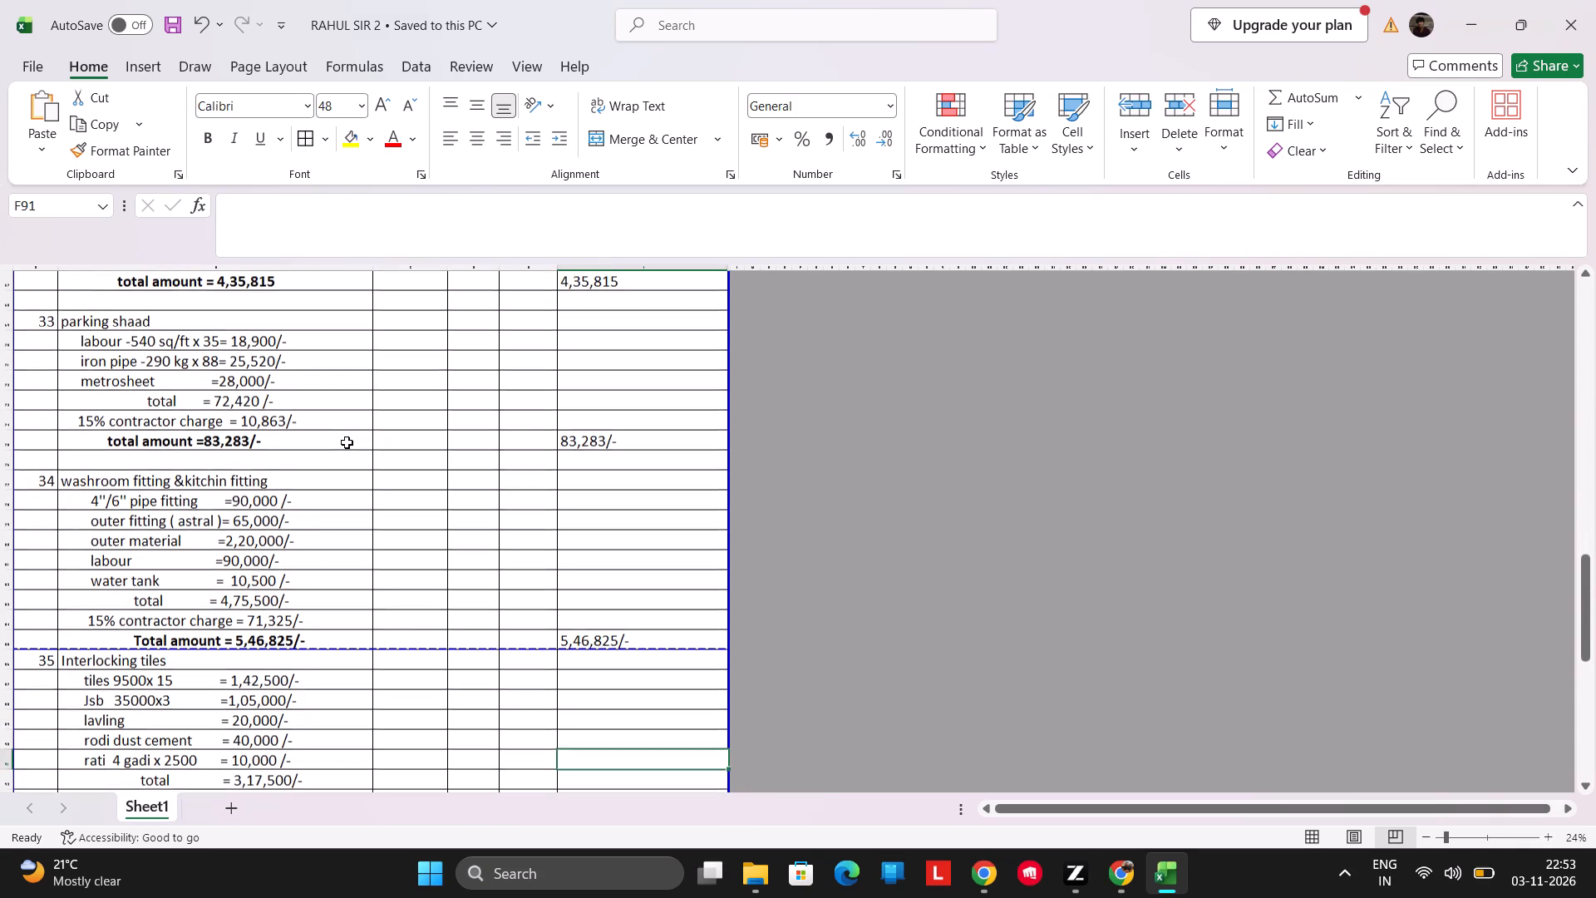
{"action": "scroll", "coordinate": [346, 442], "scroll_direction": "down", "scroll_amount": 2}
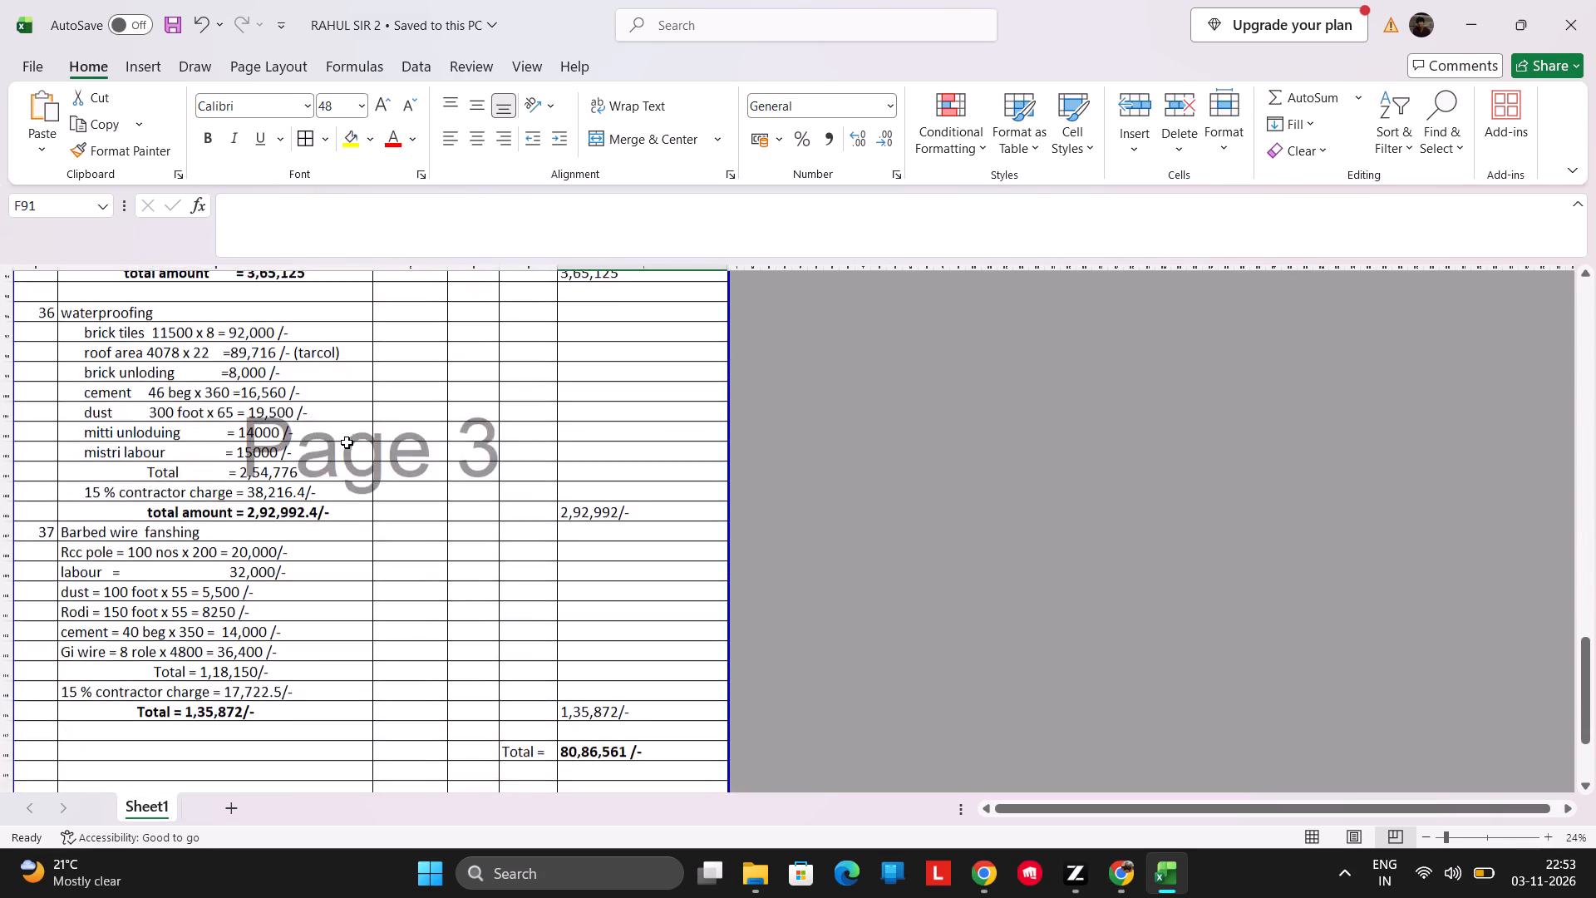
Export the bill as a PDF named RAHUL SIR 4 in the Downloads folder, keeping the existing RAHUL SIR 2 PDF.
{"action": "scroll", "coordinate": [346, 442], "scroll_direction": "down", "scroll_amount": 1}
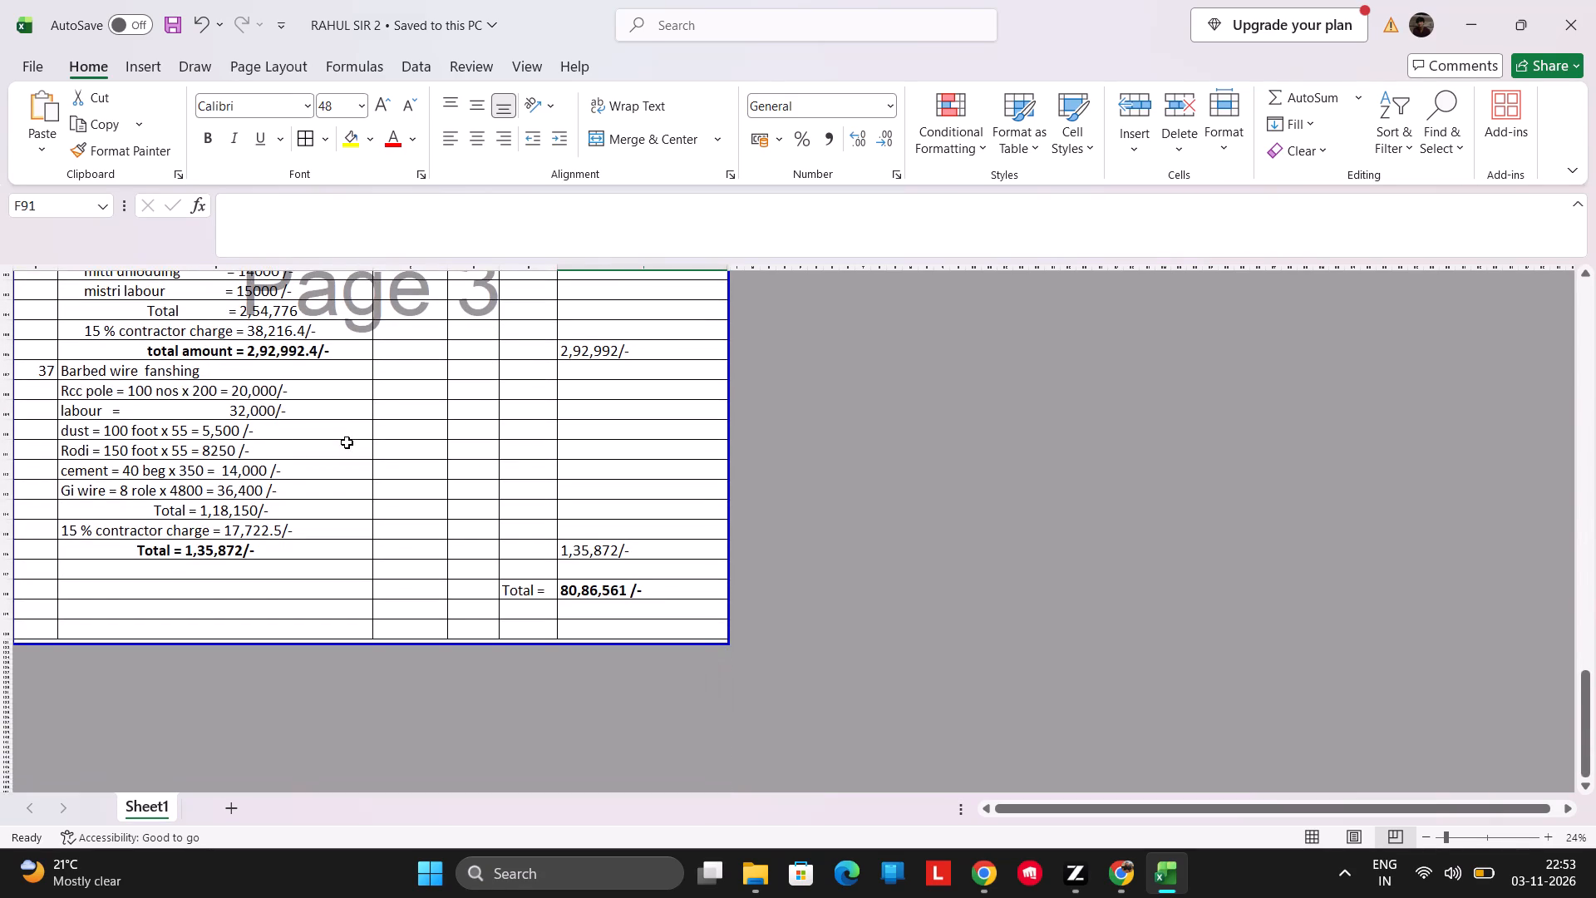
{"action": "scroll", "coordinate": [346, 442], "scroll_direction": "up", "scroll_amount": 8}
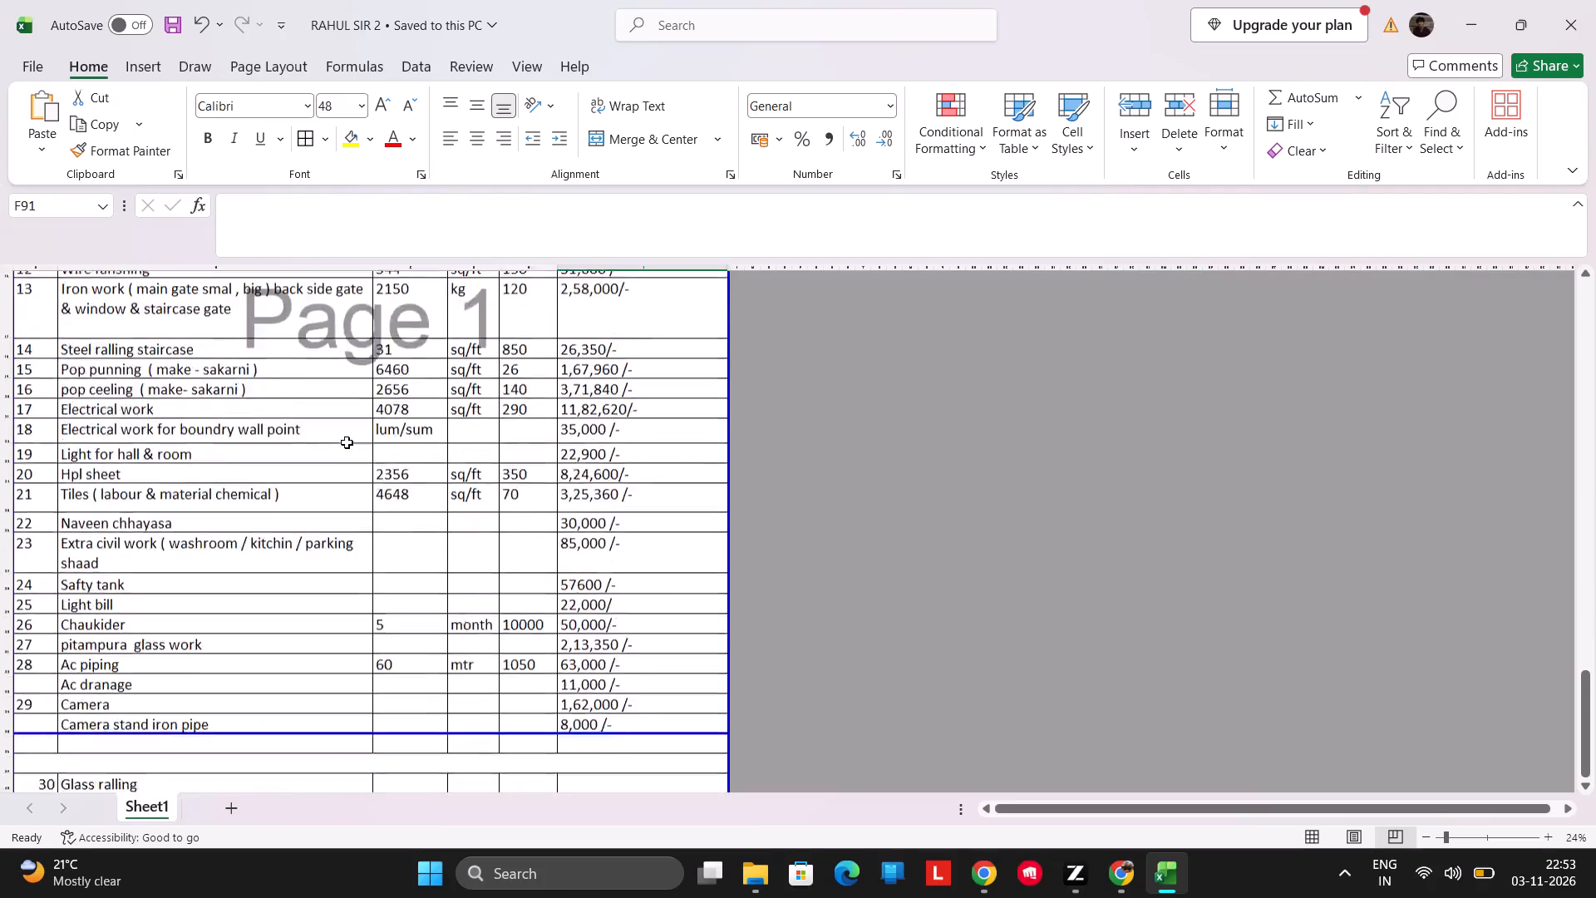
{"action": "scroll", "coordinate": [346, 442], "scroll_direction": "up", "scroll_amount": 8}
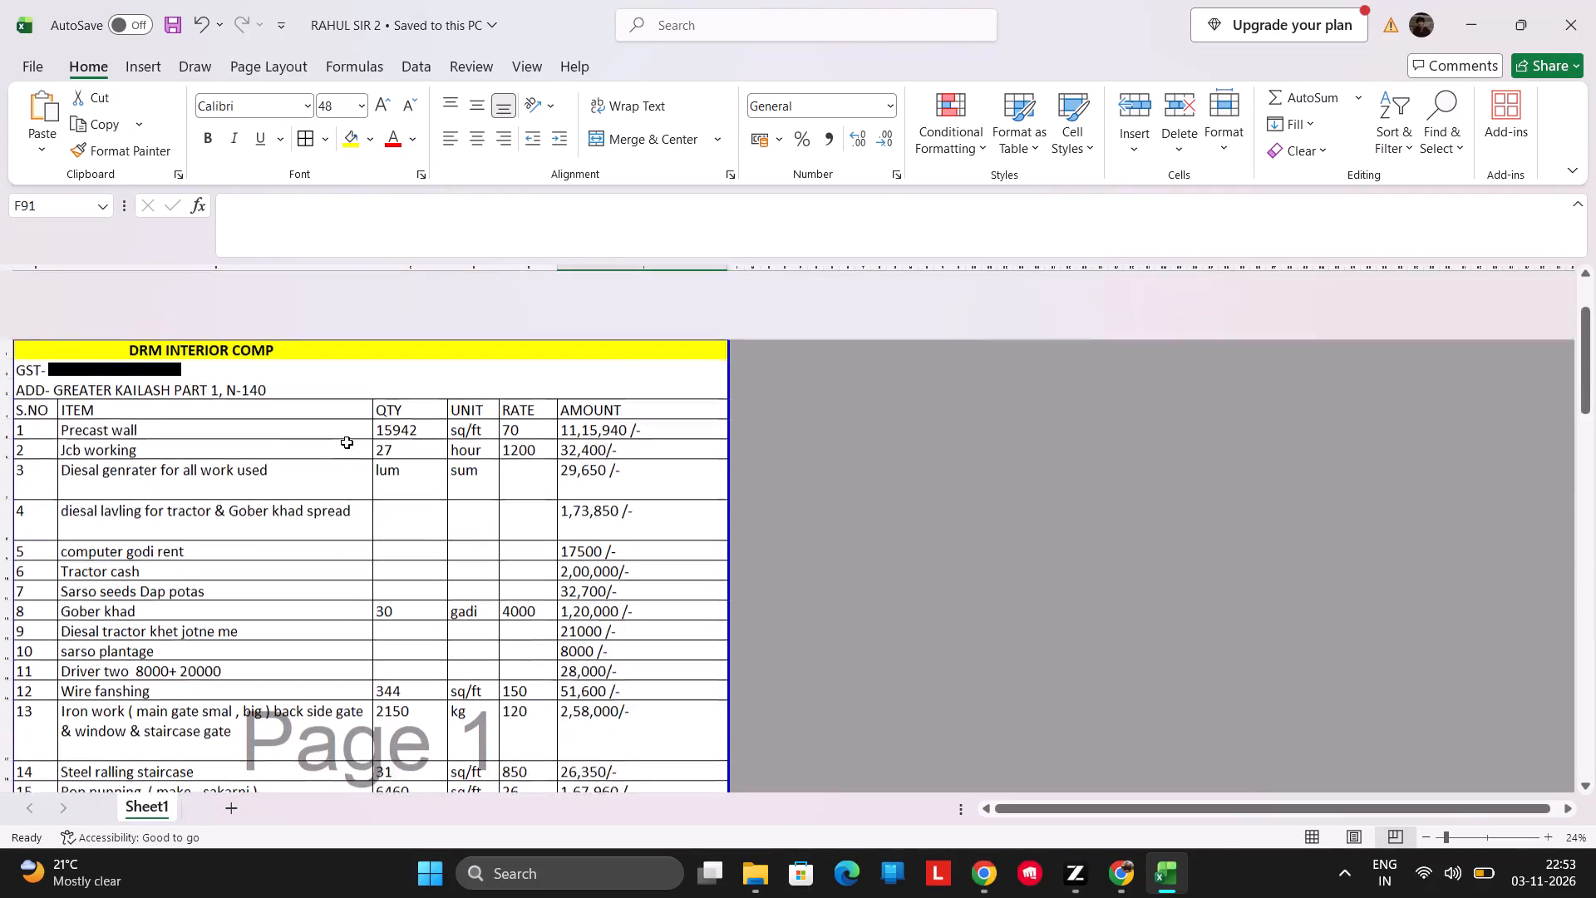
{"action": "left_click", "coordinate": [29, 71]}
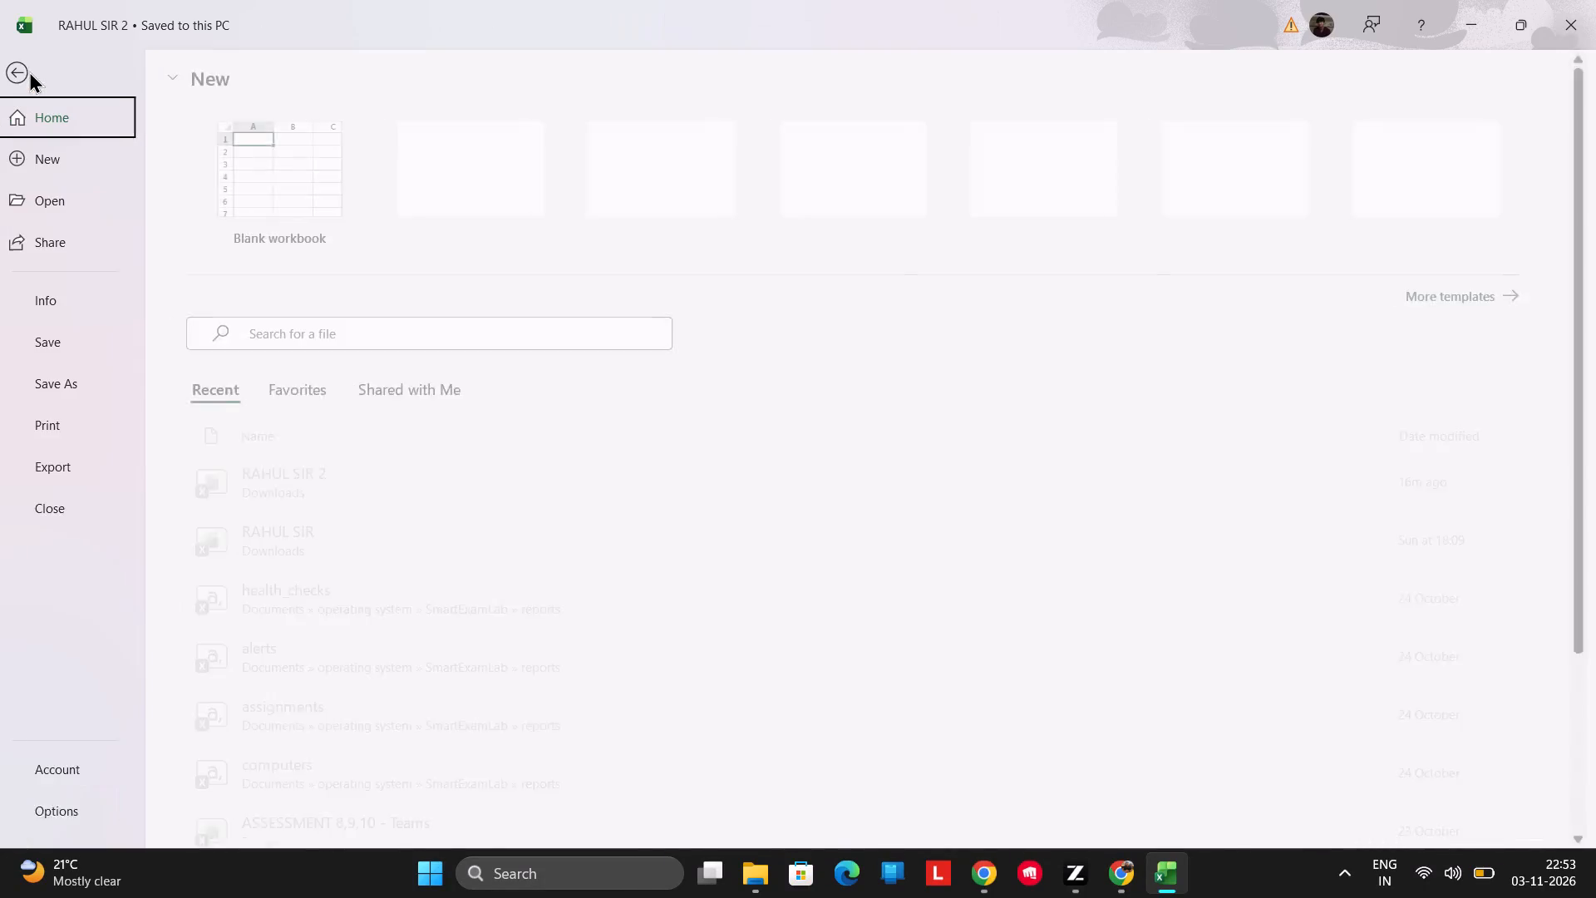
{"action": "left_click", "coordinate": [62, 377]}
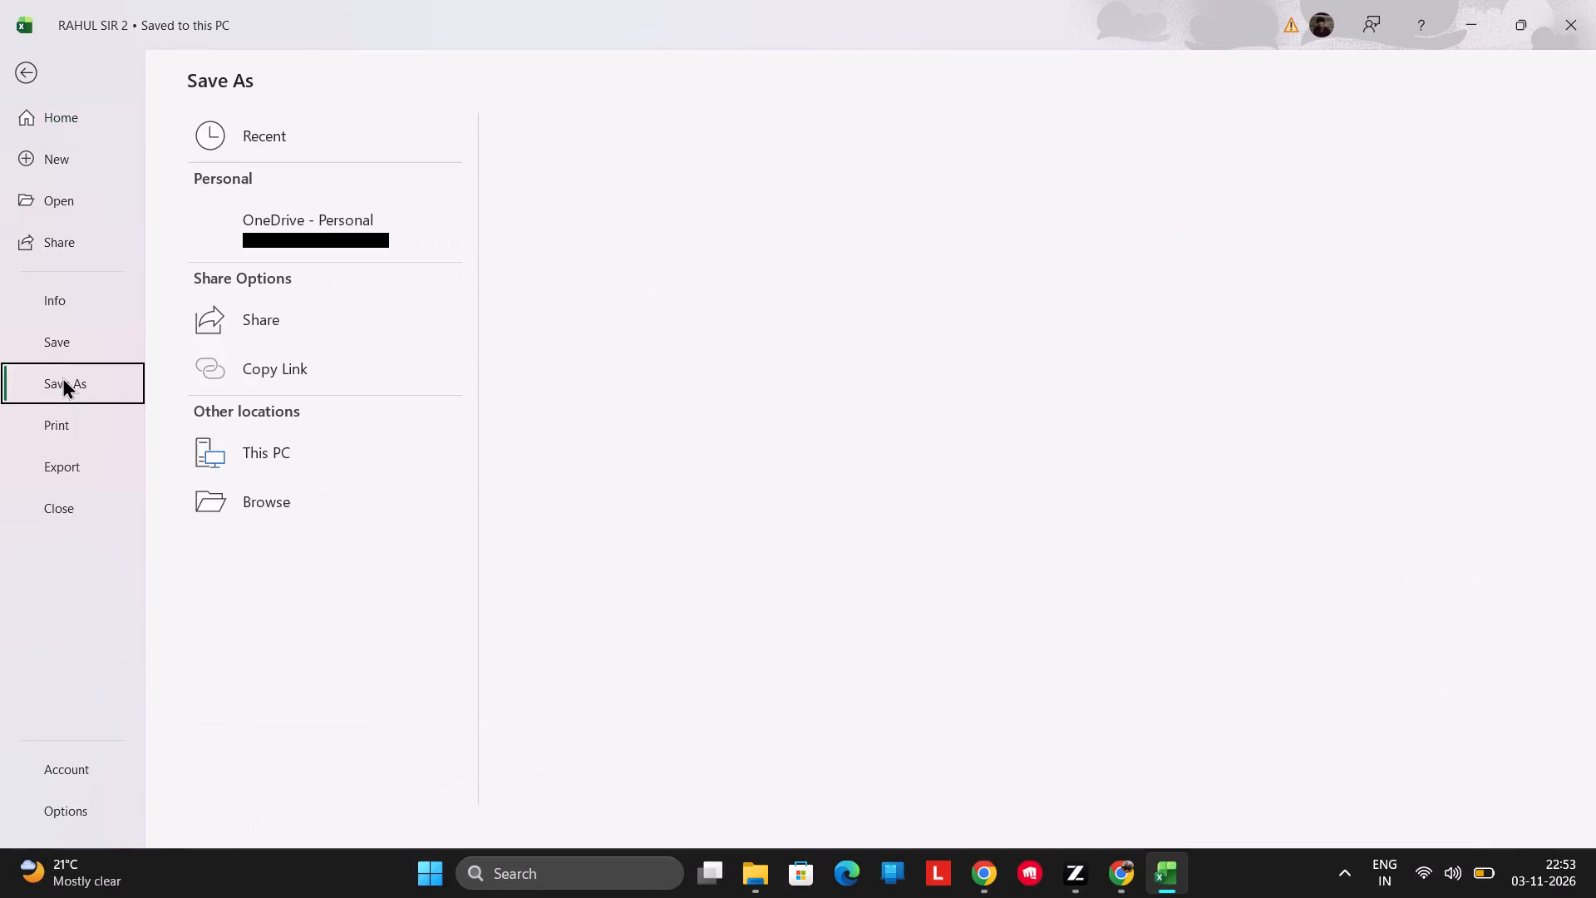
{"action": "left_click", "coordinate": [268, 546]}
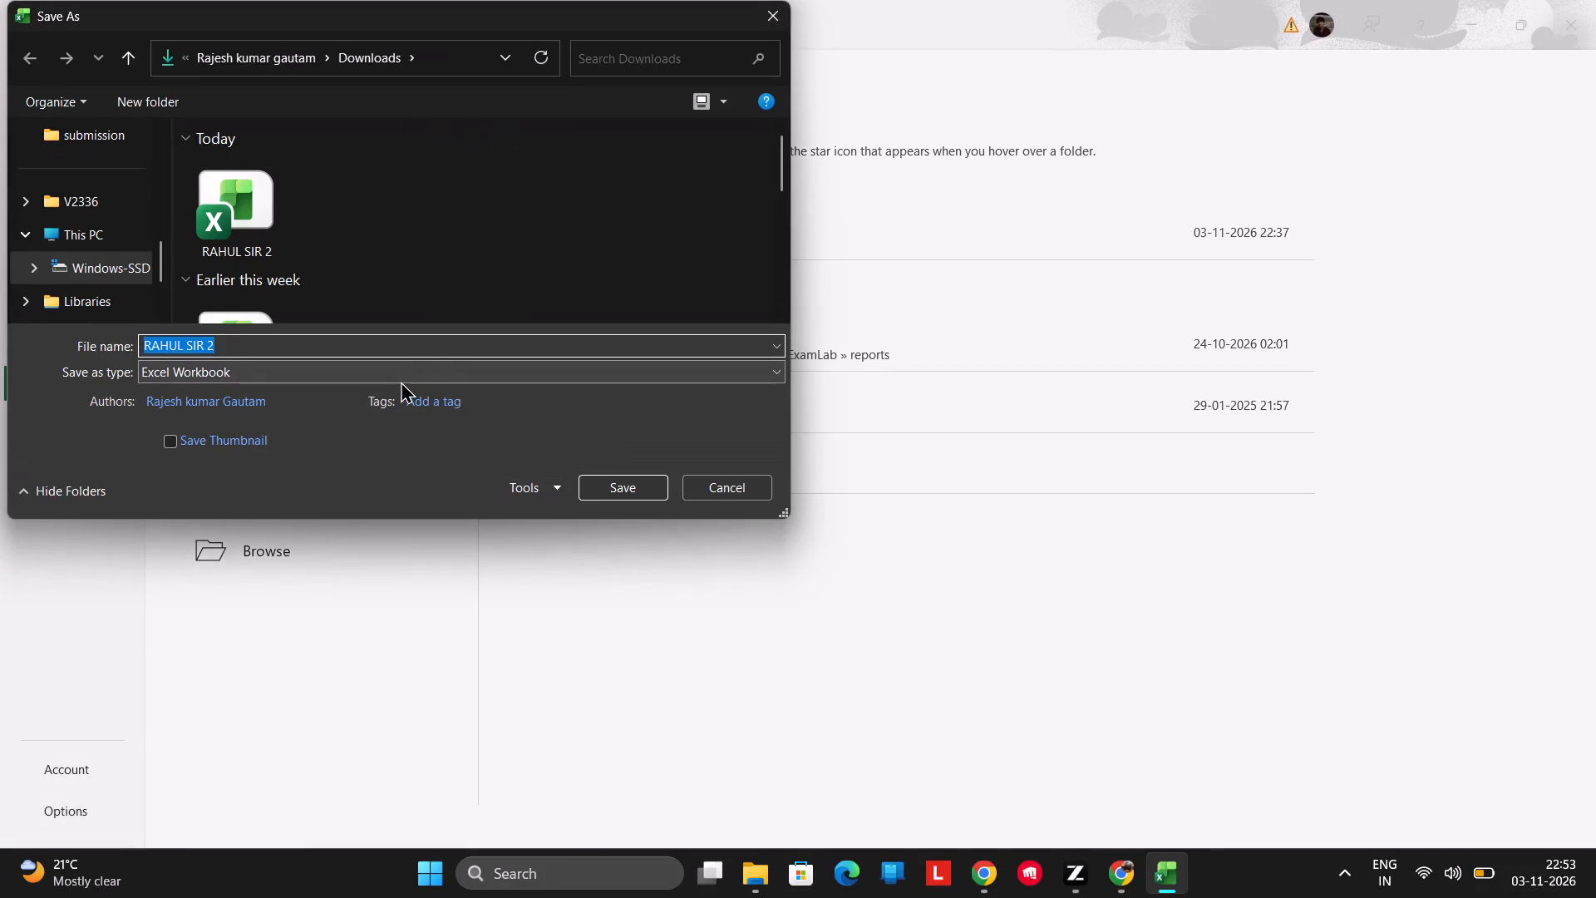
{"action": "left_click", "coordinate": [401, 381]}
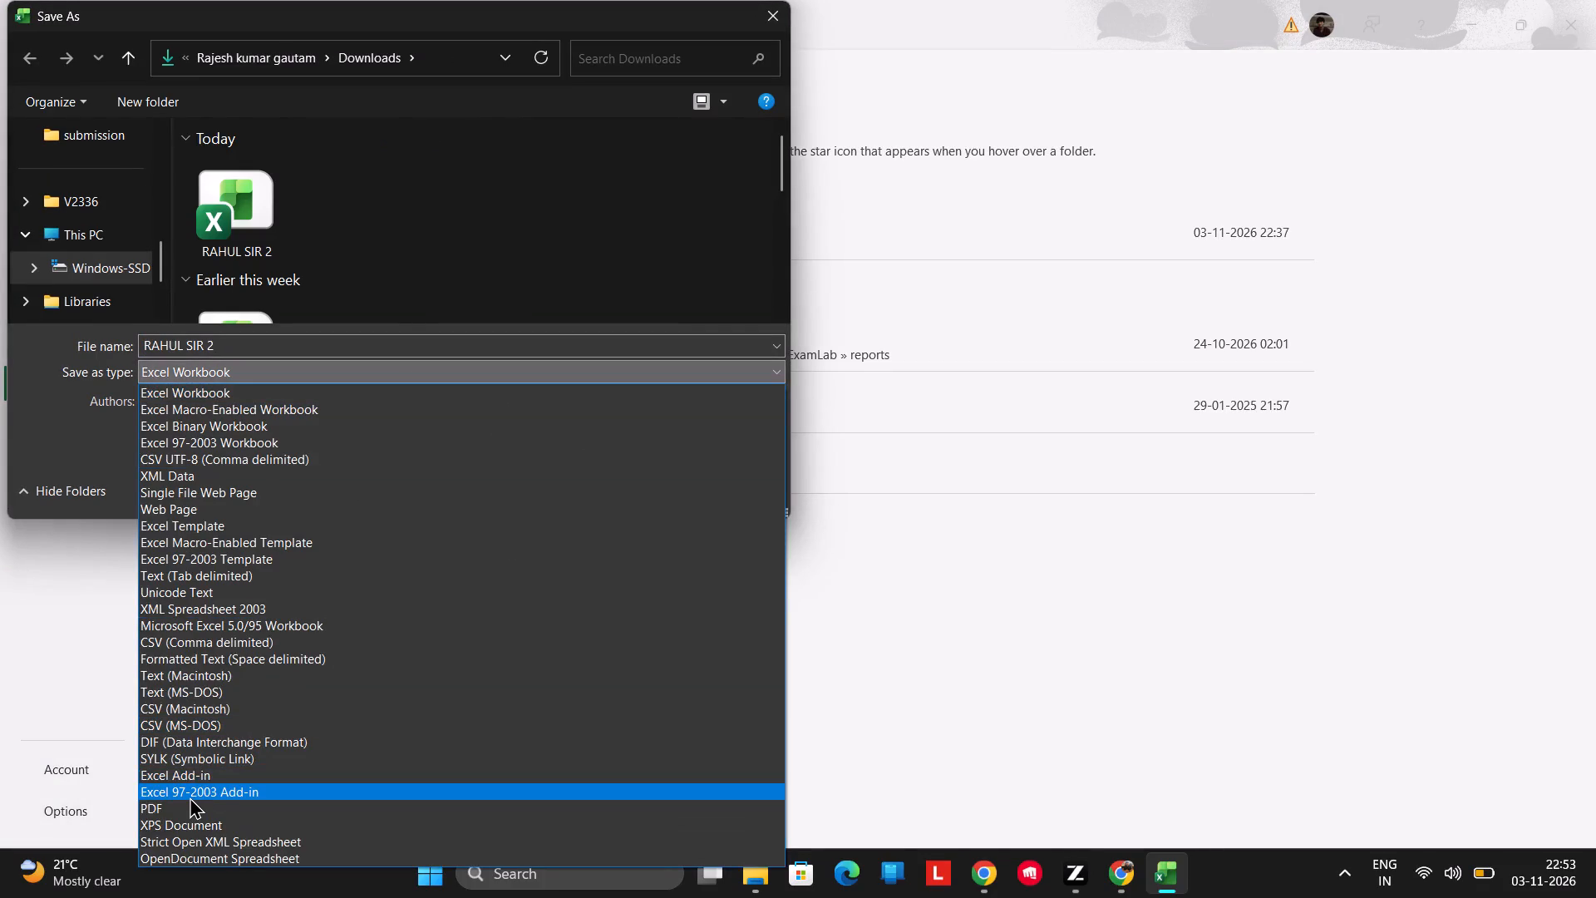
{"action": "left_click_drag", "start_coordinate": [190, 797], "coordinate": [170, 804]}
{"action": "left_click", "coordinate": [170, 804]}
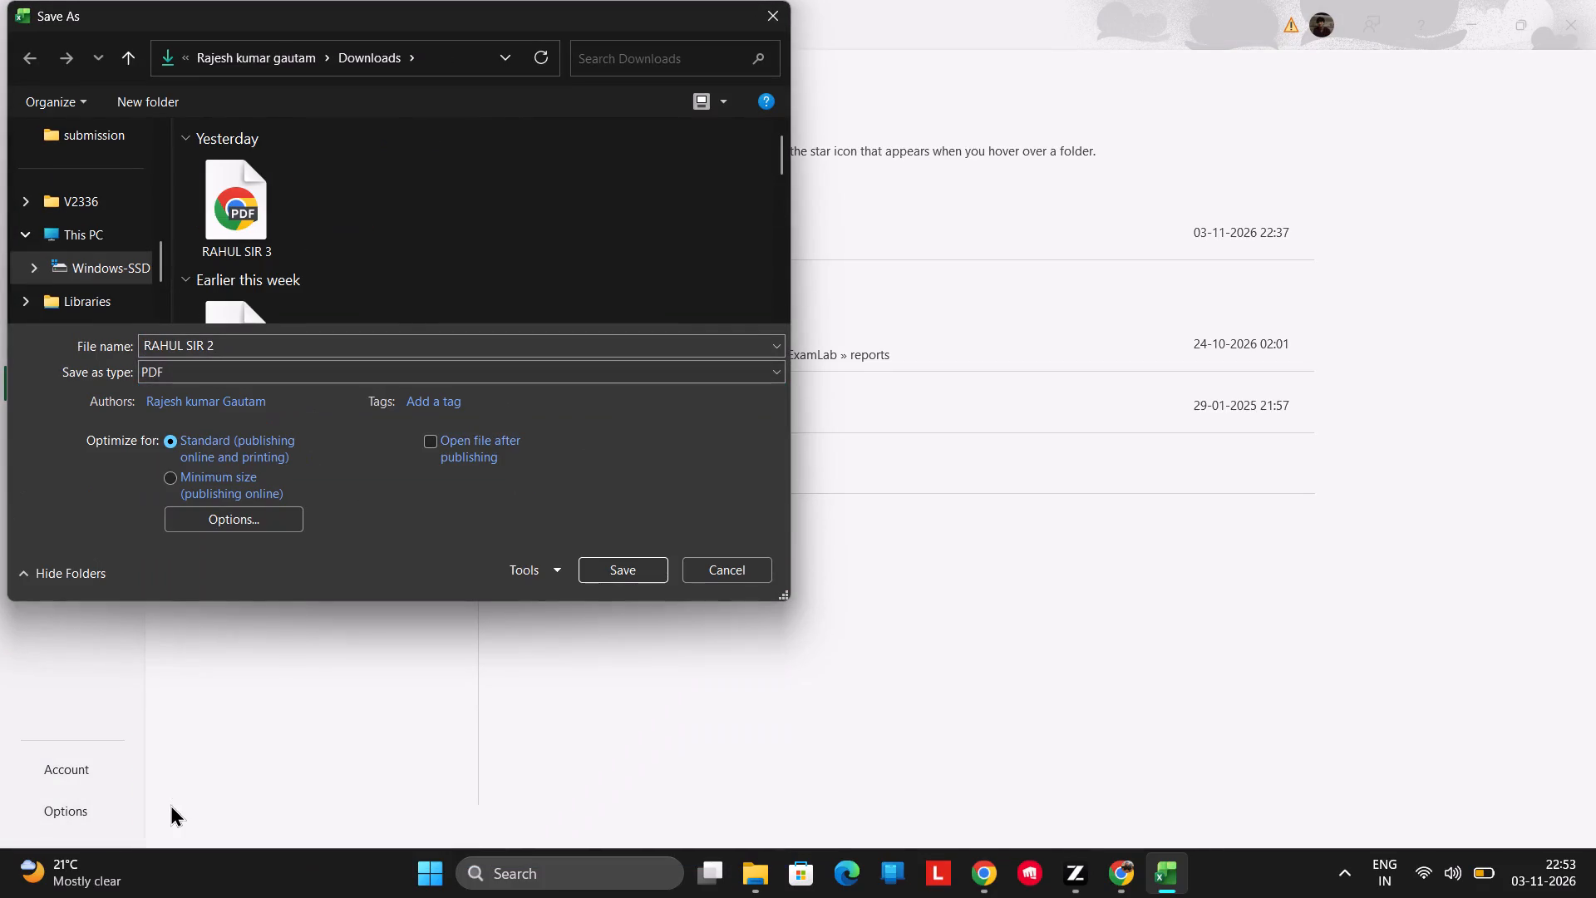
{"action": "left_click", "coordinate": [593, 560]}
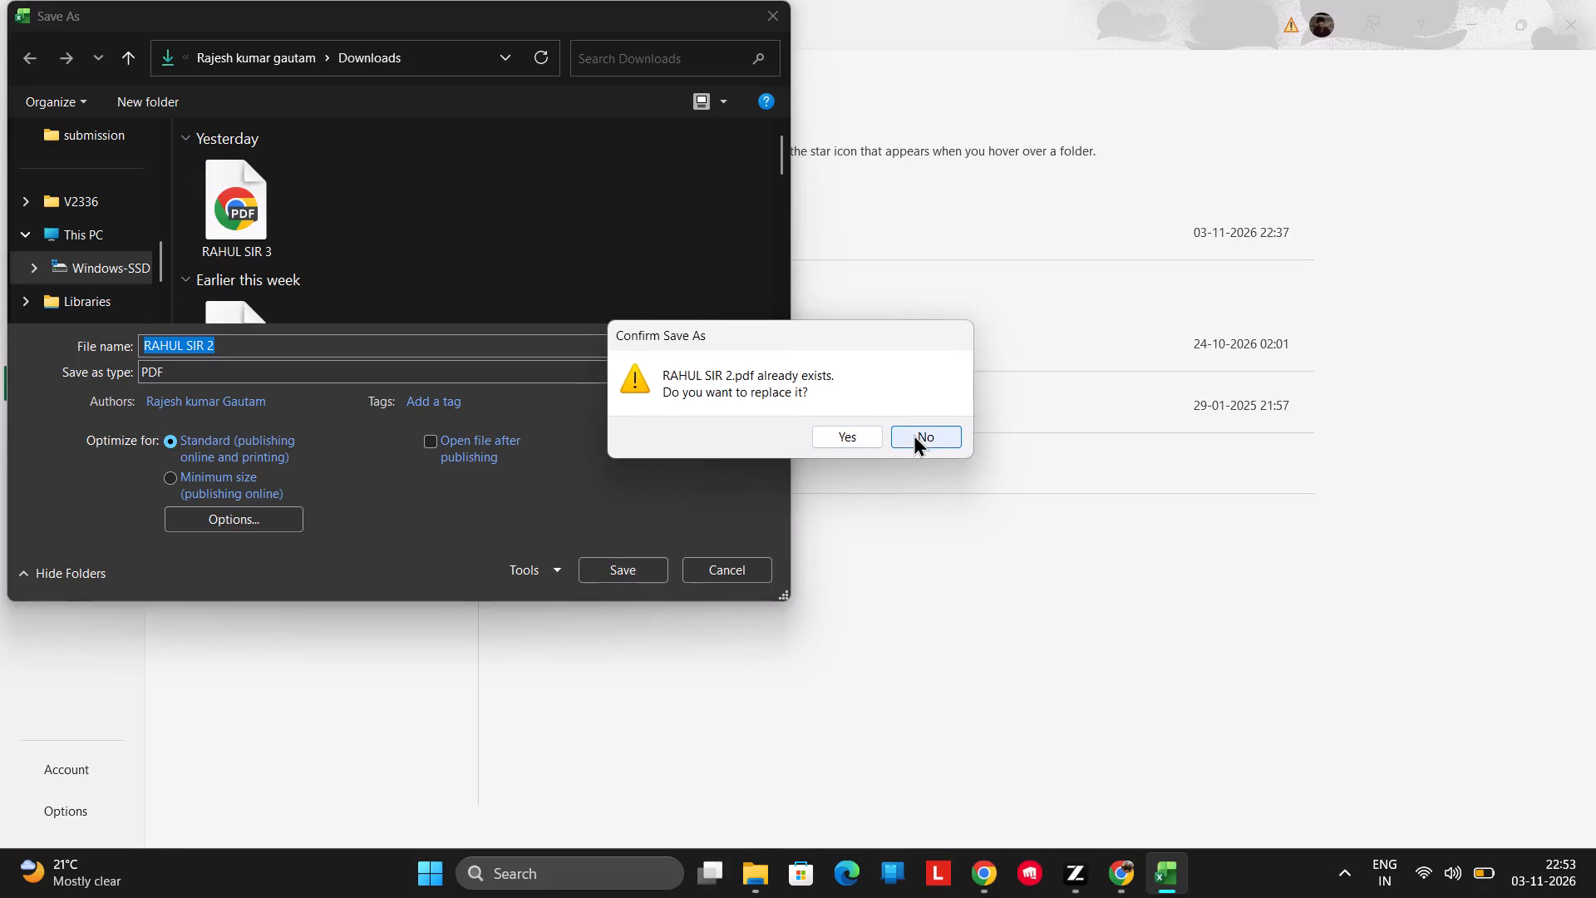
{"action": "left_click", "coordinate": [914, 434]}
{"action": "double_click", "coordinate": [315, 349]}
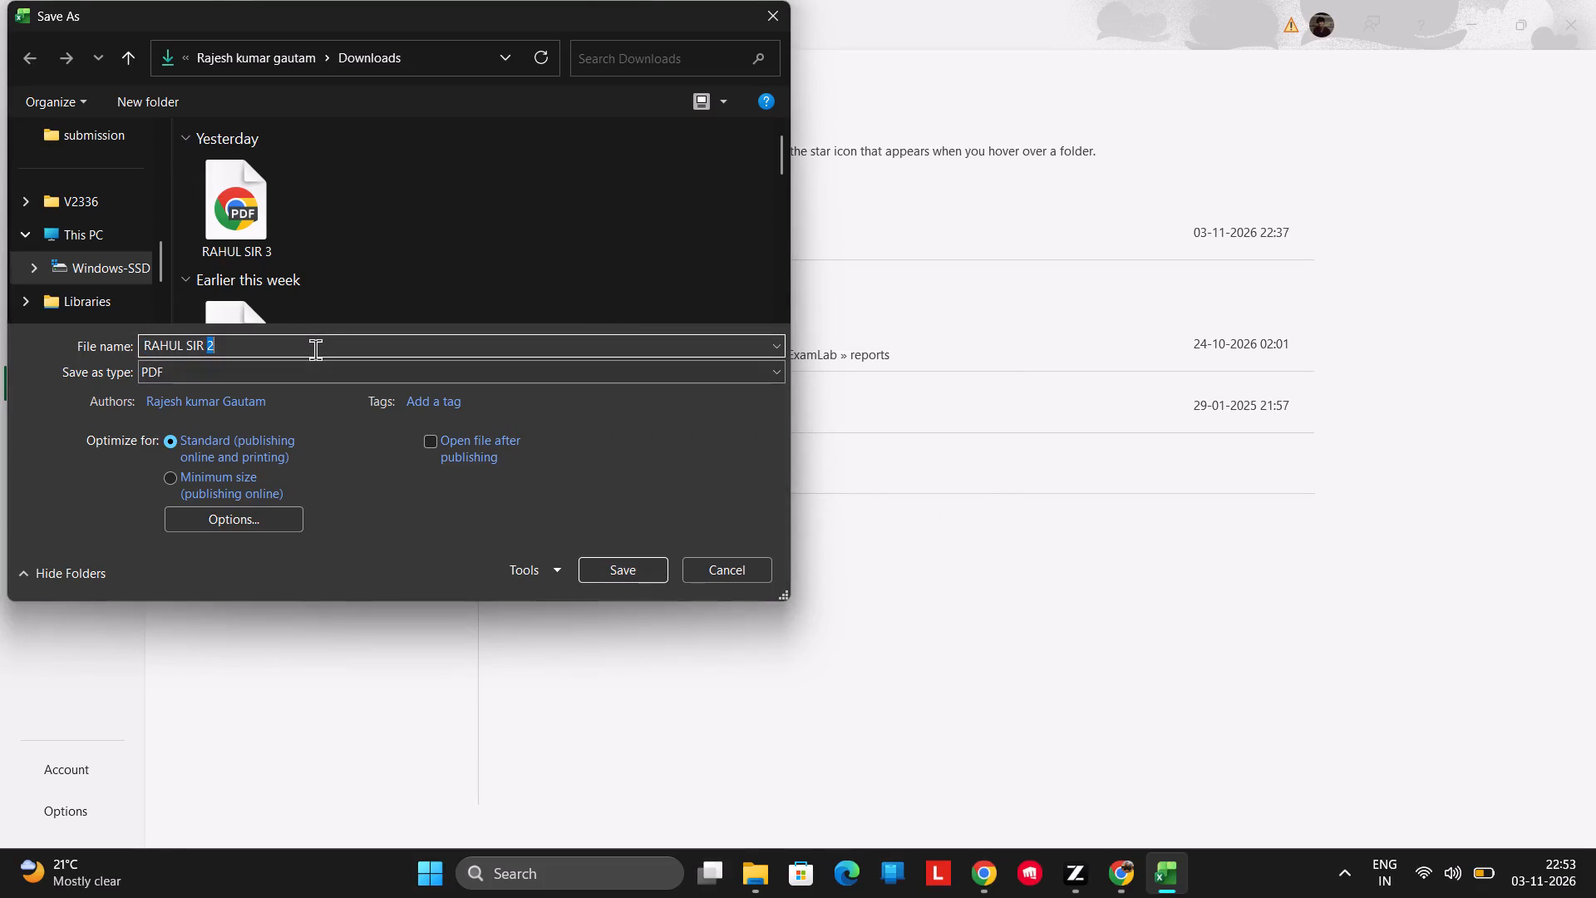
{"action": "key", "text": "BackSpace"}
{"action": "key", "text": "4"}
{"action": "left_click", "coordinate": [606, 560]}
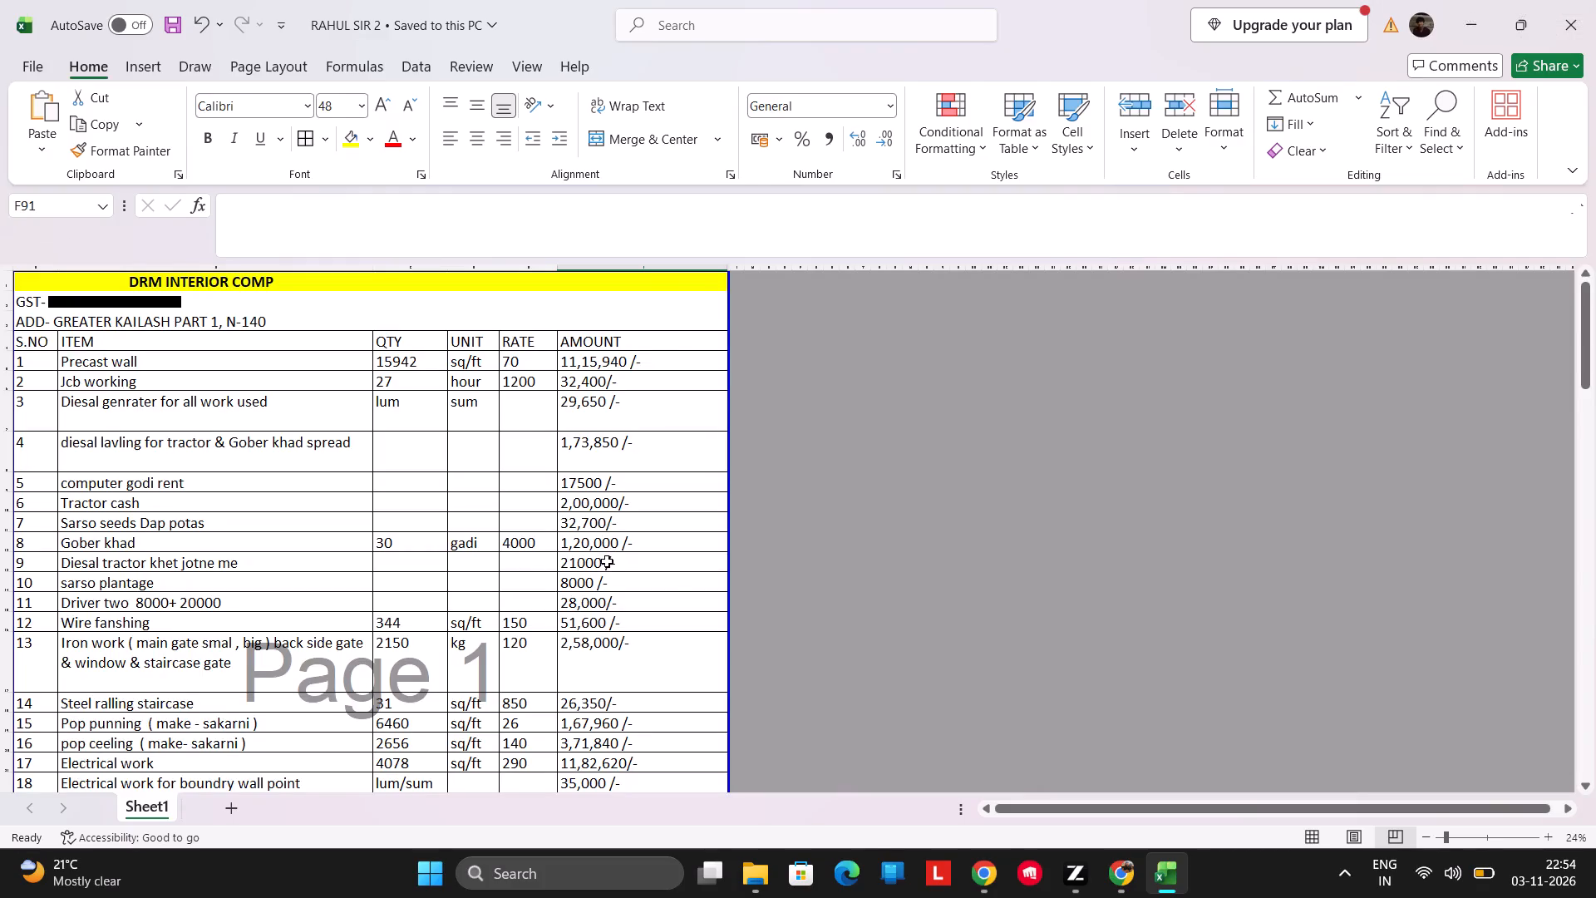
Switch to File Explorer, open the recent RAHUL SIR 4 PDF in Chrome, and dismiss the Draw tool notice.
{"action": "left_click", "coordinate": [753, 872]}
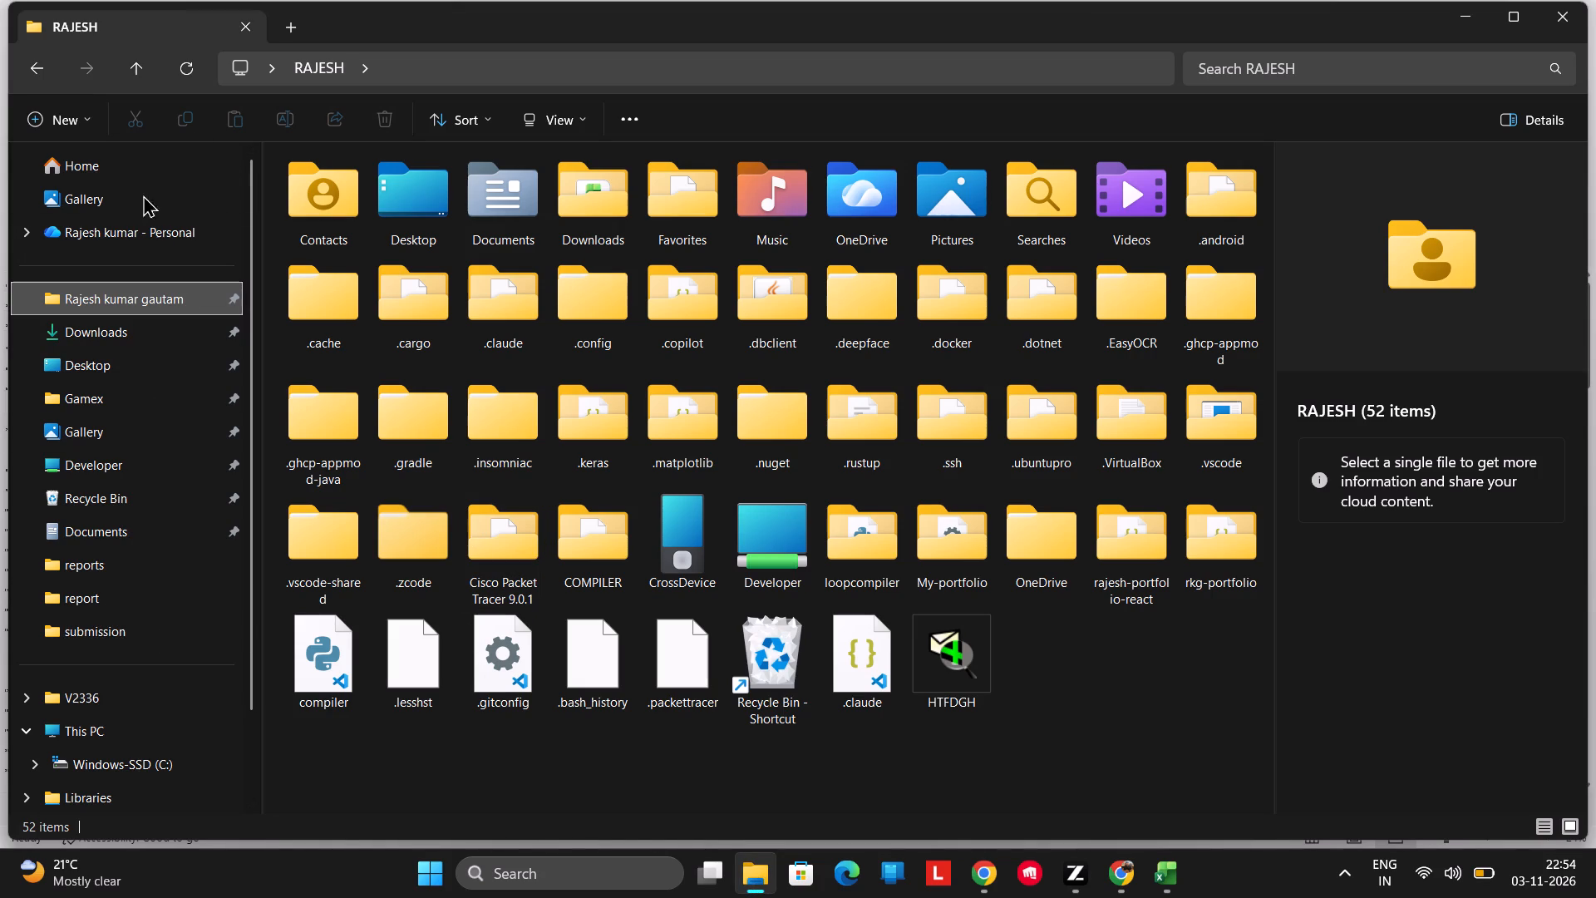
{"action": "left_click", "coordinate": [137, 164]}
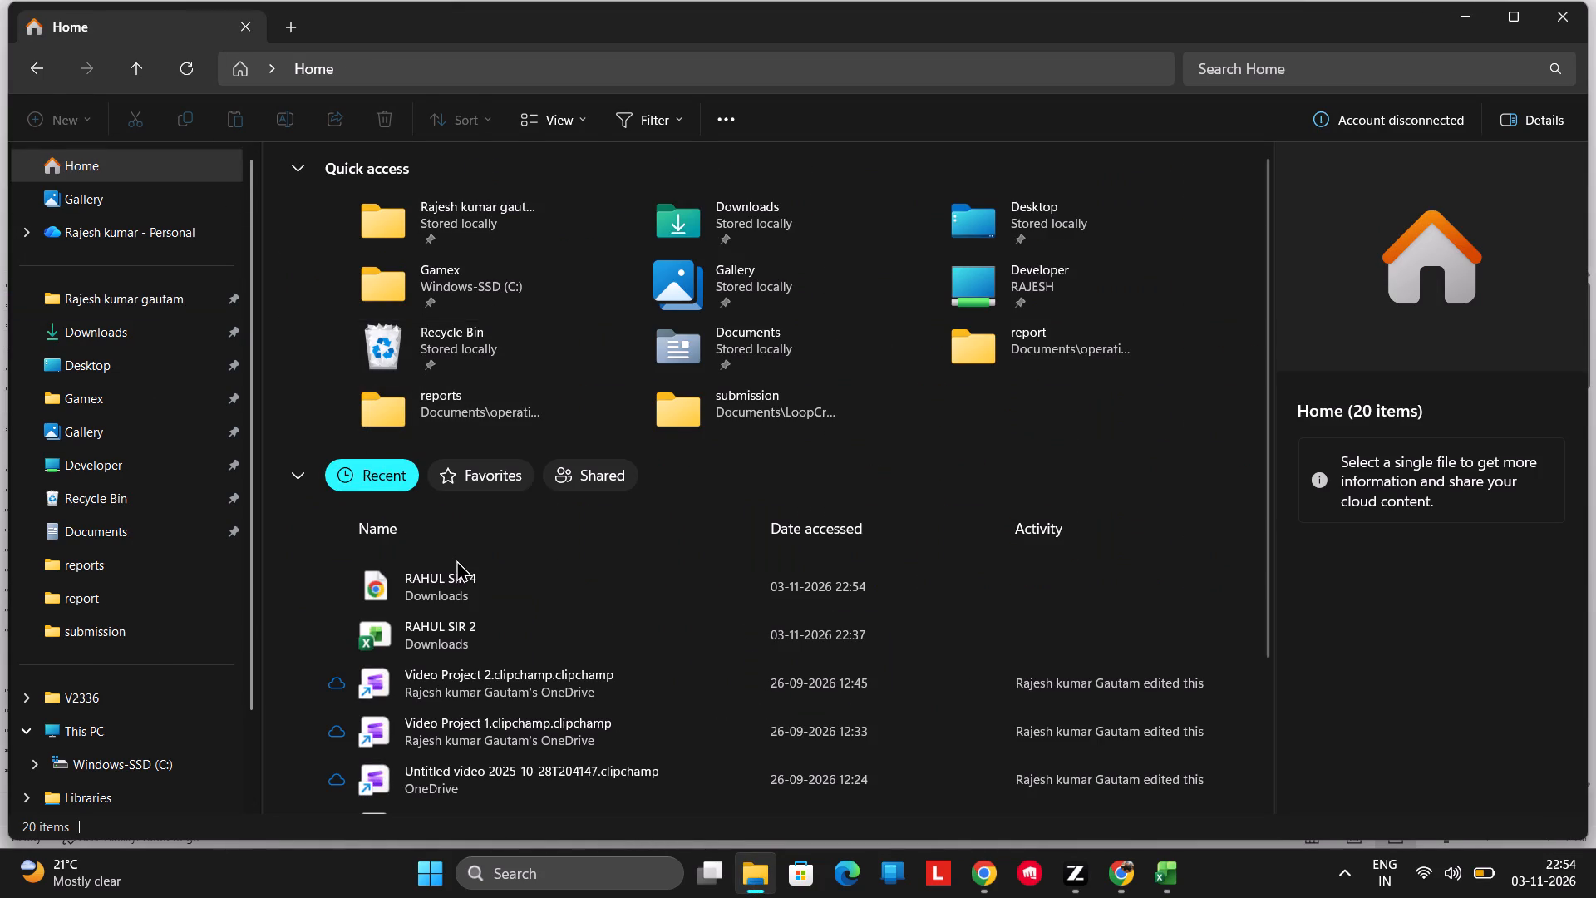
{"action": "double_click", "coordinate": [472, 581]}
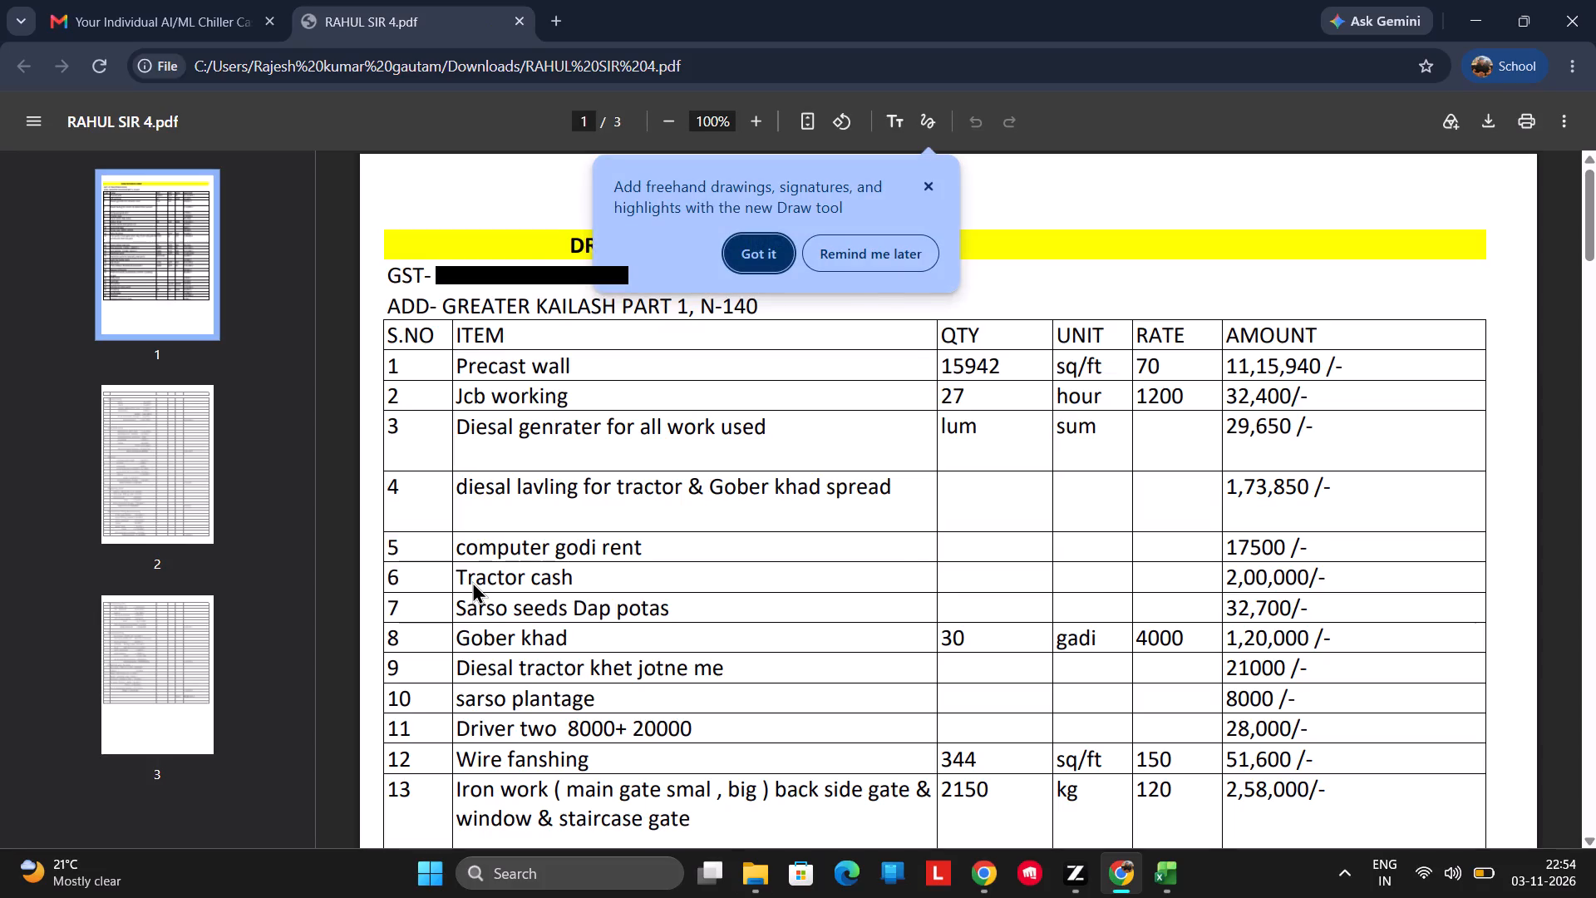
{"action": "scroll", "coordinate": [472, 581], "scroll_direction": "right", "scroll_amount": 2}
{"action": "left_click_drag", "start_coordinate": [754, 254], "coordinate": [1142, 494]}
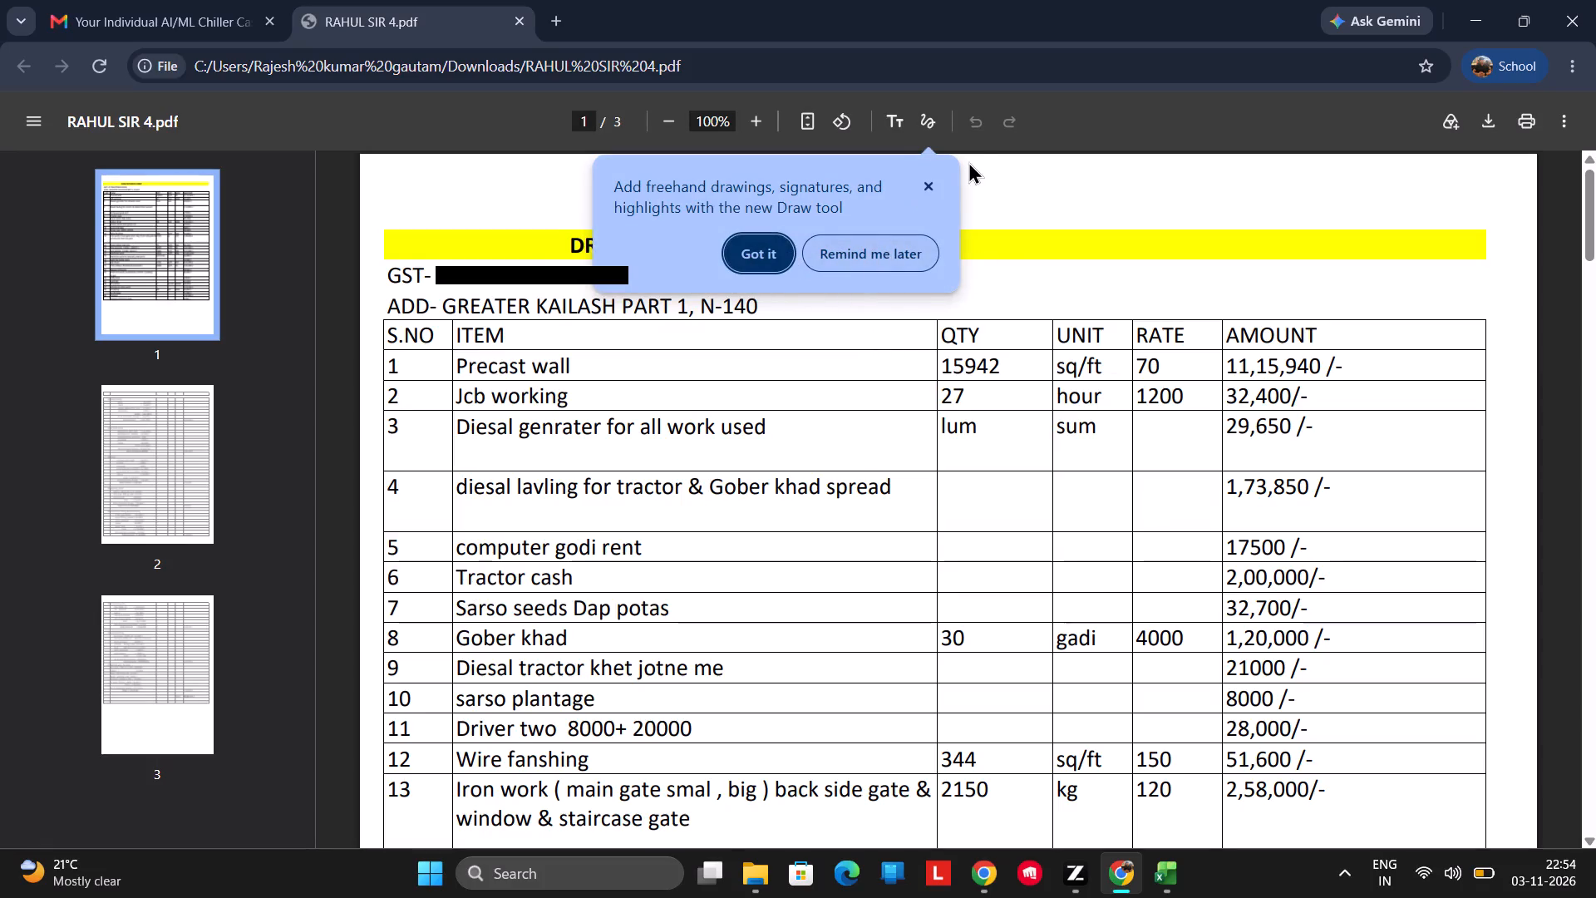
{"action": "left_click", "coordinate": [931, 186]}
Review all three pages of the RAHUL SIR 4 PDF to check the bill's printed layout.
{"action": "scroll", "coordinate": [988, 458], "scroll_direction": "down", "scroll_amount": 7}
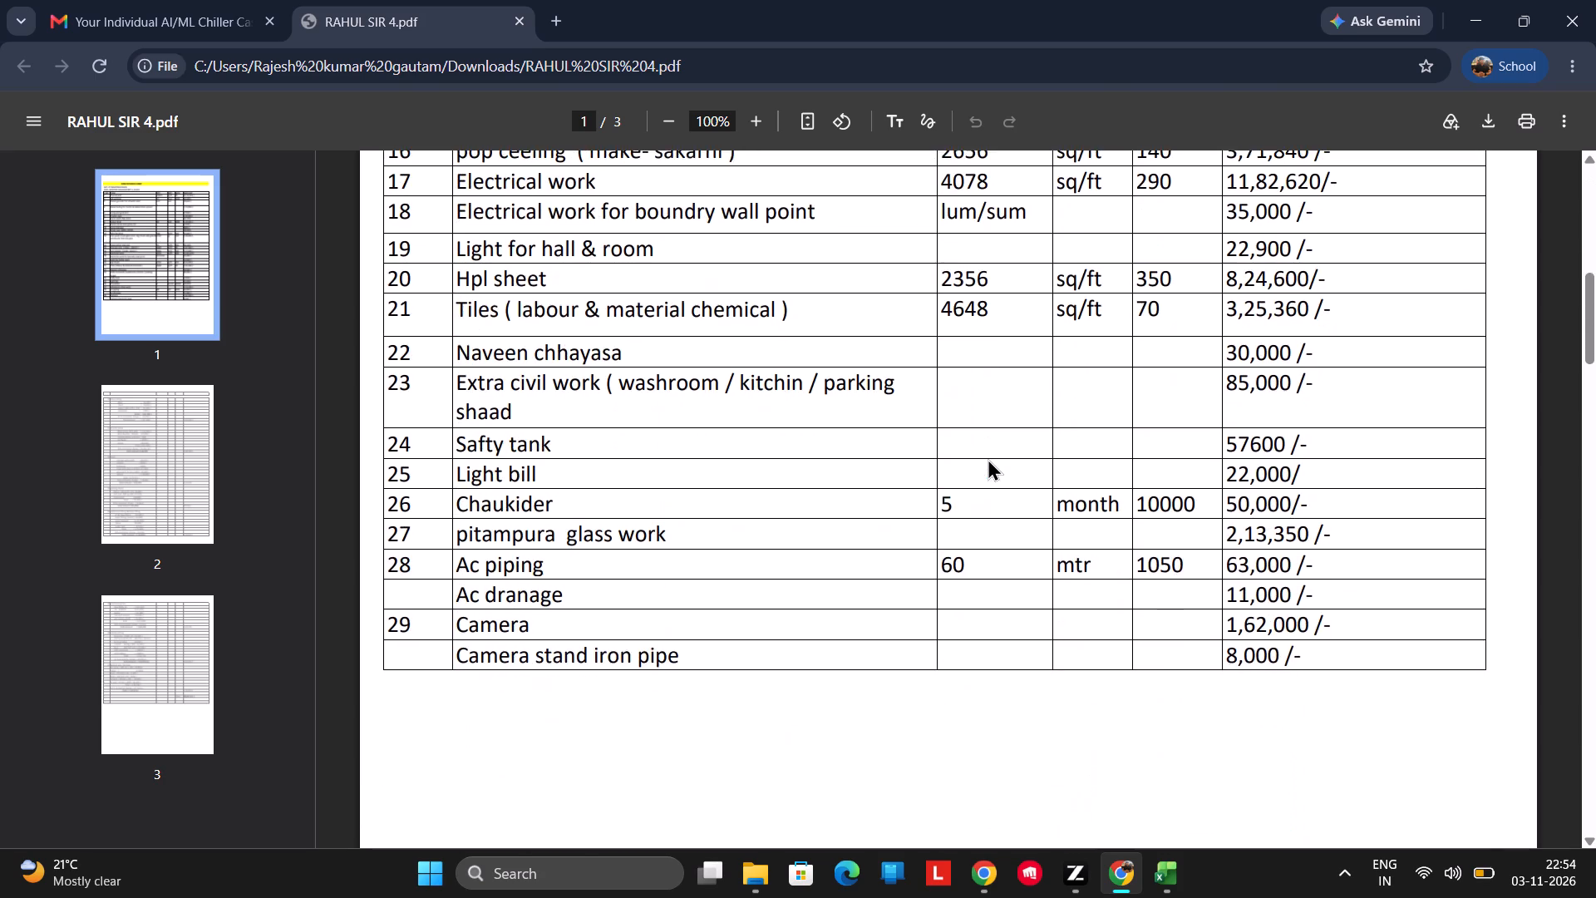
{"action": "scroll", "coordinate": [988, 458], "scroll_direction": "down", "scroll_amount": 9}
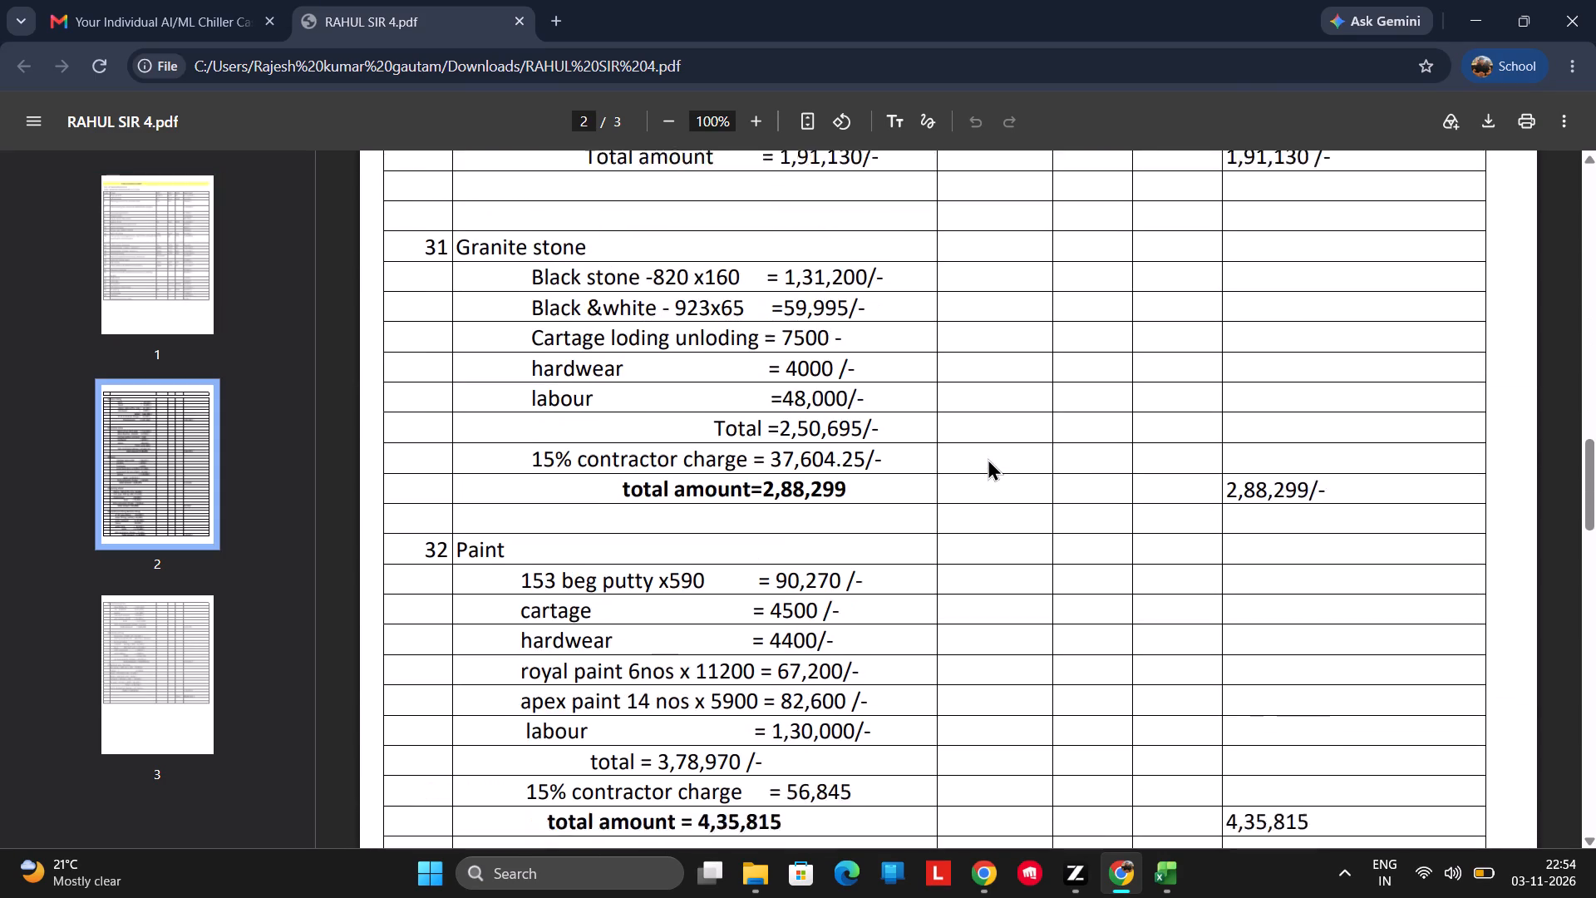
{"action": "scroll", "coordinate": [988, 458], "scroll_direction": "down", "scroll_amount": 9}
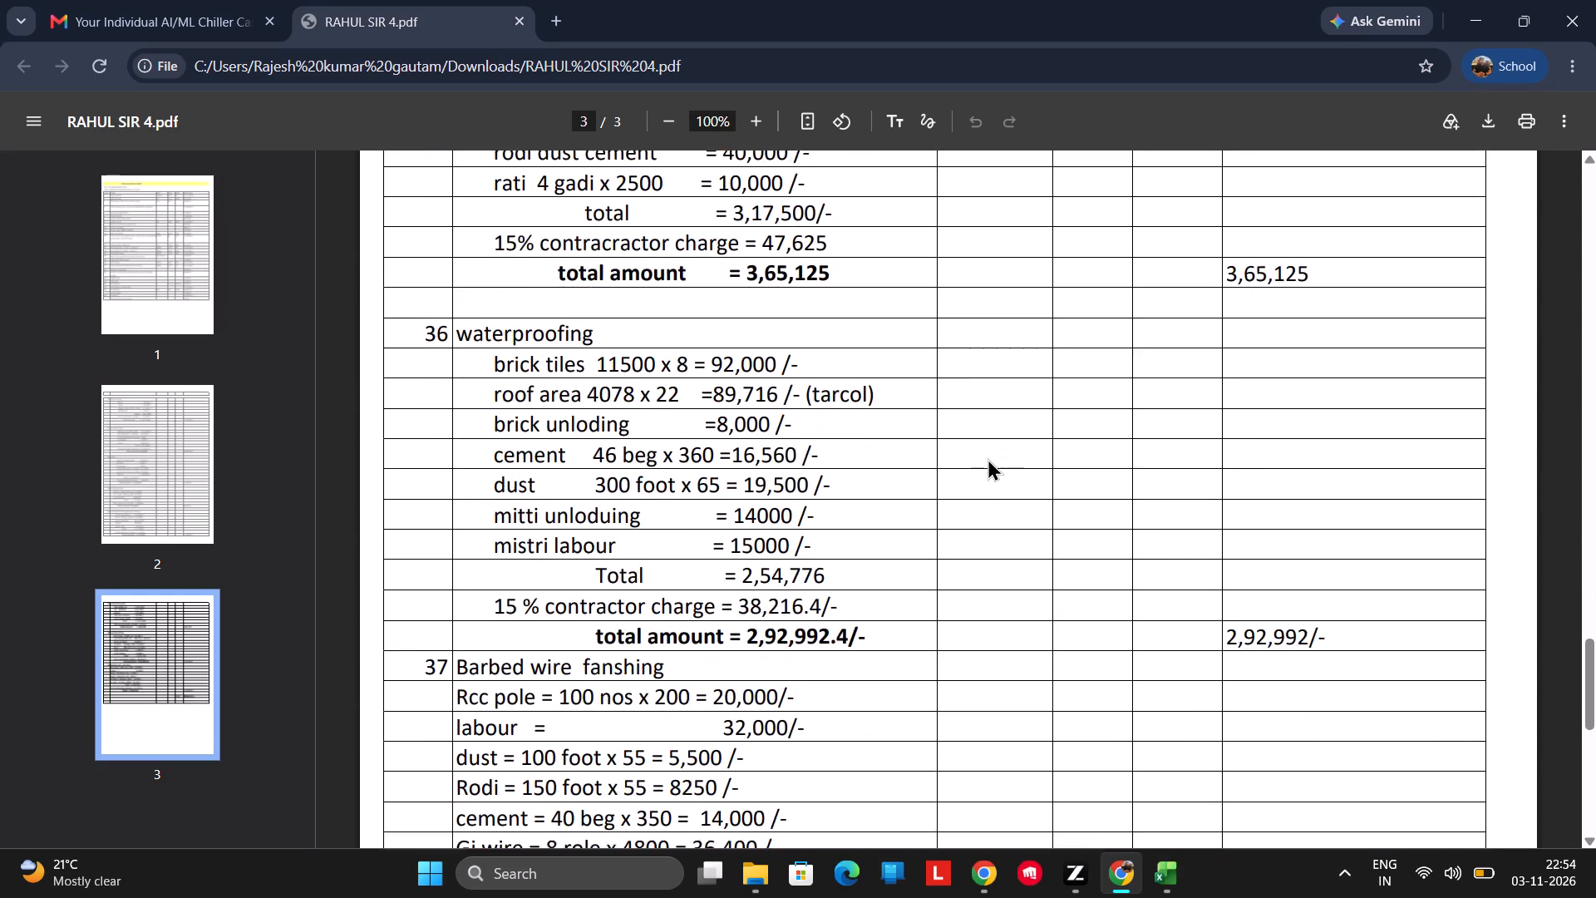
{"action": "scroll", "coordinate": [988, 458], "scroll_direction": "down", "scroll_amount": 3}
{"action": "scroll", "coordinate": [988, 458], "scroll_direction": "up", "scroll_amount": 14}
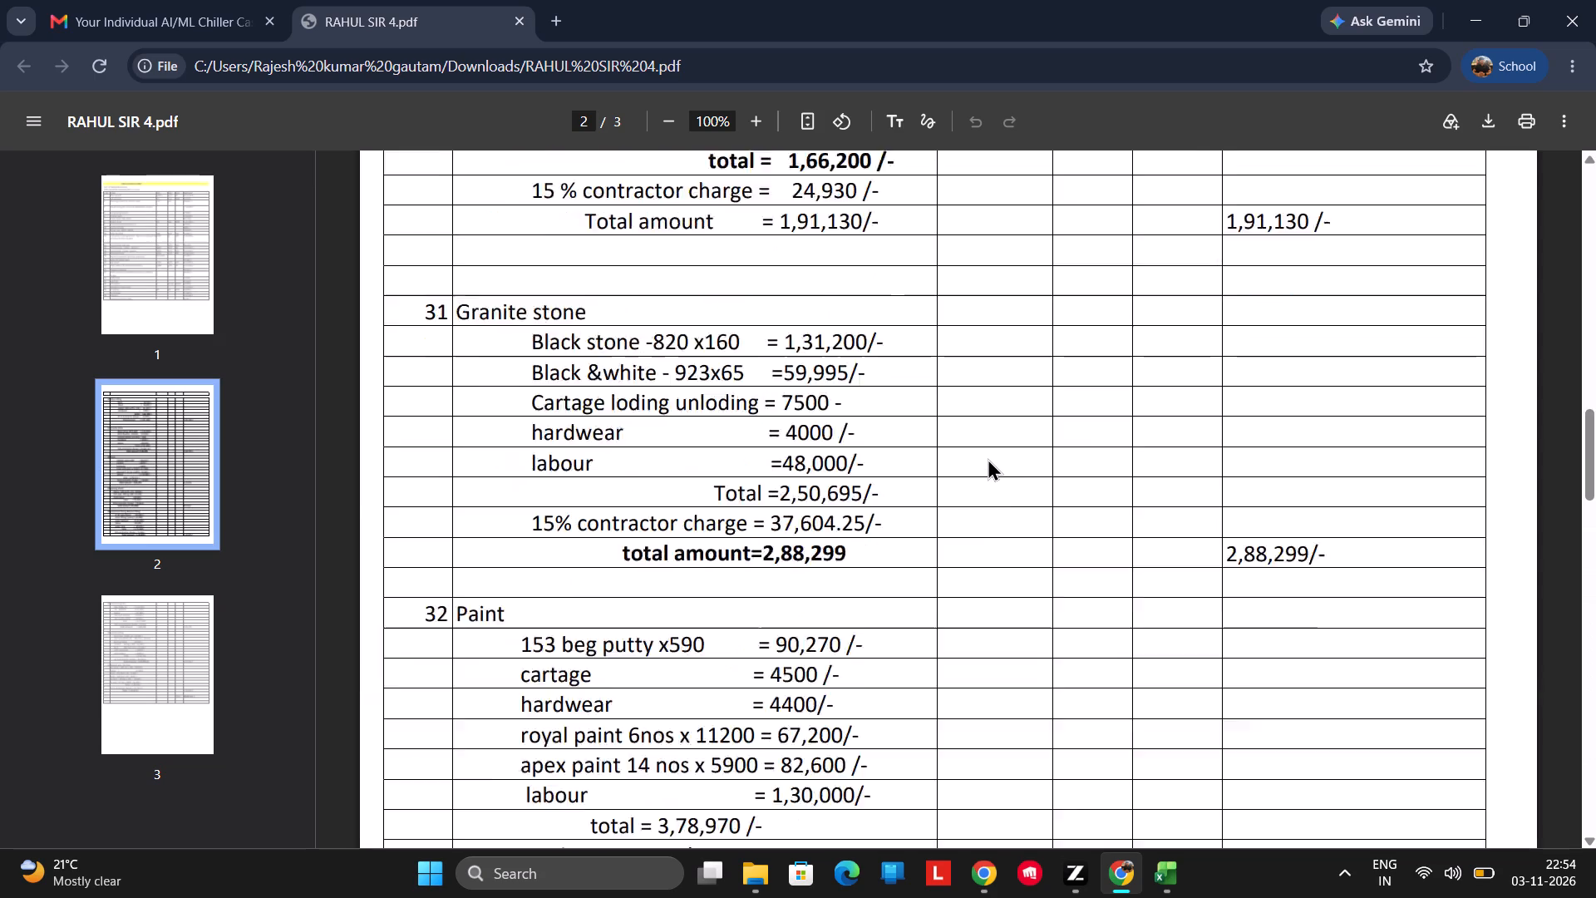
{"action": "scroll", "coordinate": [988, 458], "scroll_direction": "up", "scroll_amount": 10}
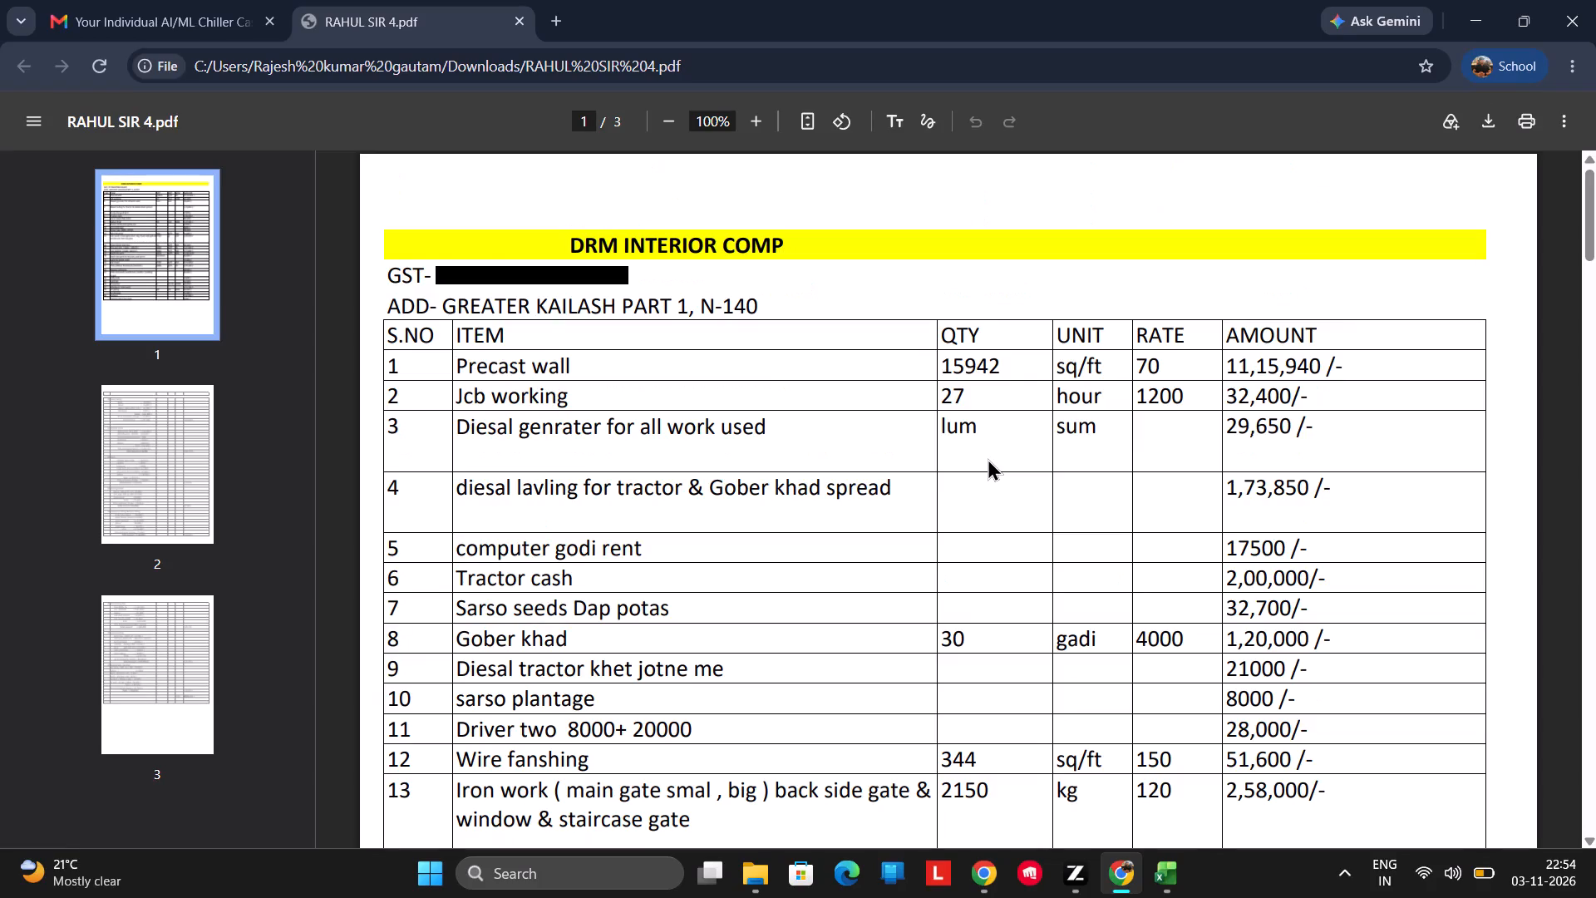
Examine the transition between pages 1 and 2 of the PDF, from Camera stand iron pipe to item 30, Glass ralling.
{"action": "scroll", "coordinate": [988, 458], "scroll_direction": "down", "scroll_amount": 7}
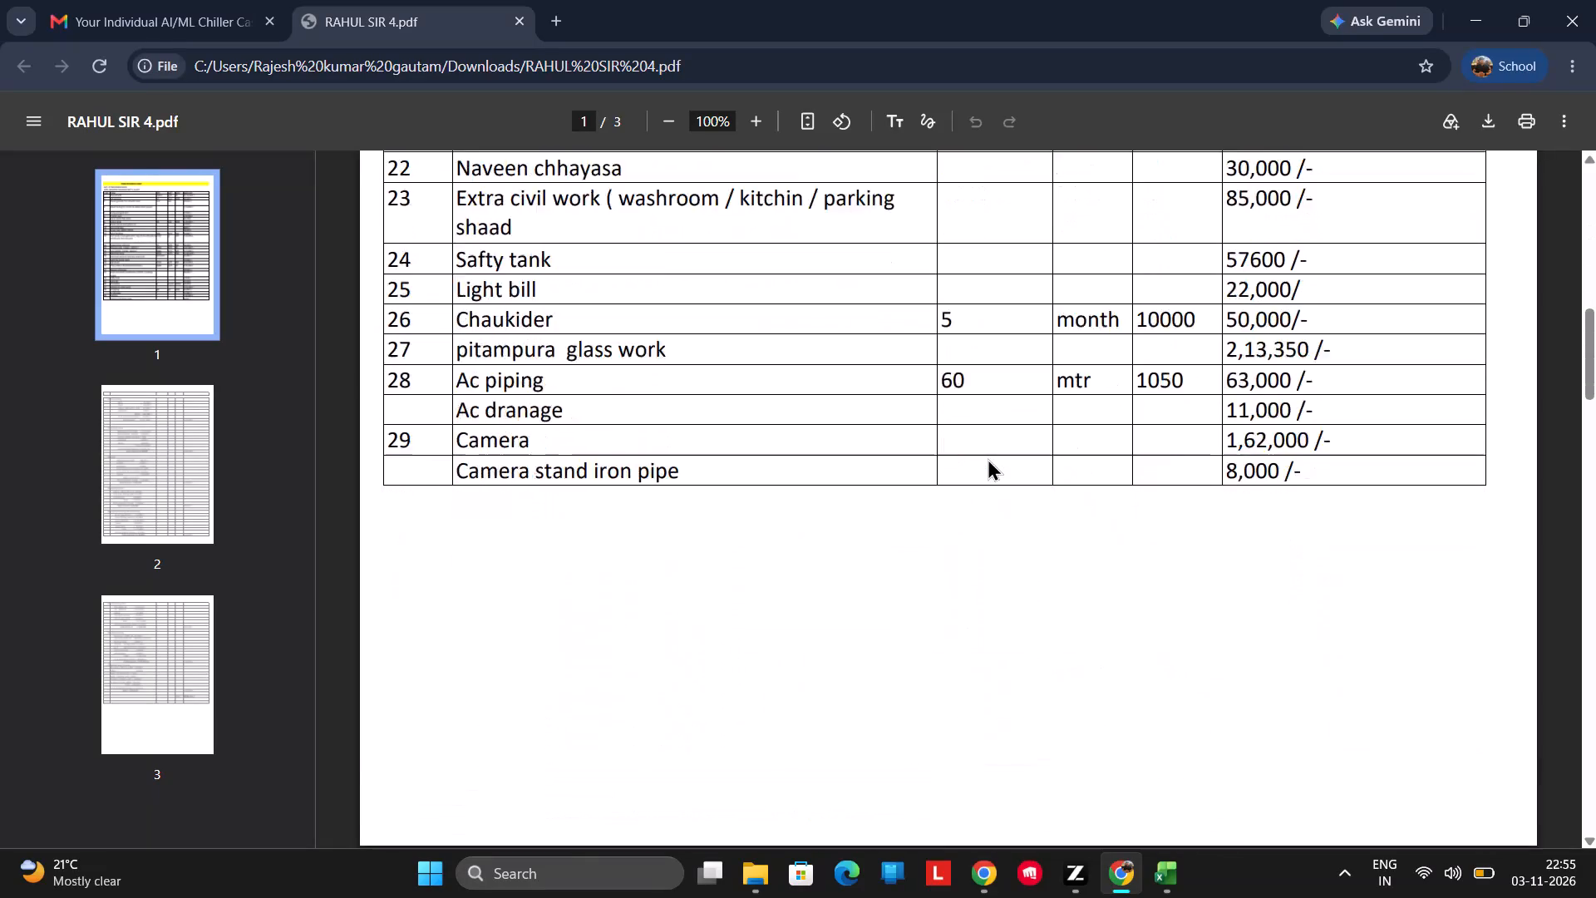
{"action": "scroll", "coordinate": [988, 458], "scroll_direction": "down", "scroll_amount": 3}
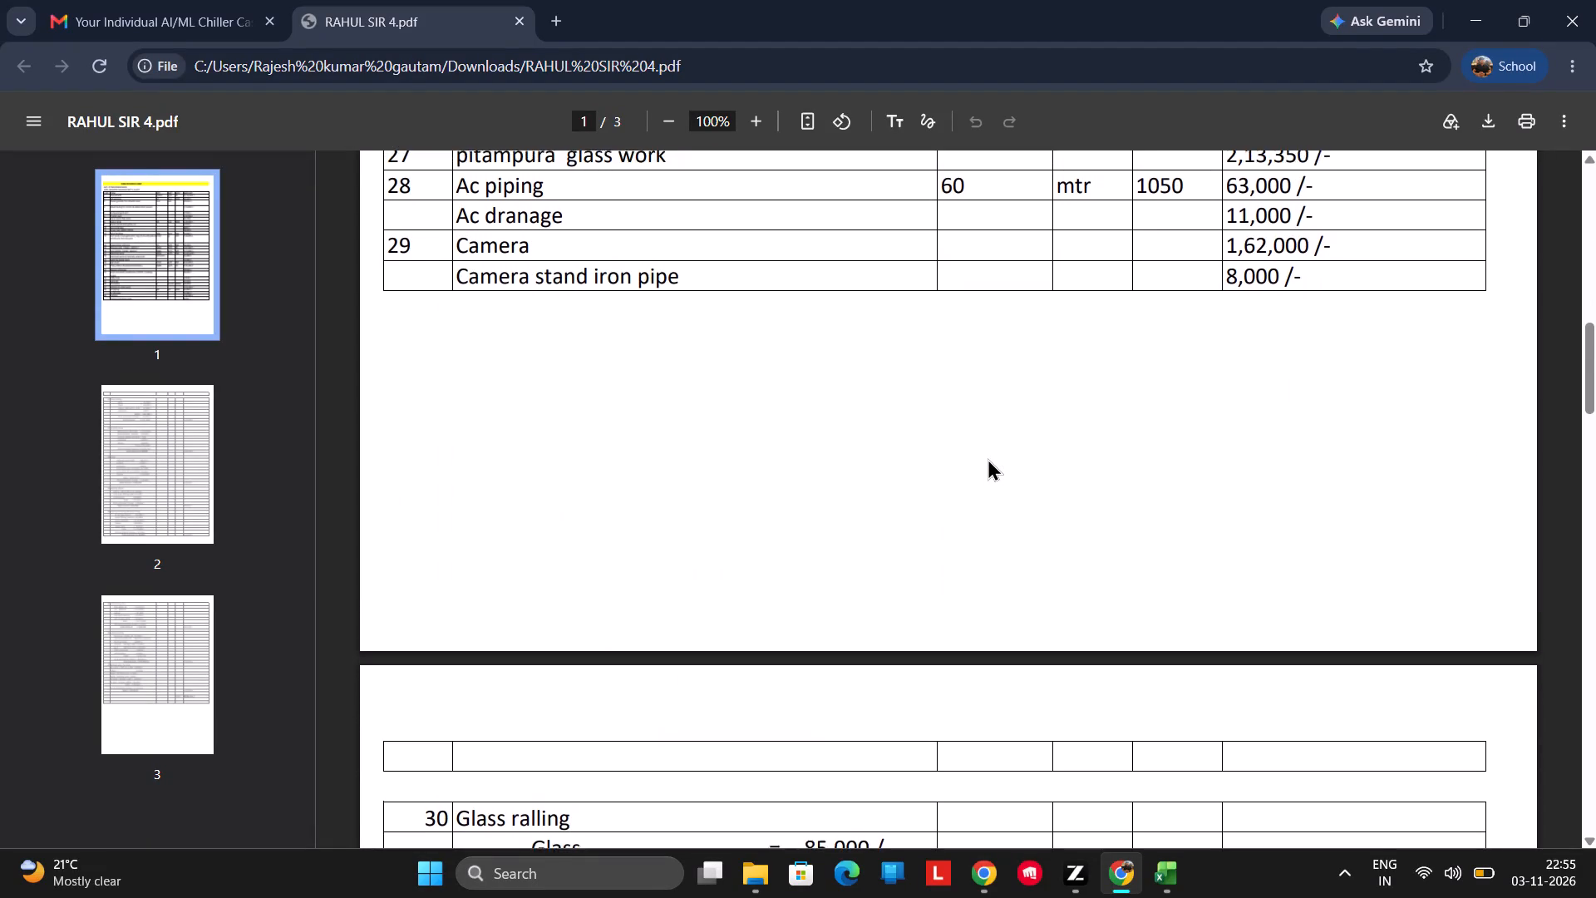
{"action": "scroll", "coordinate": [988, 458], "scroll_direction": "down", "scroll_amount": 1}
{"action": "scroll", "coordinate": [988, 458], "scroll_direction": "up", "scroll_amount": 1}
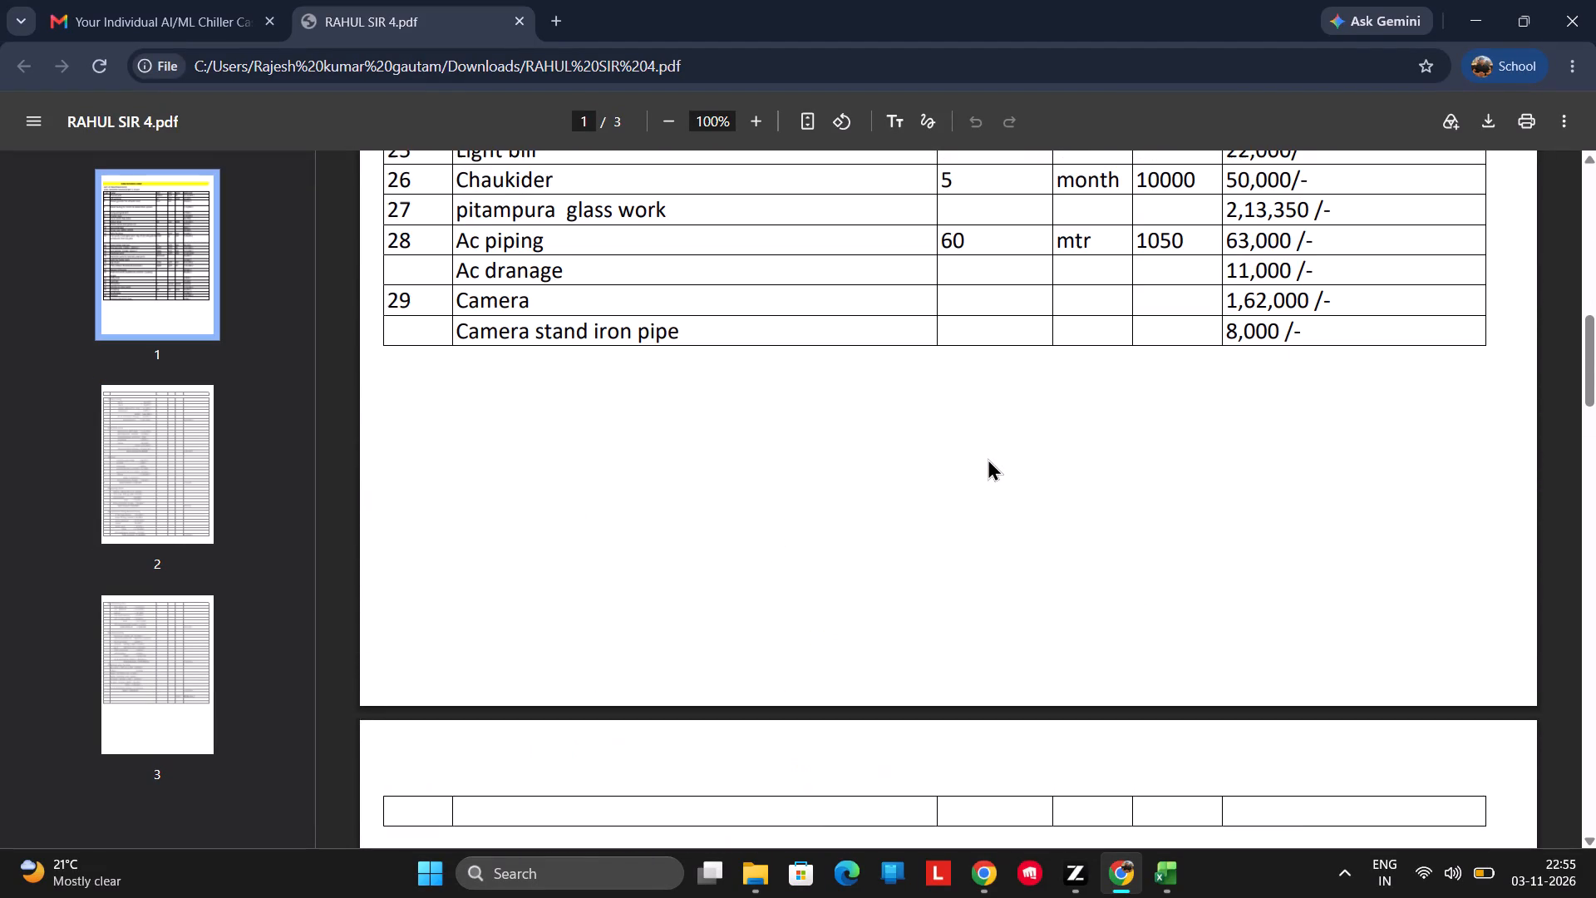
{"action": "scroll", "coordinate": [988, 458], "scroll_direction": "up", "scroll_amount": 3}
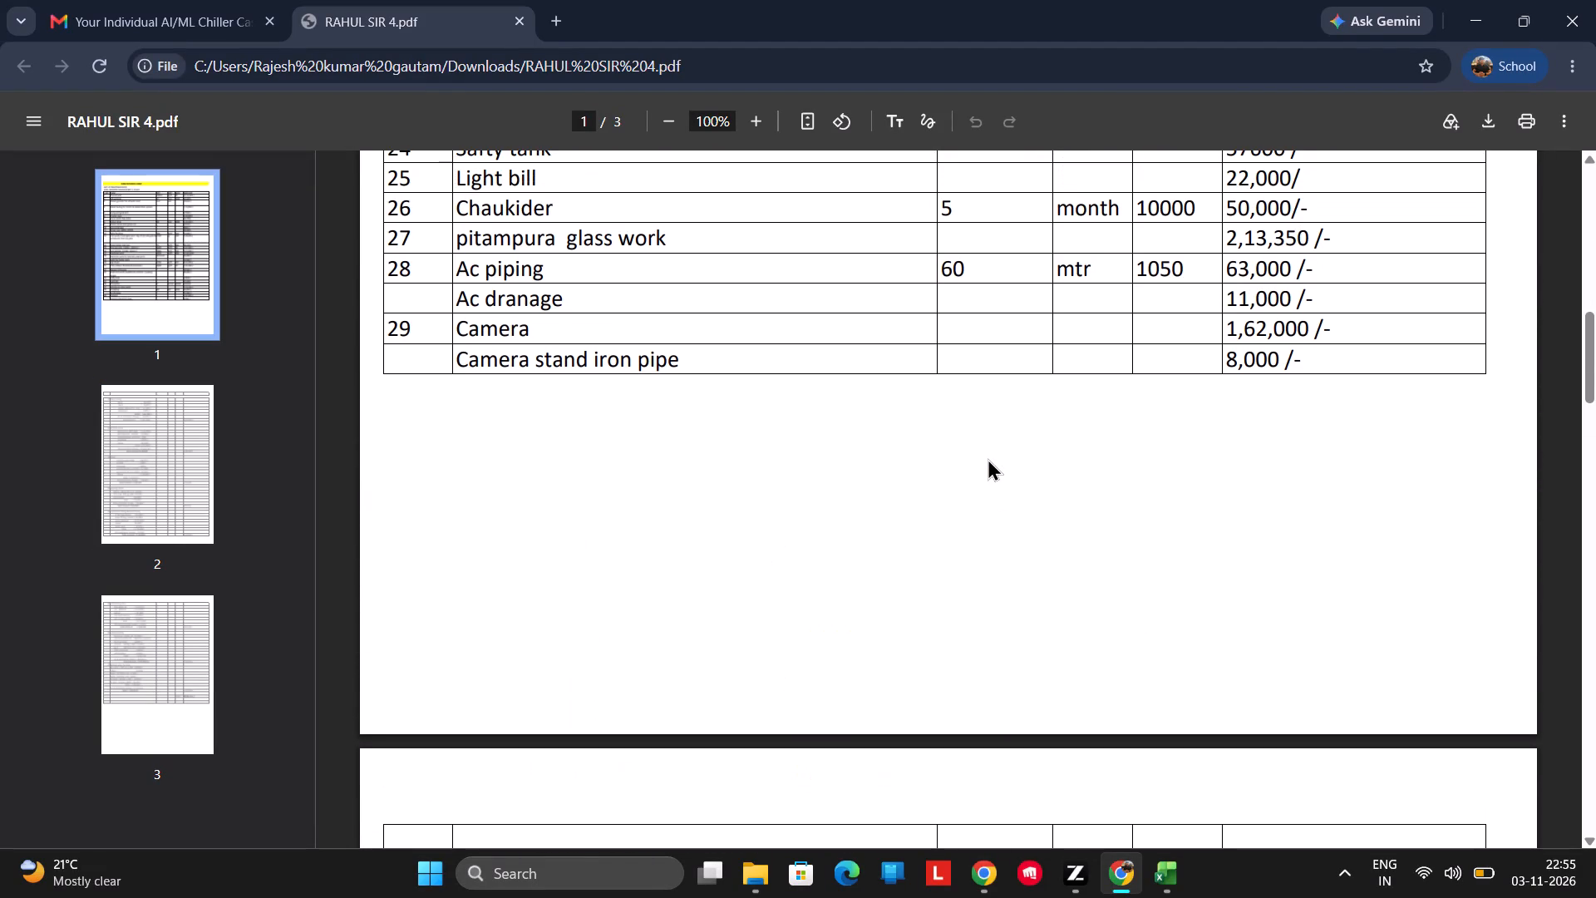
{"action": "scroll", "coordinate": [988, 458], "scroll_direction": "down", "scroll_amount": 2}
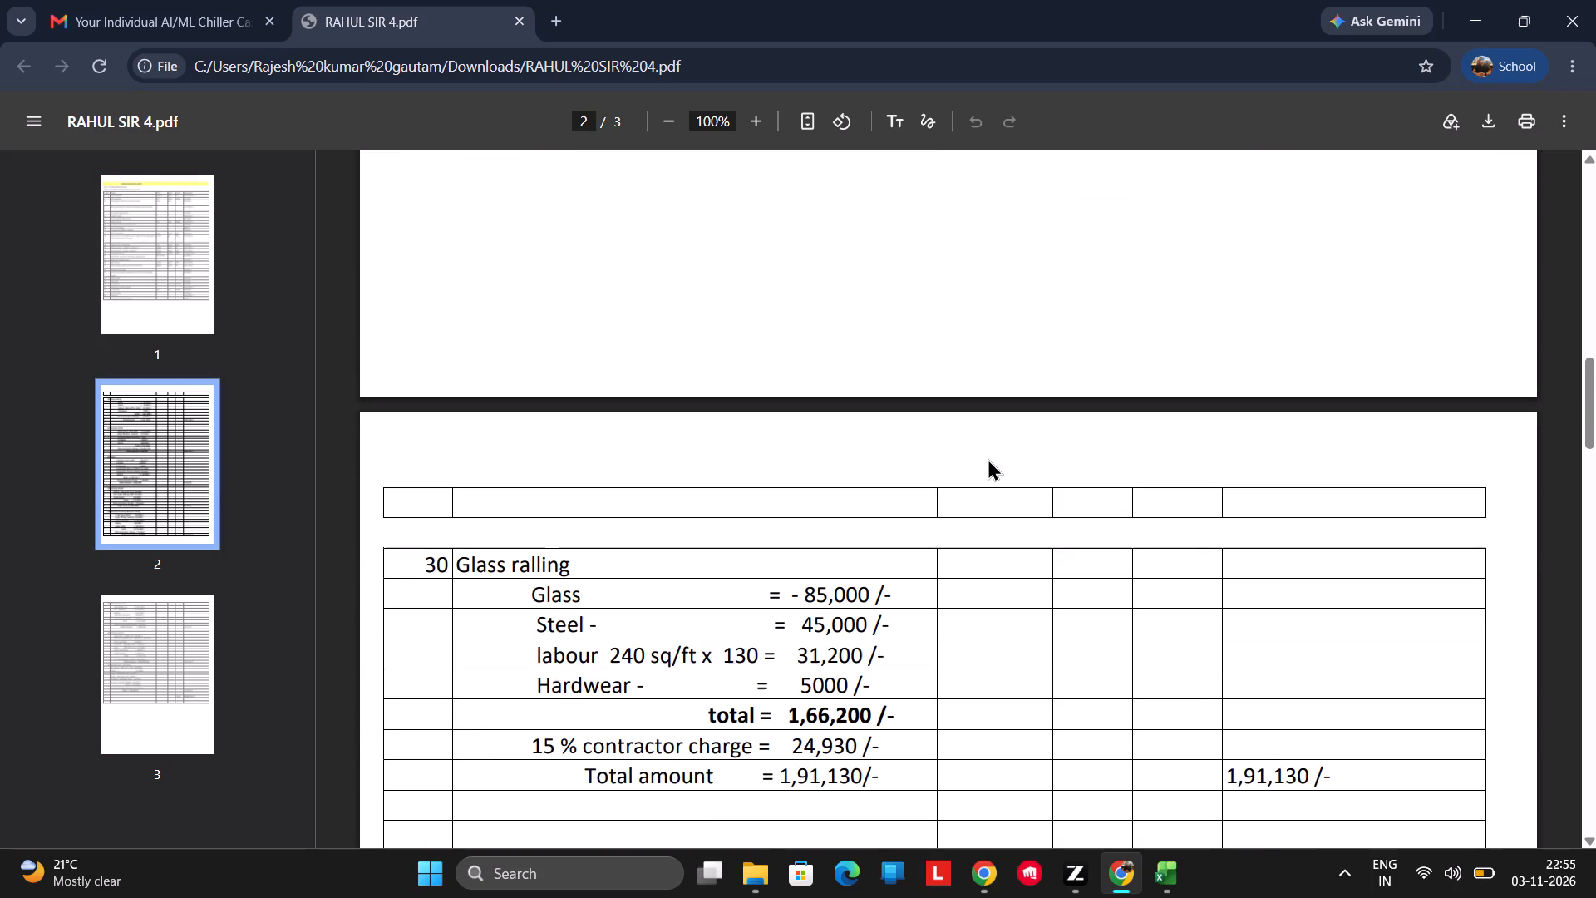
{"action": "scroll", "coordinate": [988, 458], "scroll_direction": "down", "scroll_amount": 2}
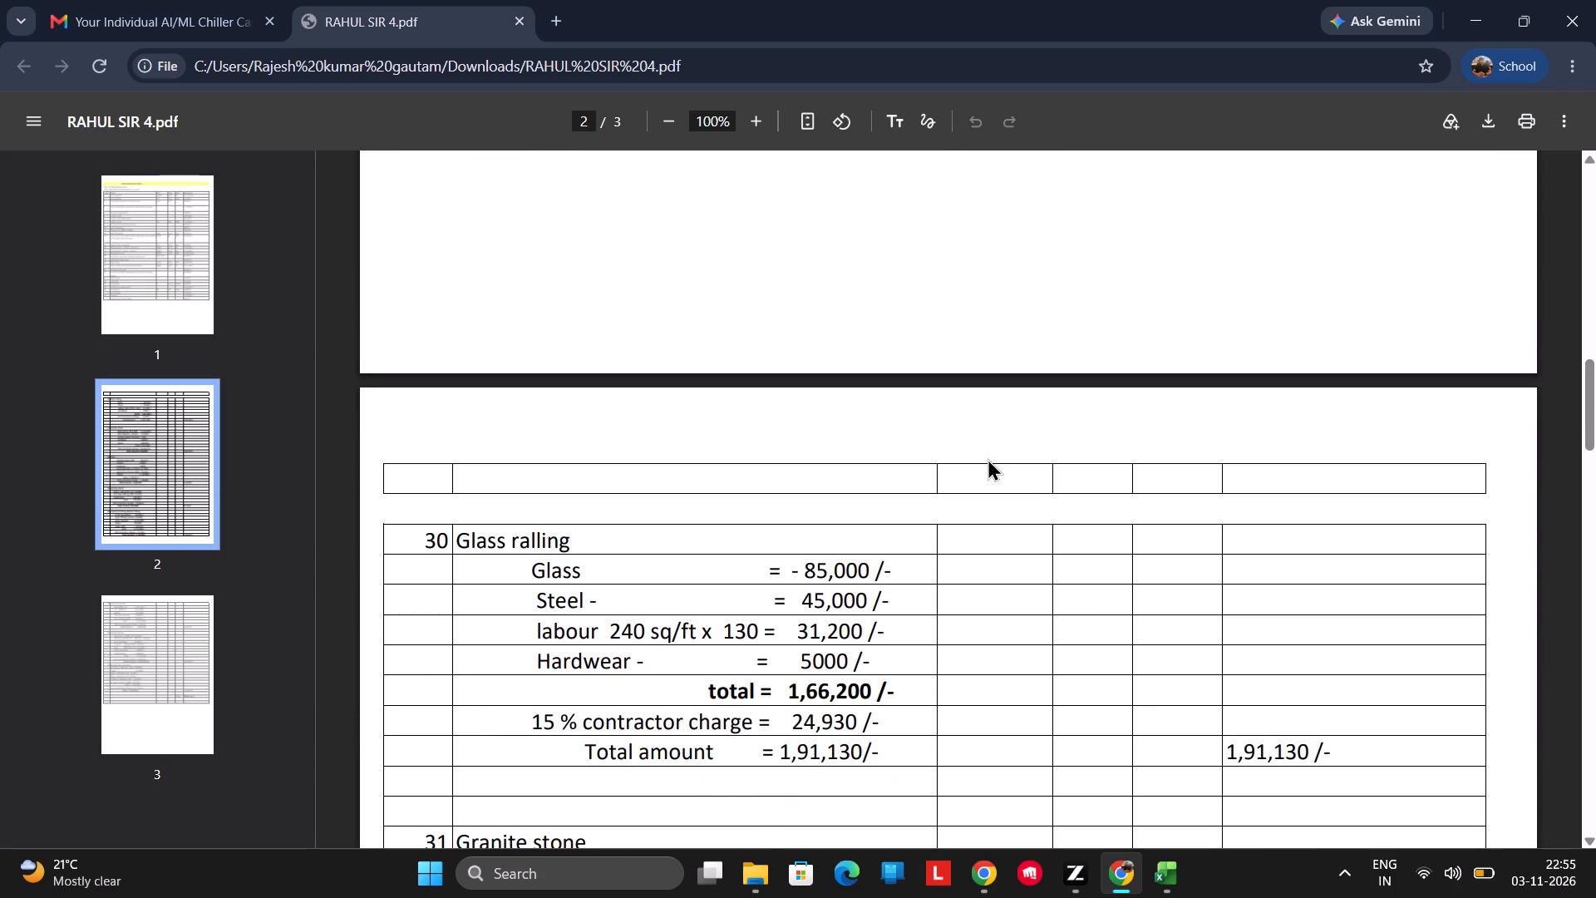
{"action": "scroll", "coordinate": [988, 458], "scroll_direction": "down", "scroll_amount": 1}
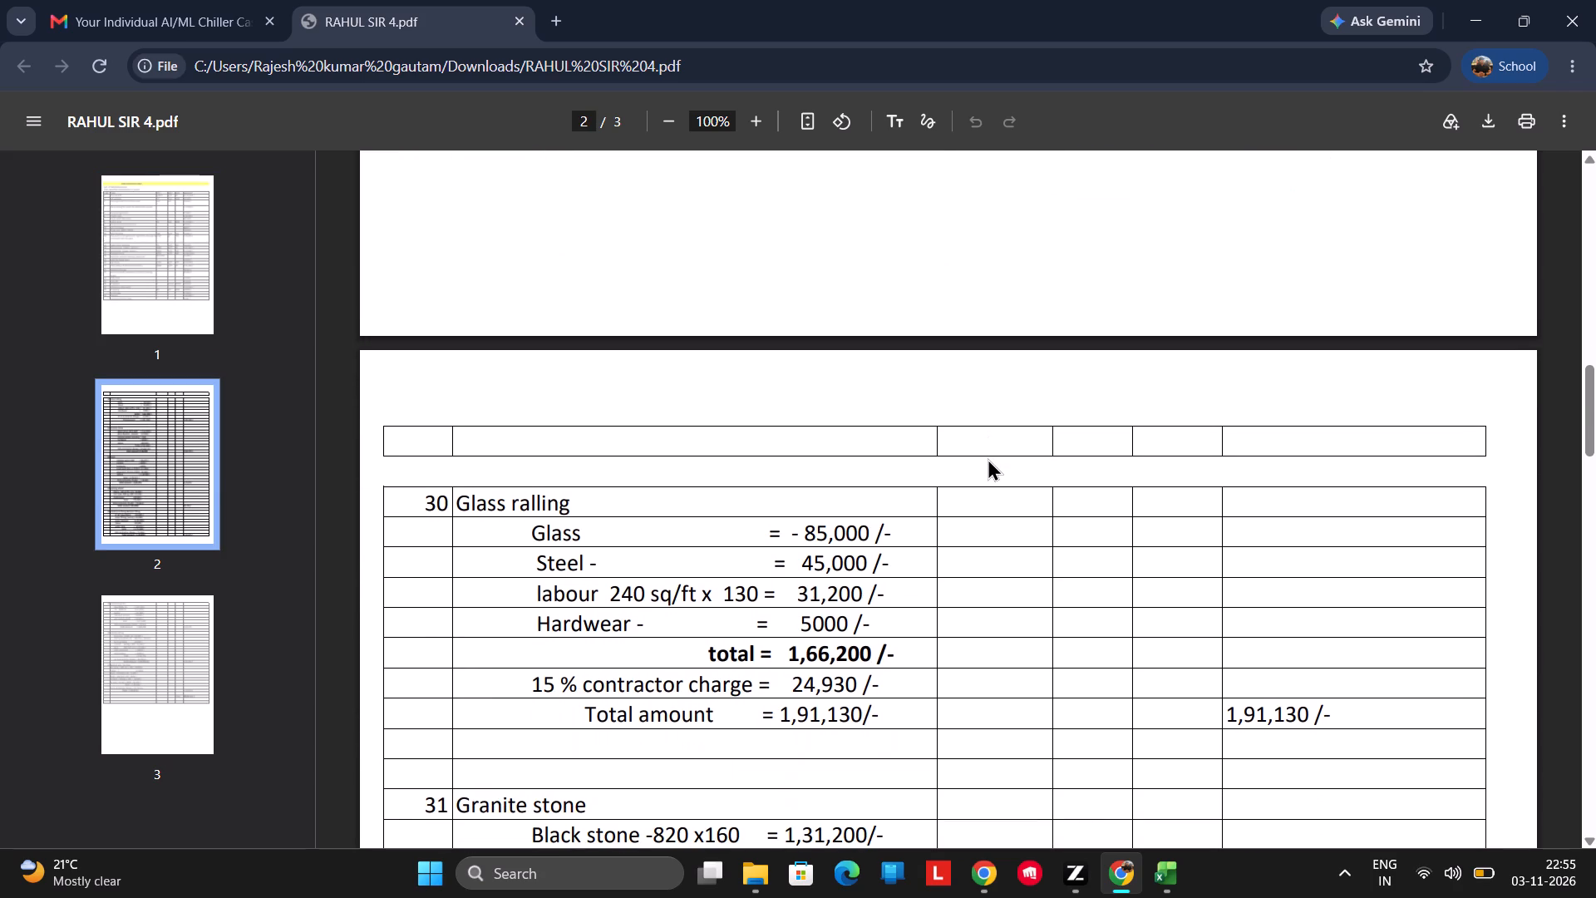